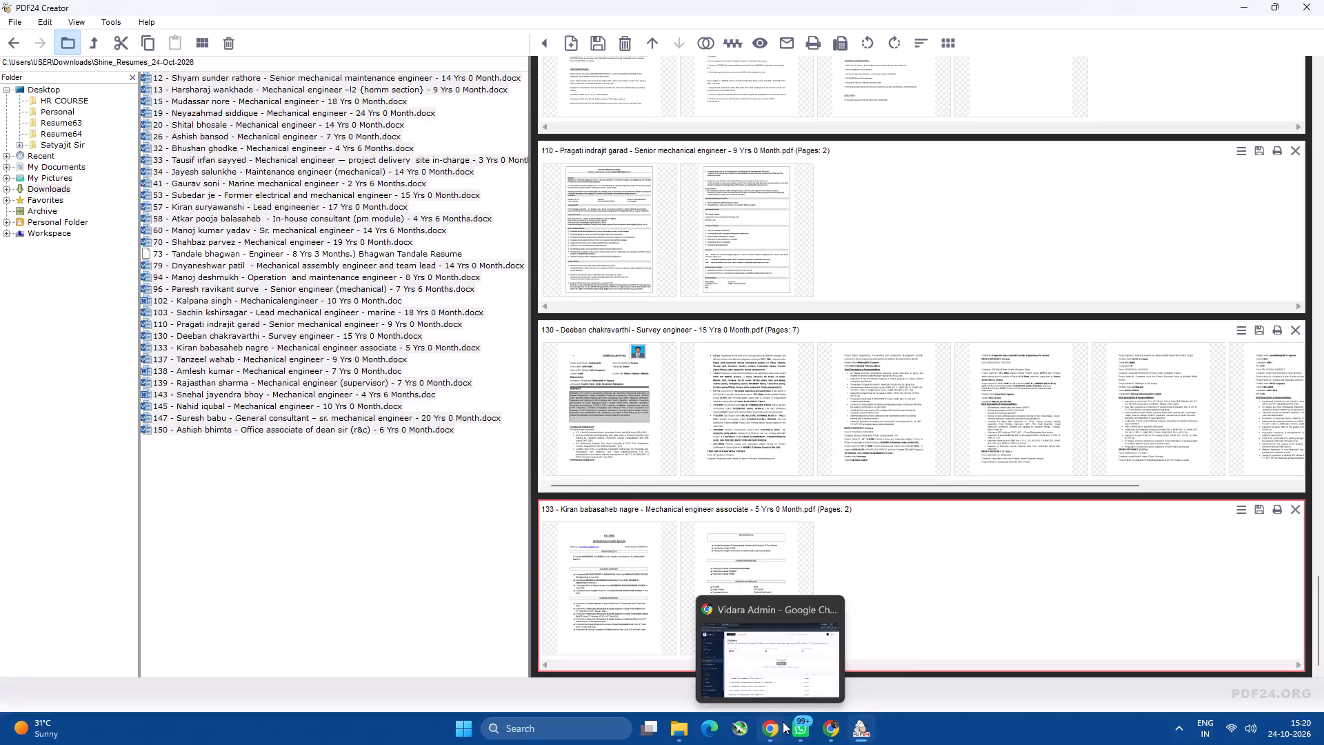
Check the CV upload progress in Vidara Admin's CV Library and the My Candidates list on Talentwale.
left_click(826, 730)
left_click(772, 730)
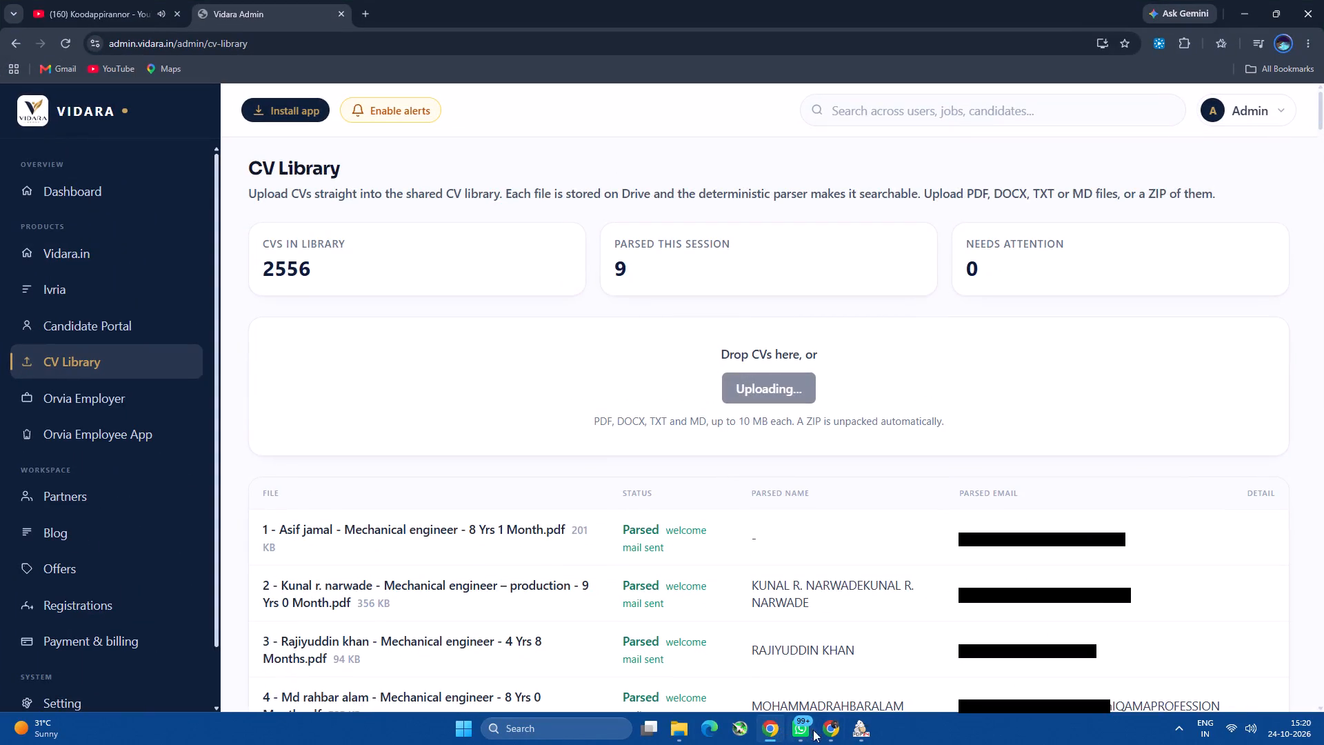
left_click(832, 733)
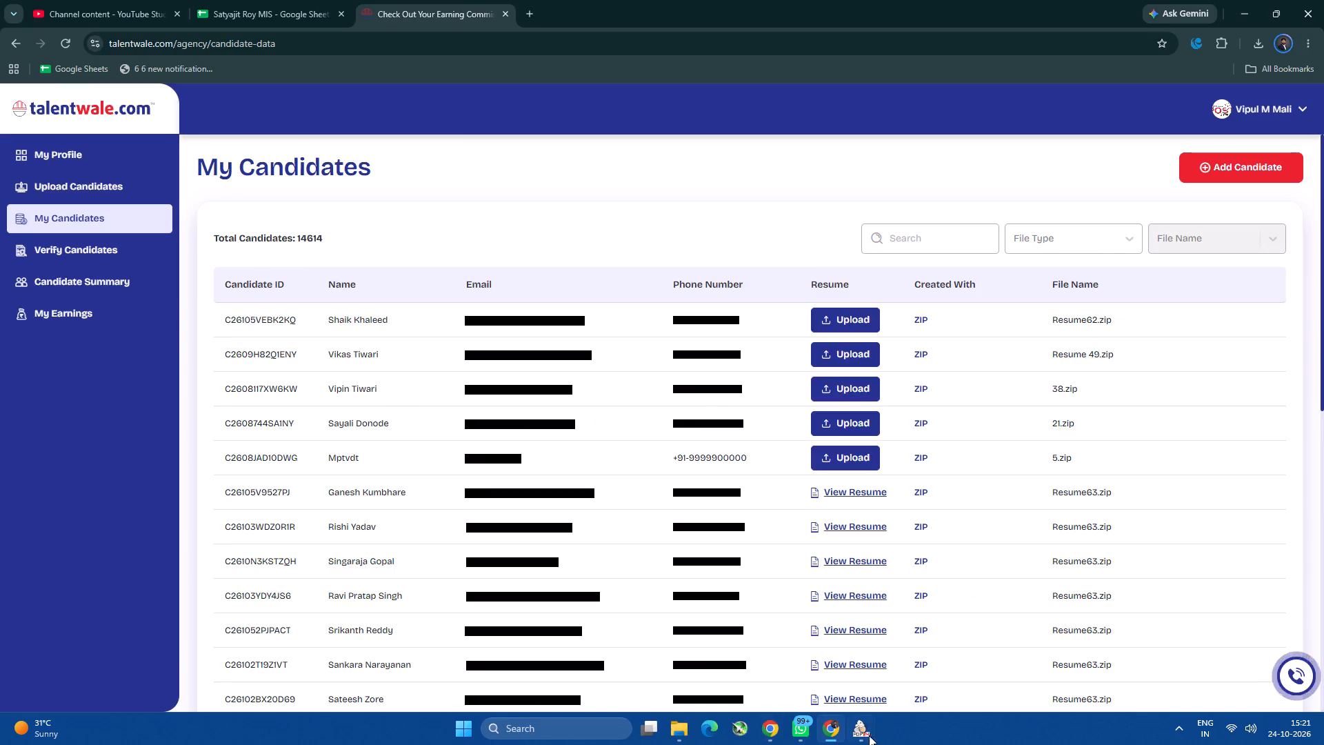
Switch to PDF24 Creator and save all the loaded resume documents as PDFs into a chosen folder.
left_click(867, 735)
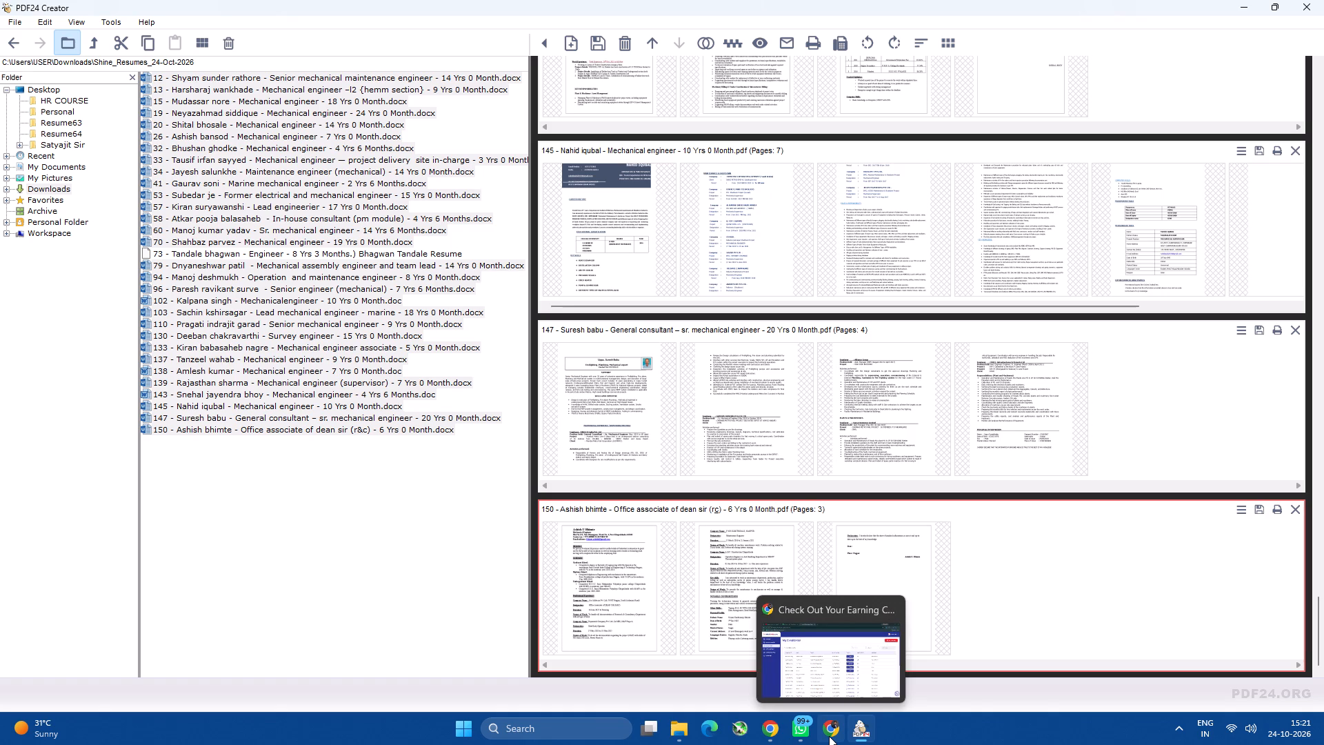
left_click(592, 41)
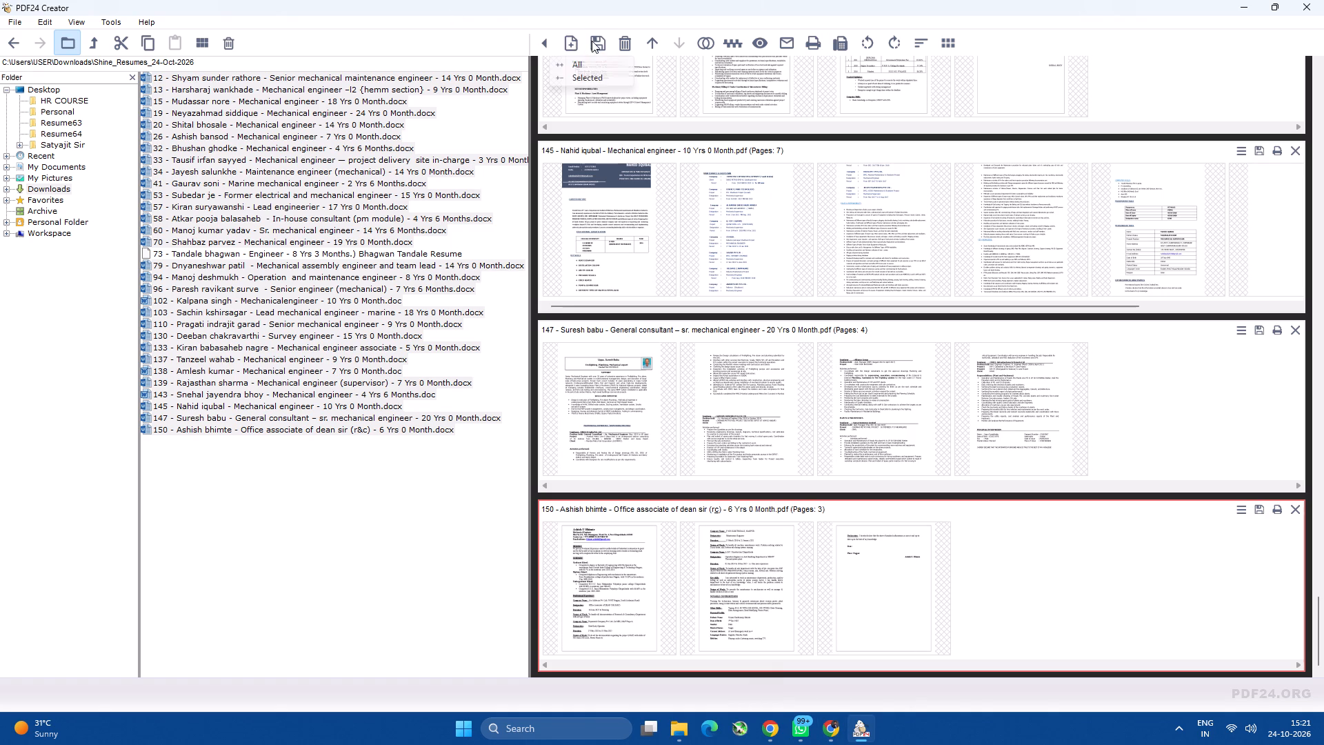
left_click(584, 68)
left_click(657, 364)
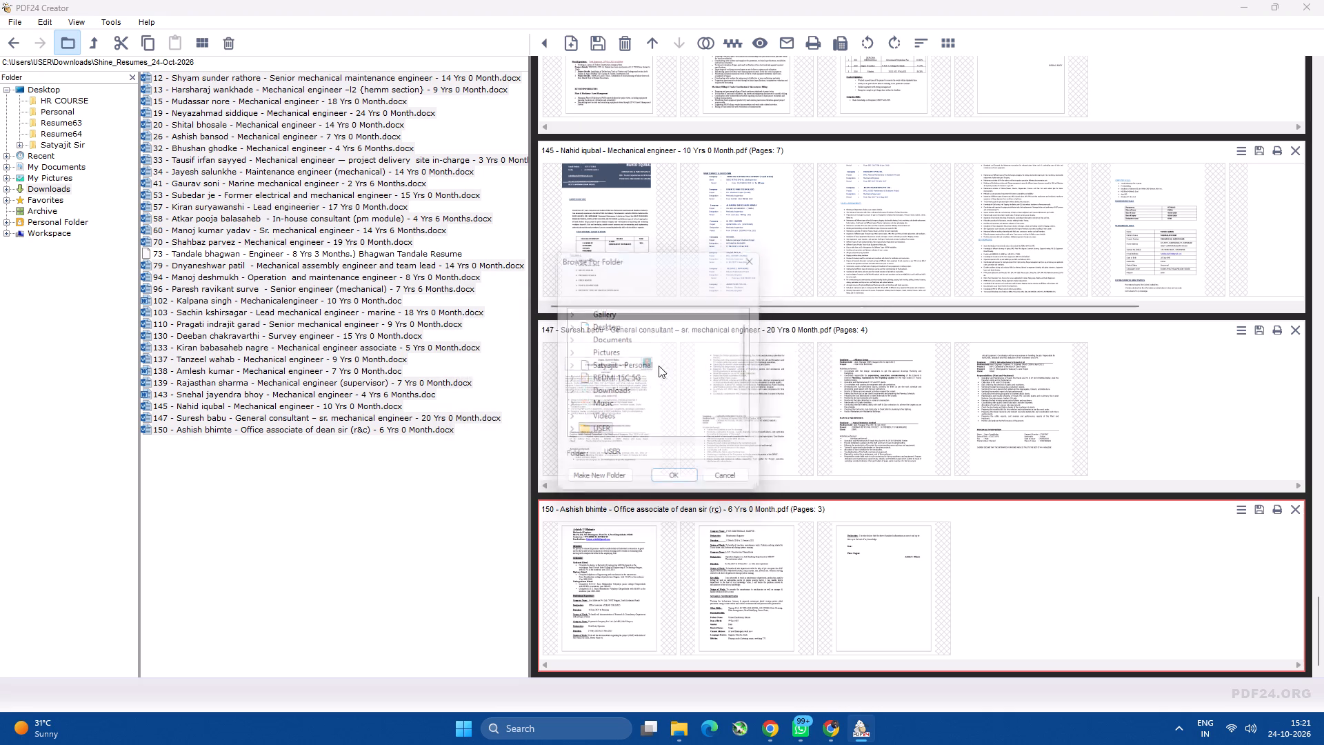
scroll(648, 383, "down", 5)
left_click(621, 424)
left_click(675, 487)
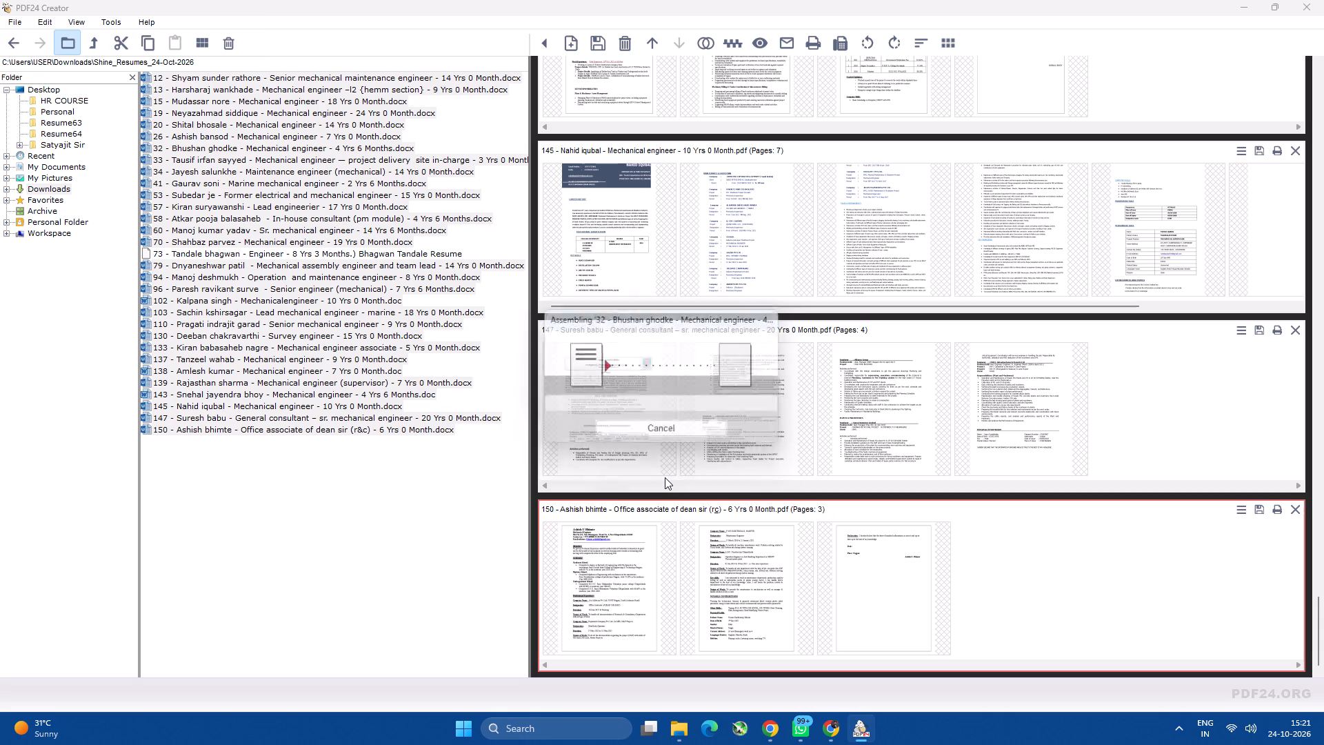
Switch to Talentwale and look through the New candidates in the Candidate Summary.
left_click(840, 731)
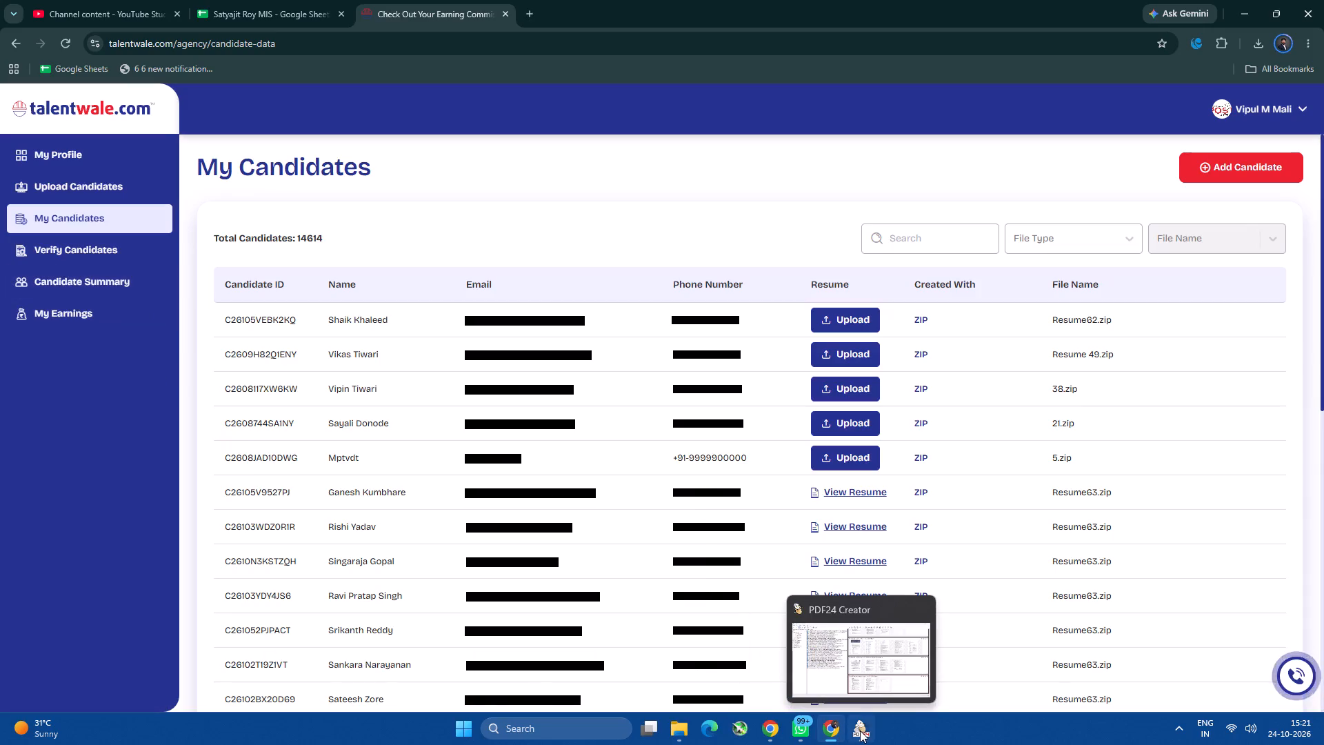
left_click(50, 288)
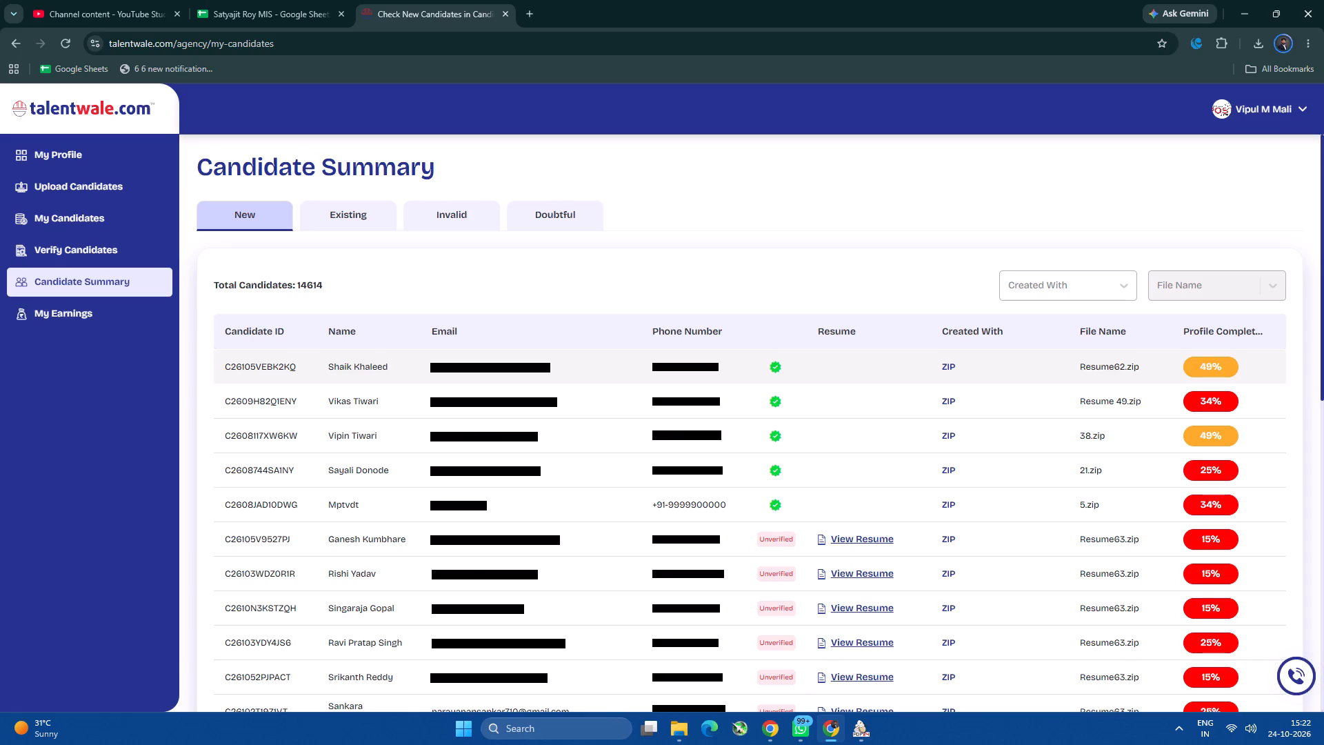
scroll(289, 366, "down", 11)
scroll(289, 365, "up", 1)
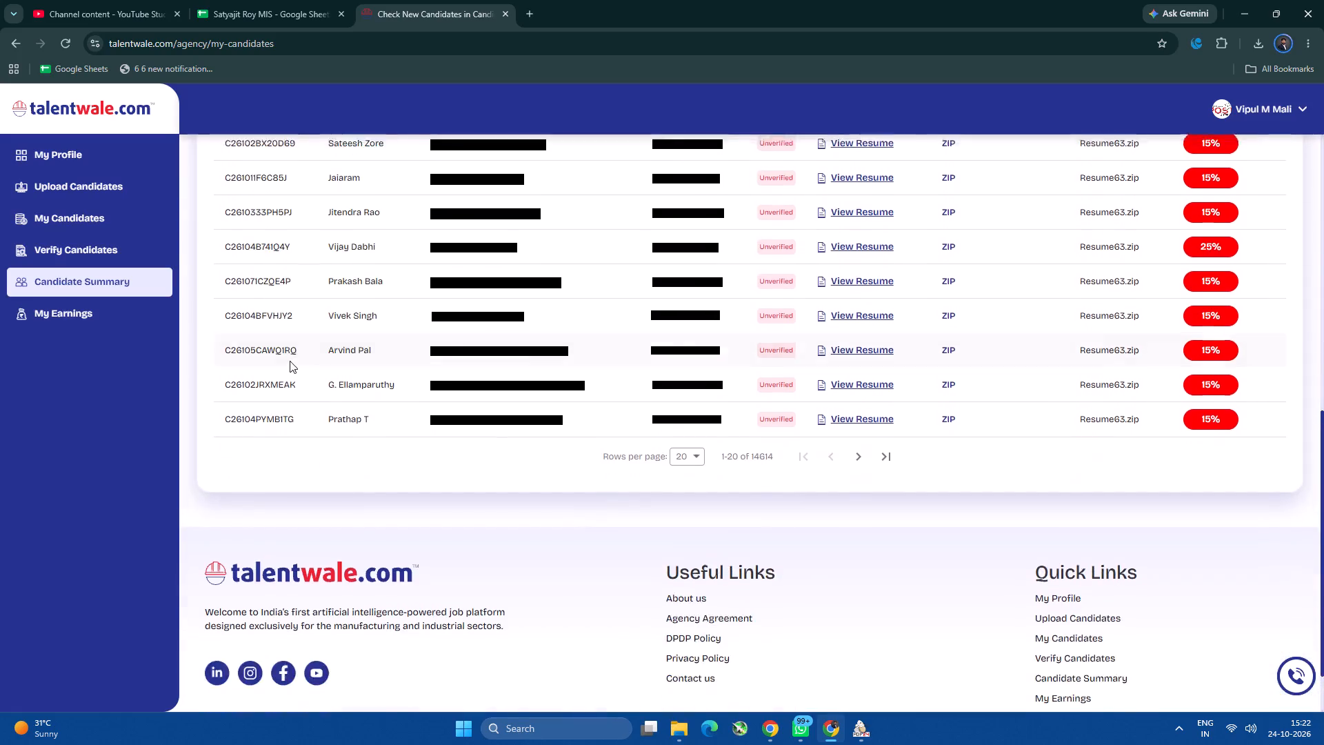
scroll(290, 361, "up", 7)
scroll(290, 361, "down", 2)
scroll(290, 360, "up", 3)
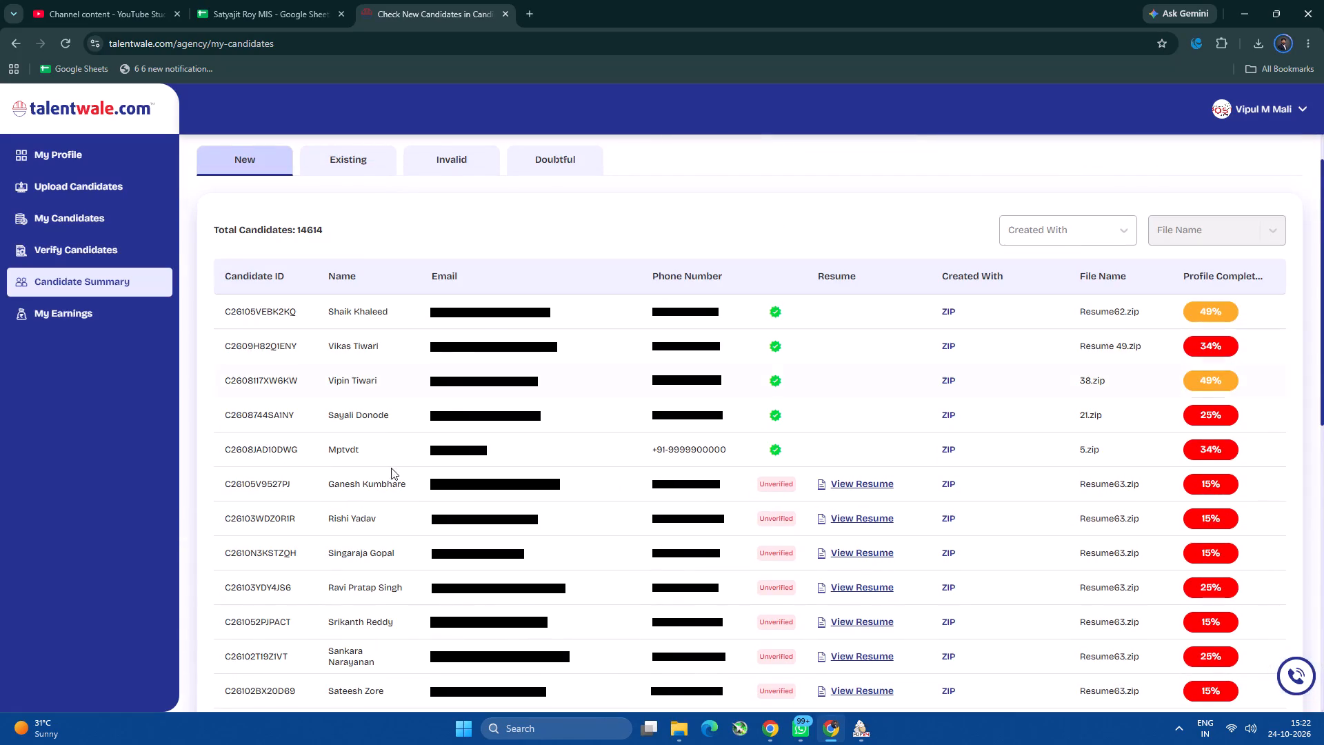
Capture a screenshot of Talentwale's My Candidates page showing the lower rows and the pagination line.
left_click(96, 197)
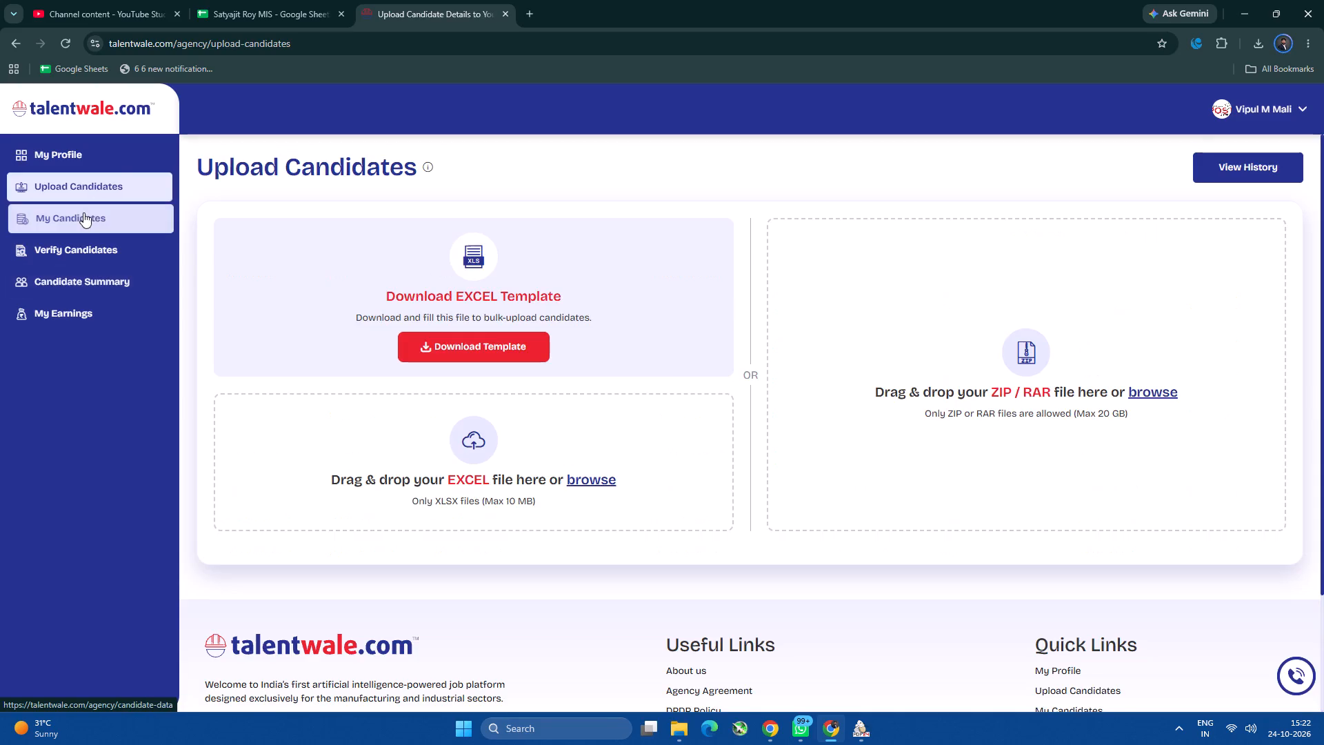
left_click(83, 212)
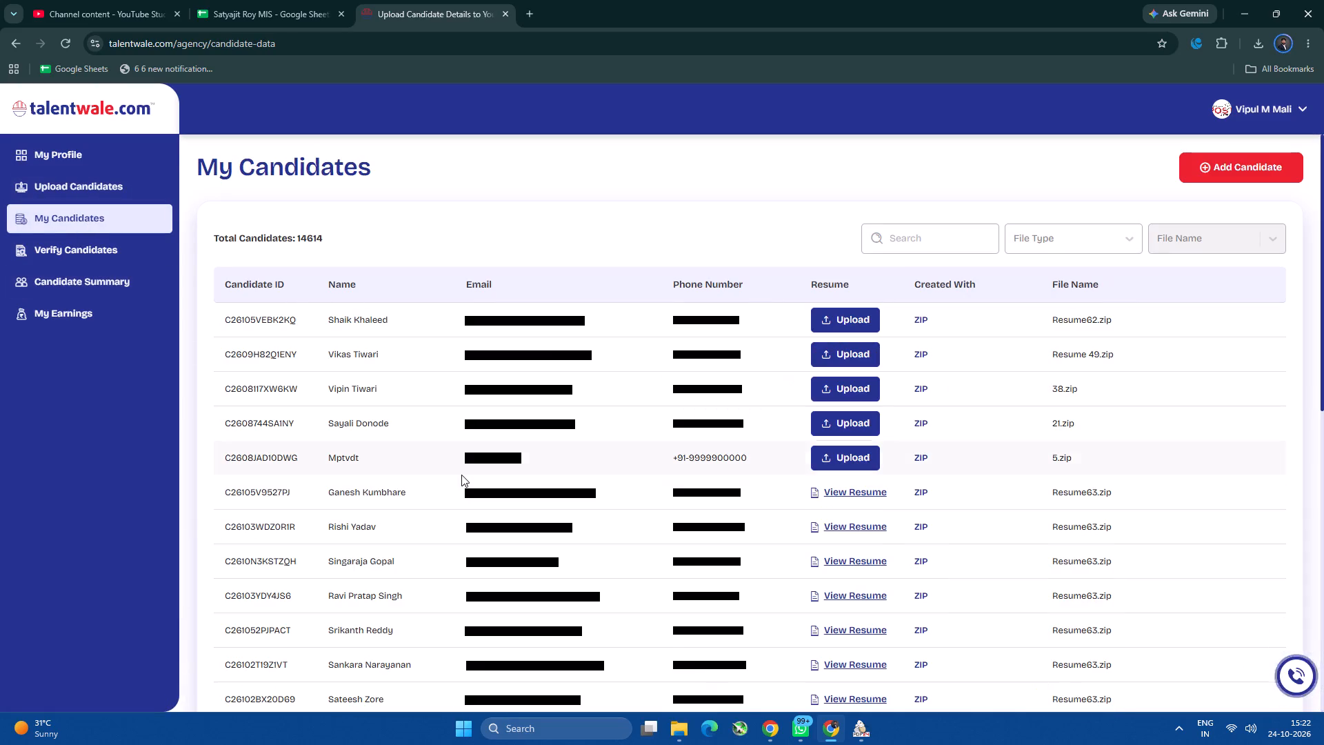
scroll(416, 453, "down", 5)
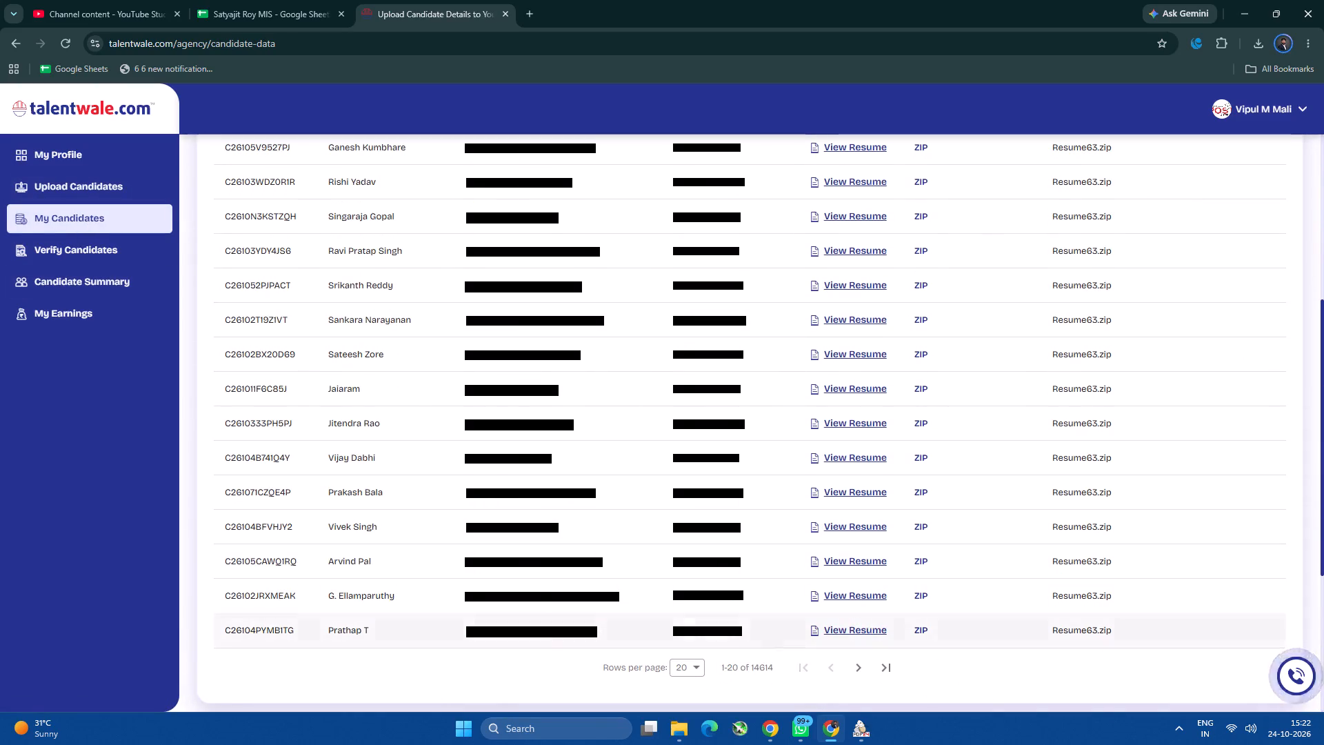
key("shift+super+s")
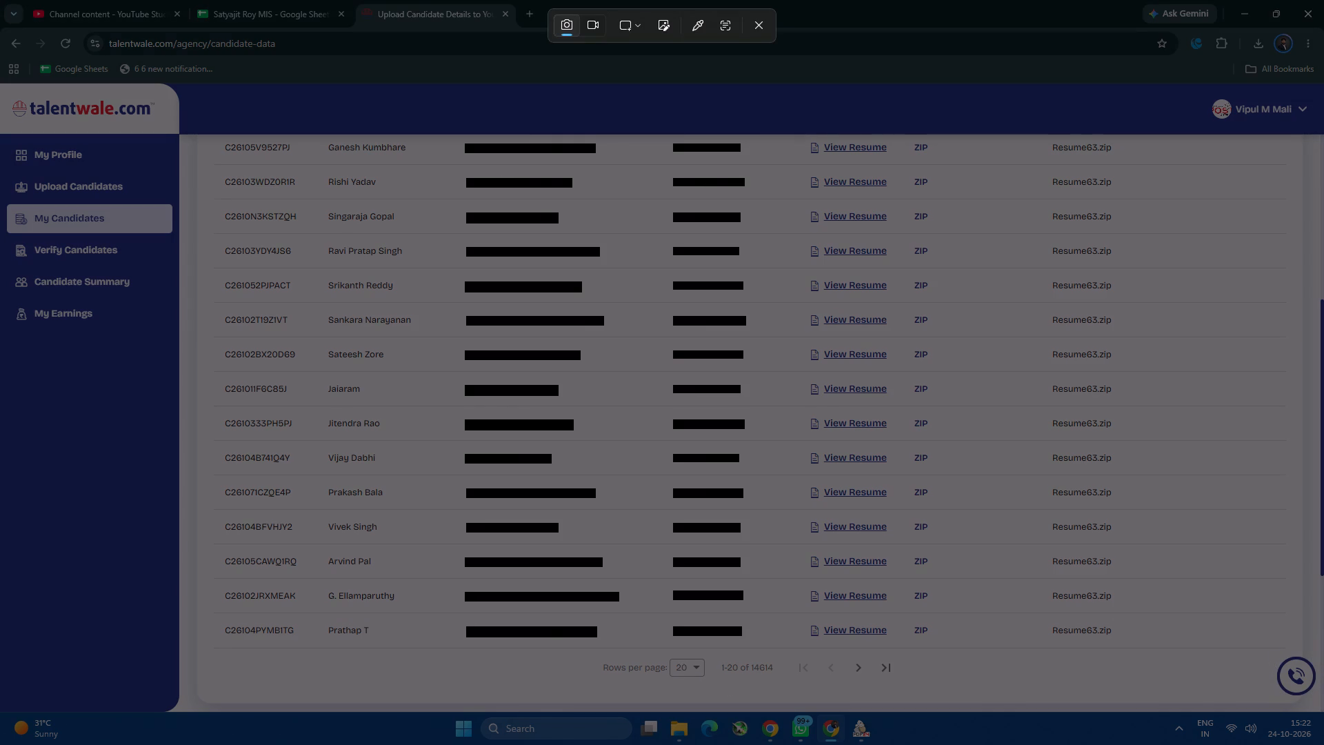
left_click_drag(0, 30, 1323, 711)
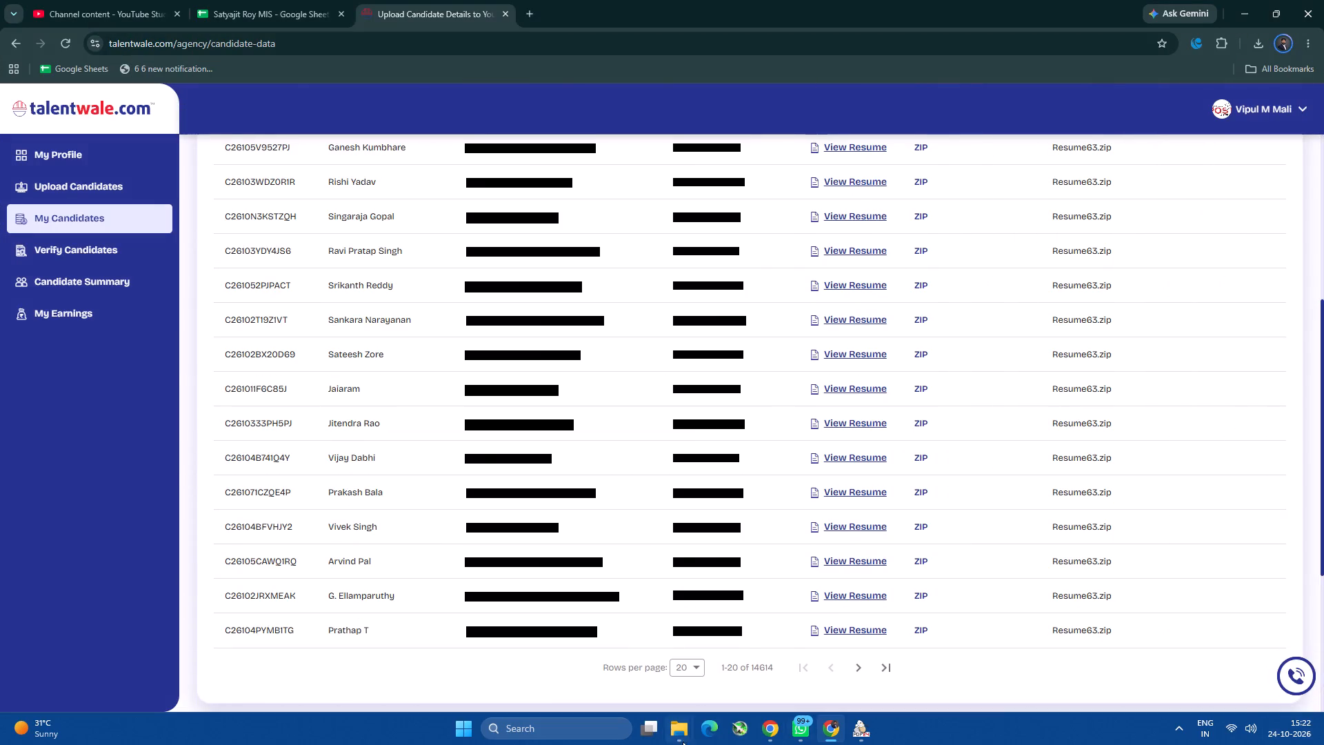
Switch to Vidara Admin, open a blank browser tab, and check the upload status in the CV Library.
left_click(766, 727)
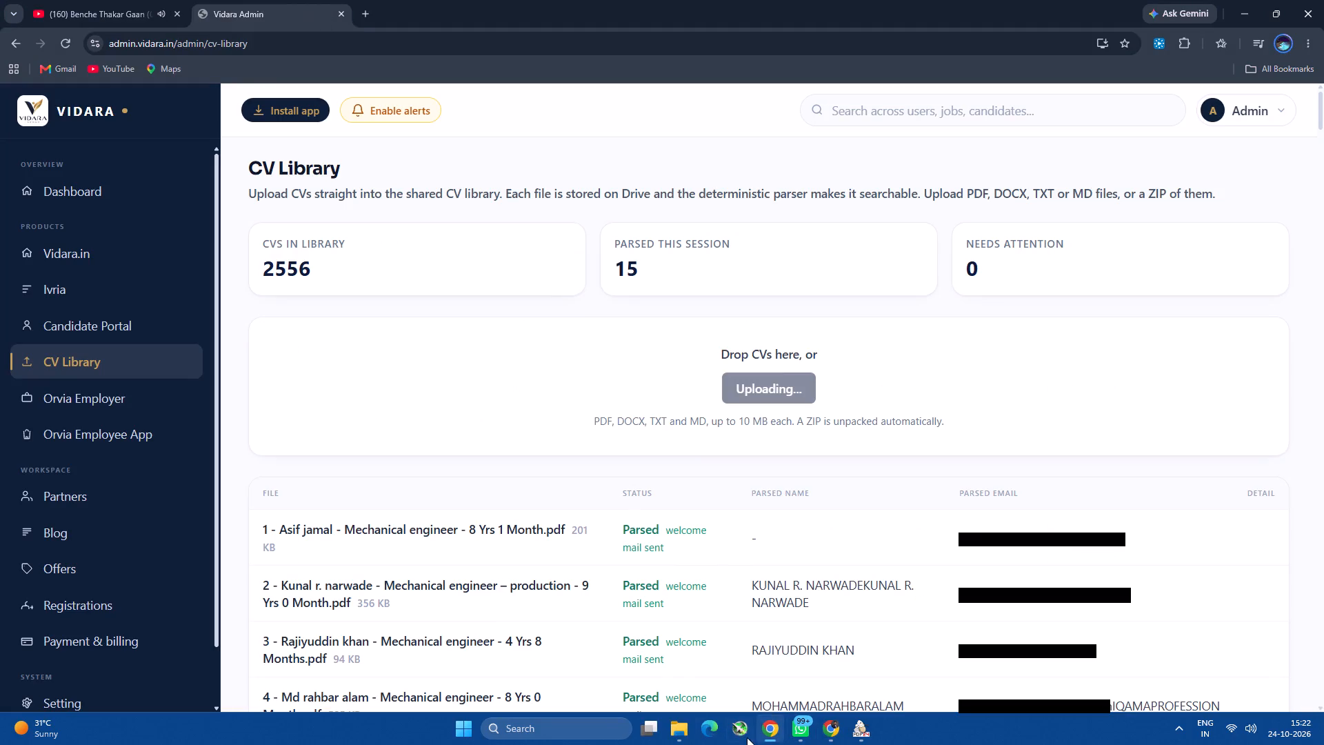
left_click(368, 13)
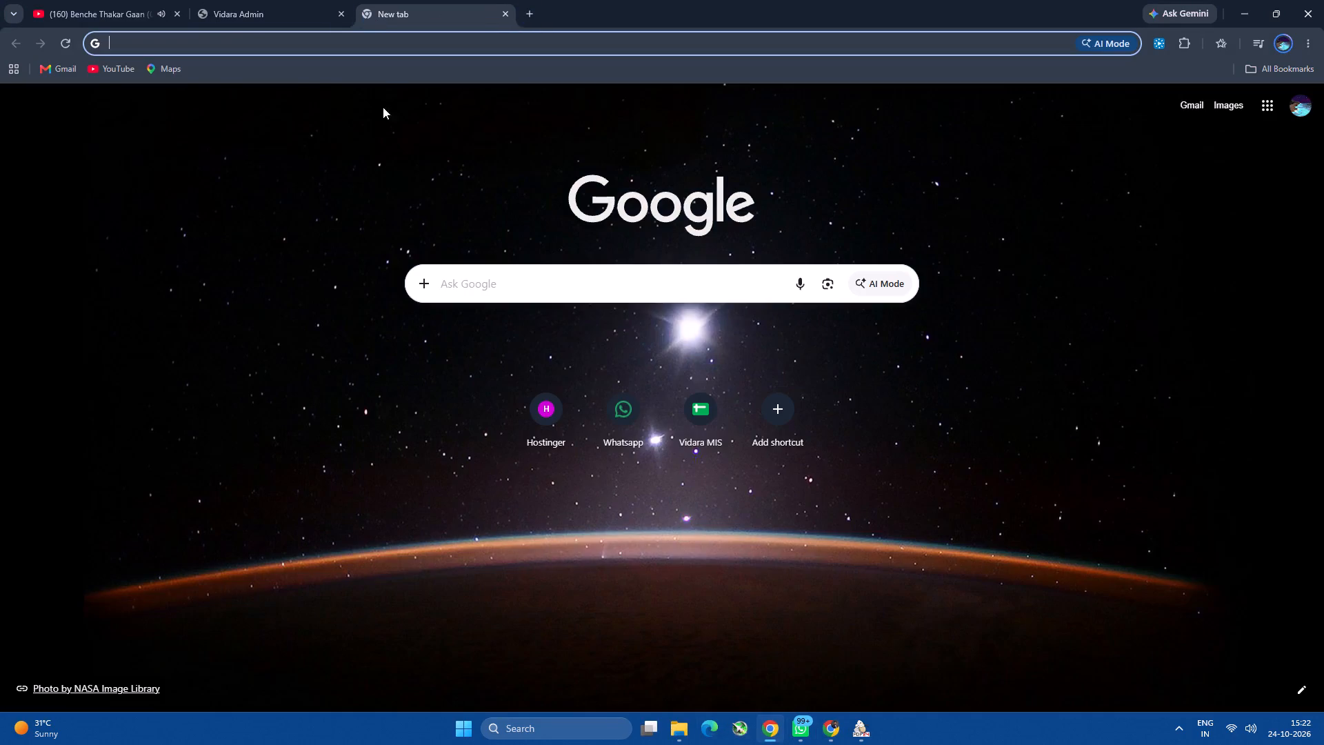
left_click(279, 17)
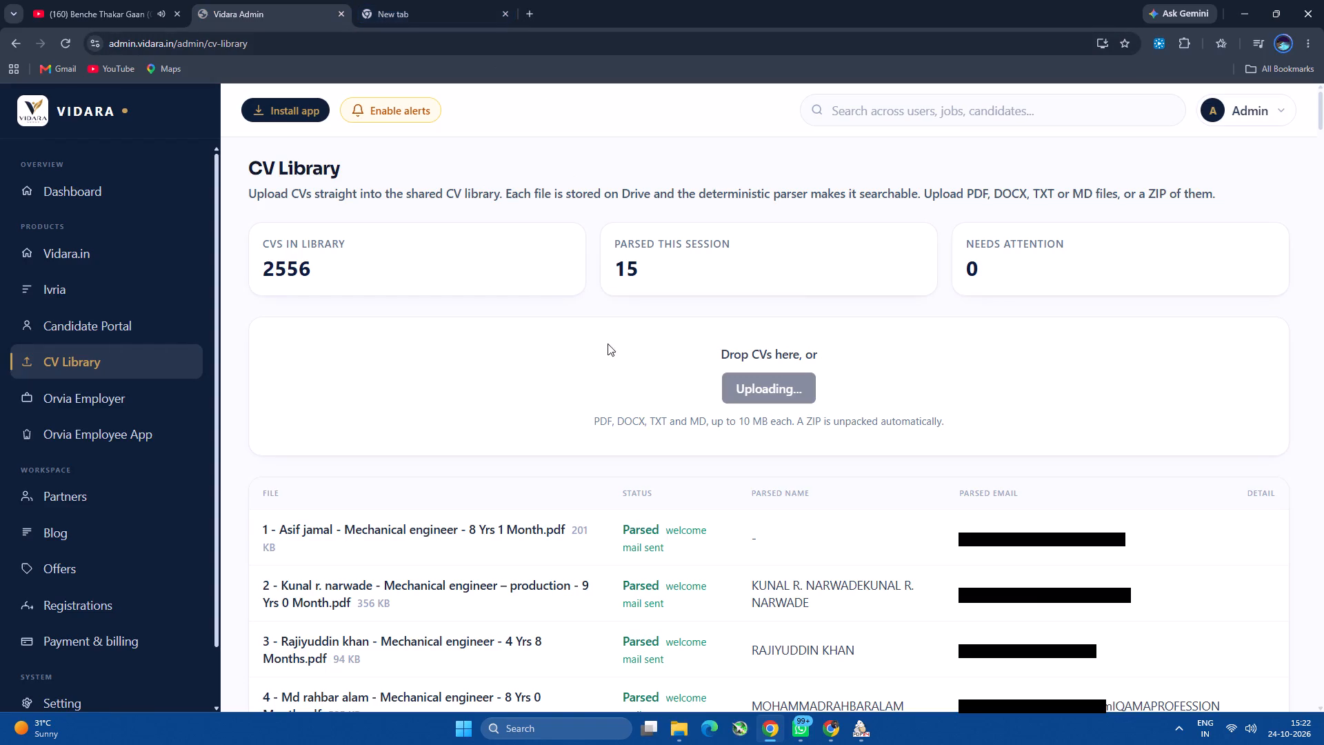
Bring up the open File Explorer windows for the downloads and resume folders.
left_click(665, 722)
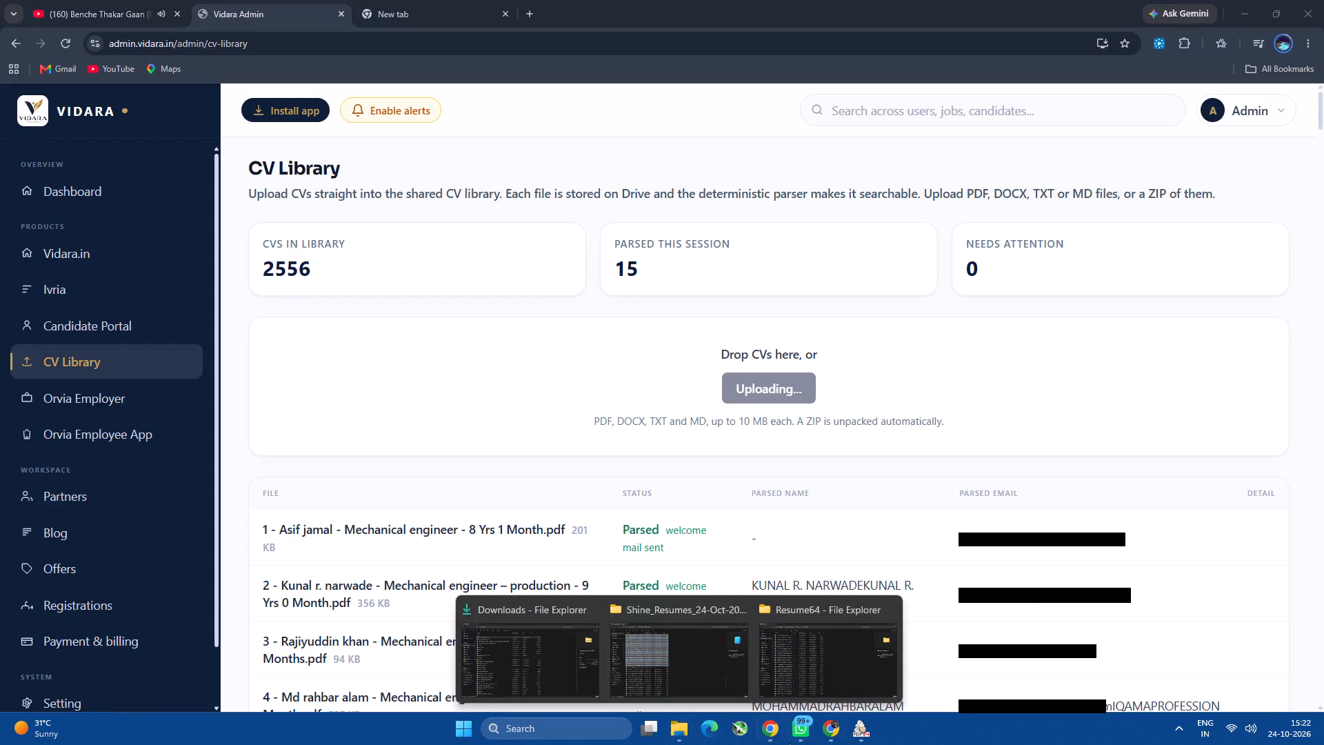
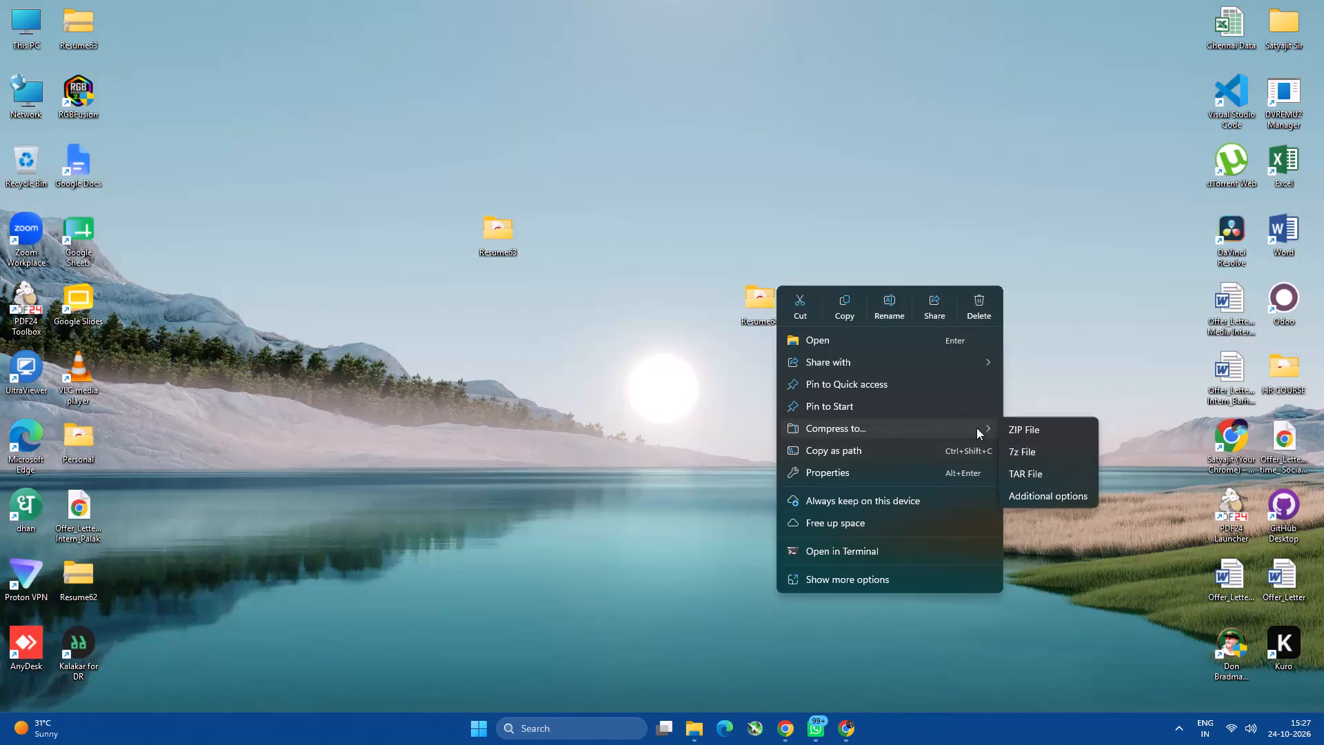
Compress the Resume64 folder on the desktop into a ZIP file.
left_click(1010, 432)
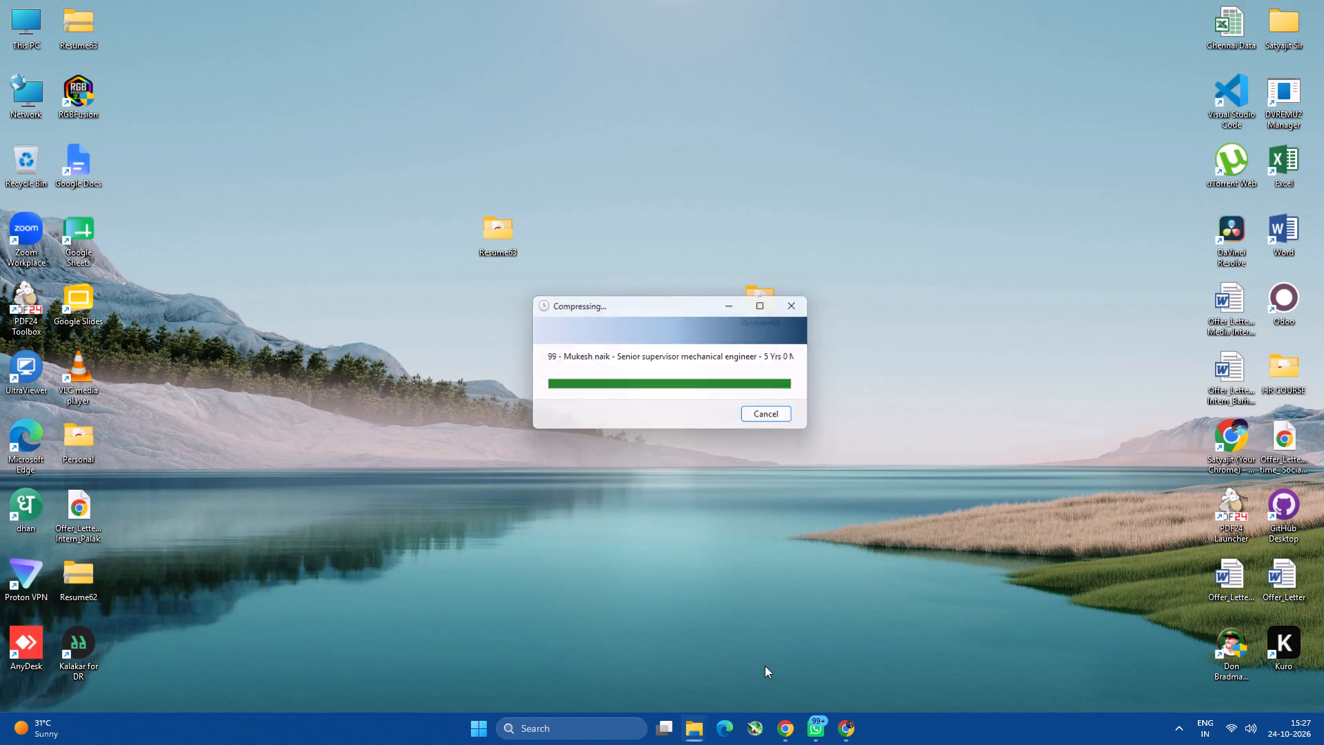
Switch to Talentwale's Upload Candidates page and upload the Resume64 ZIP file from the Desktop folder.
left_click(835, 733)
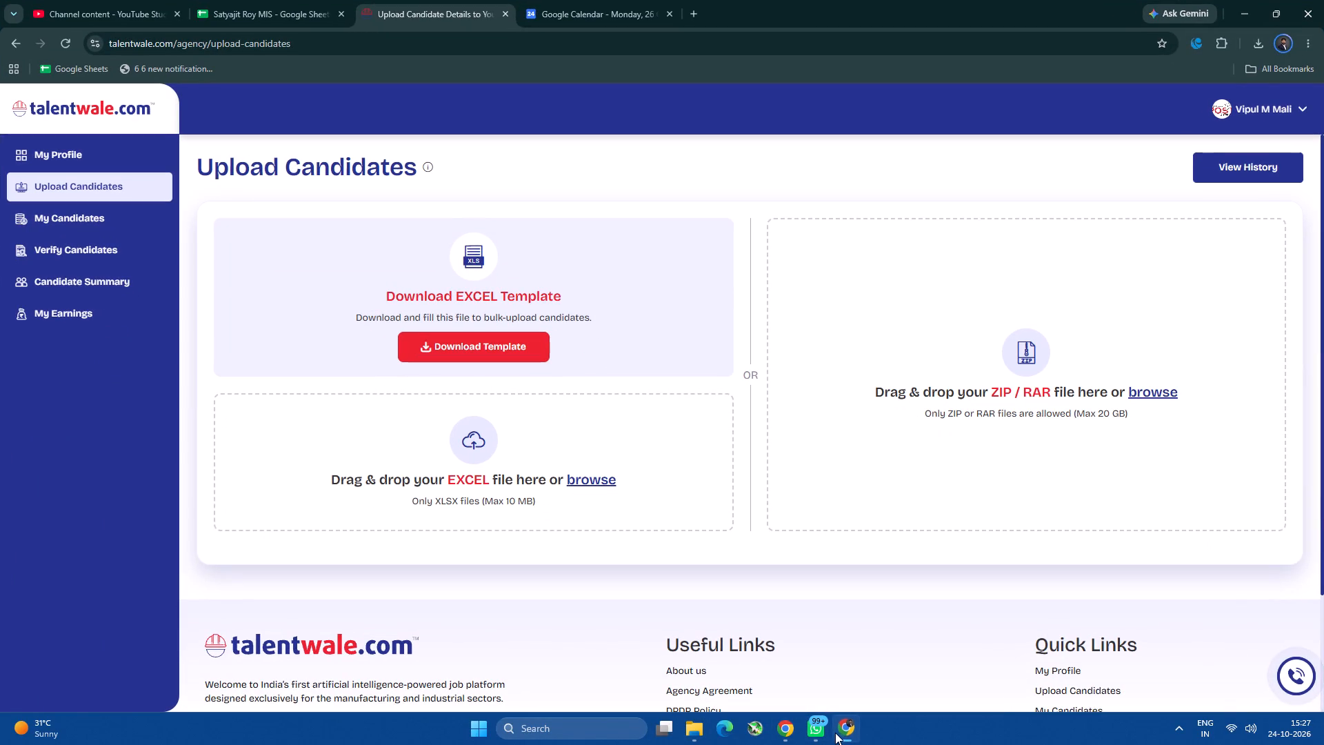
left_click(1001, 385)
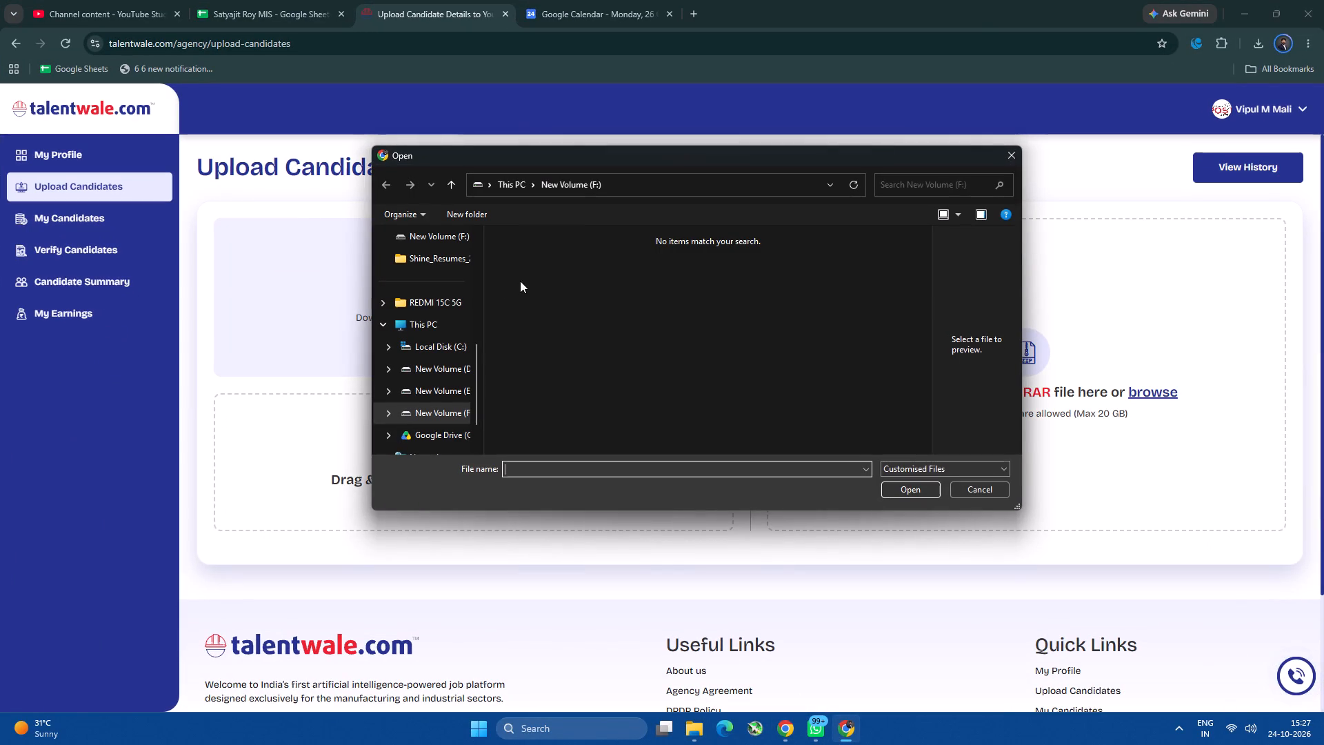
scroll(430, 295, "up", 4)
left_click(429, 354)
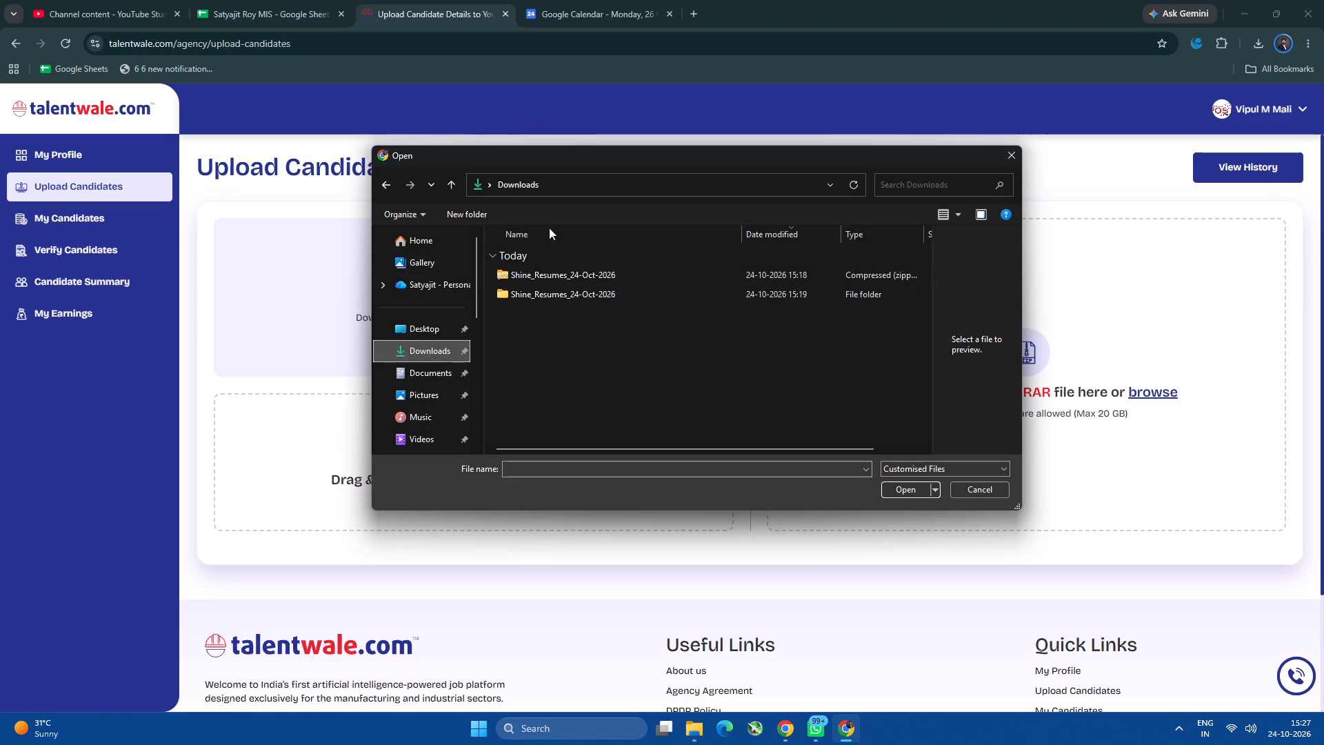
left_click(562, 279)
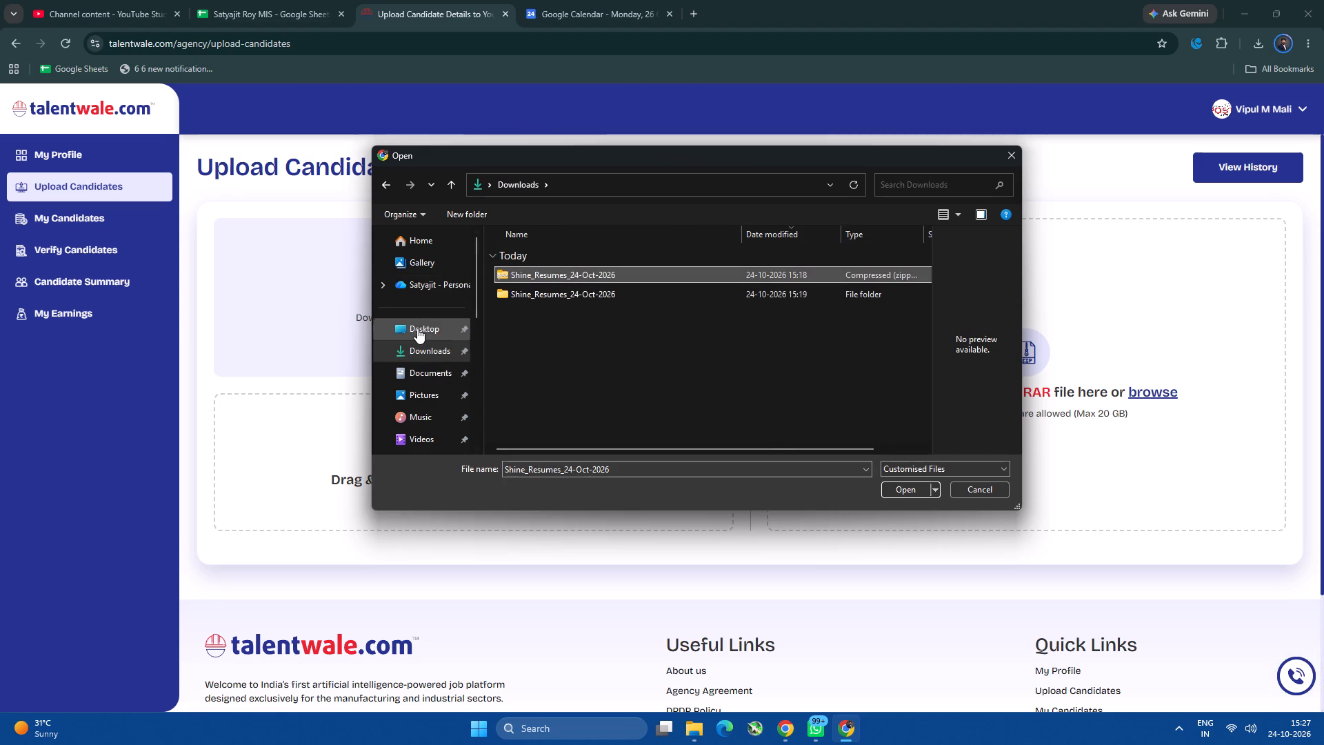
left_click(426, 328)
scroll(579, 339, "down", 4)
left_click(571, 324)
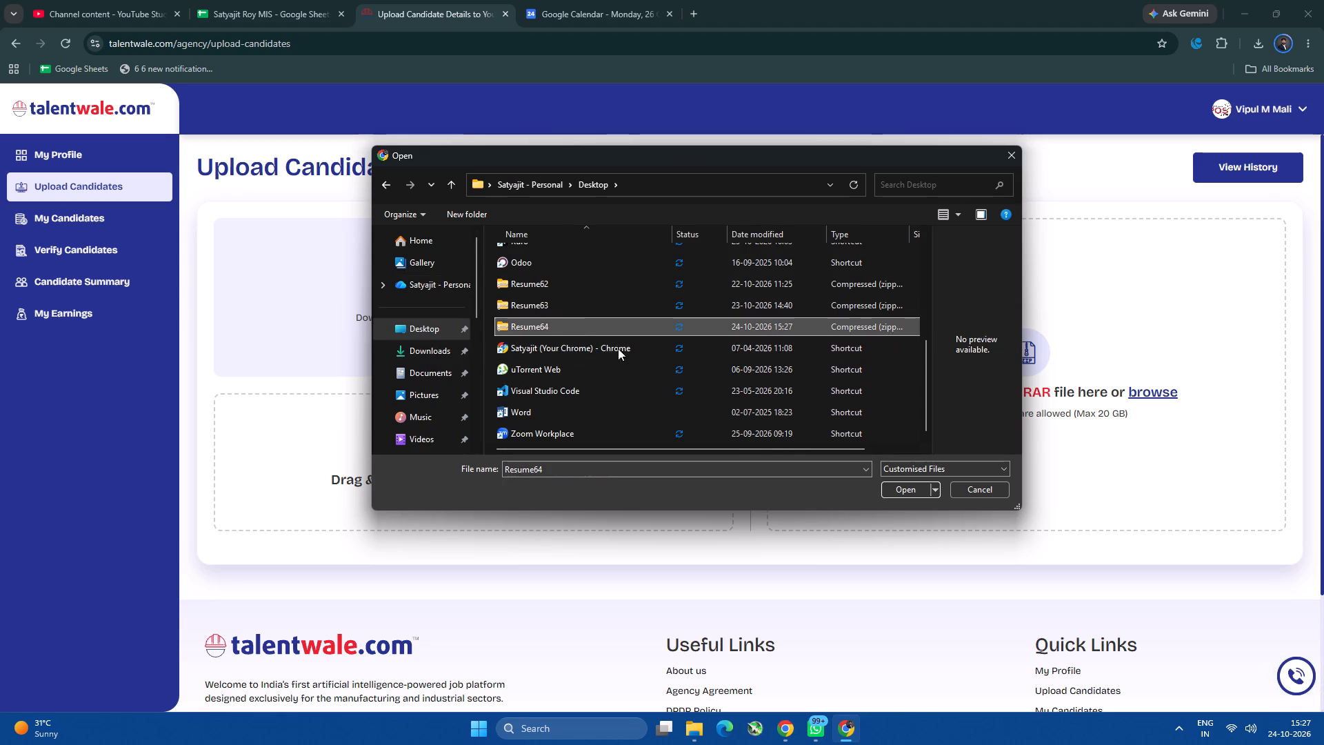
left_click(910, 489)
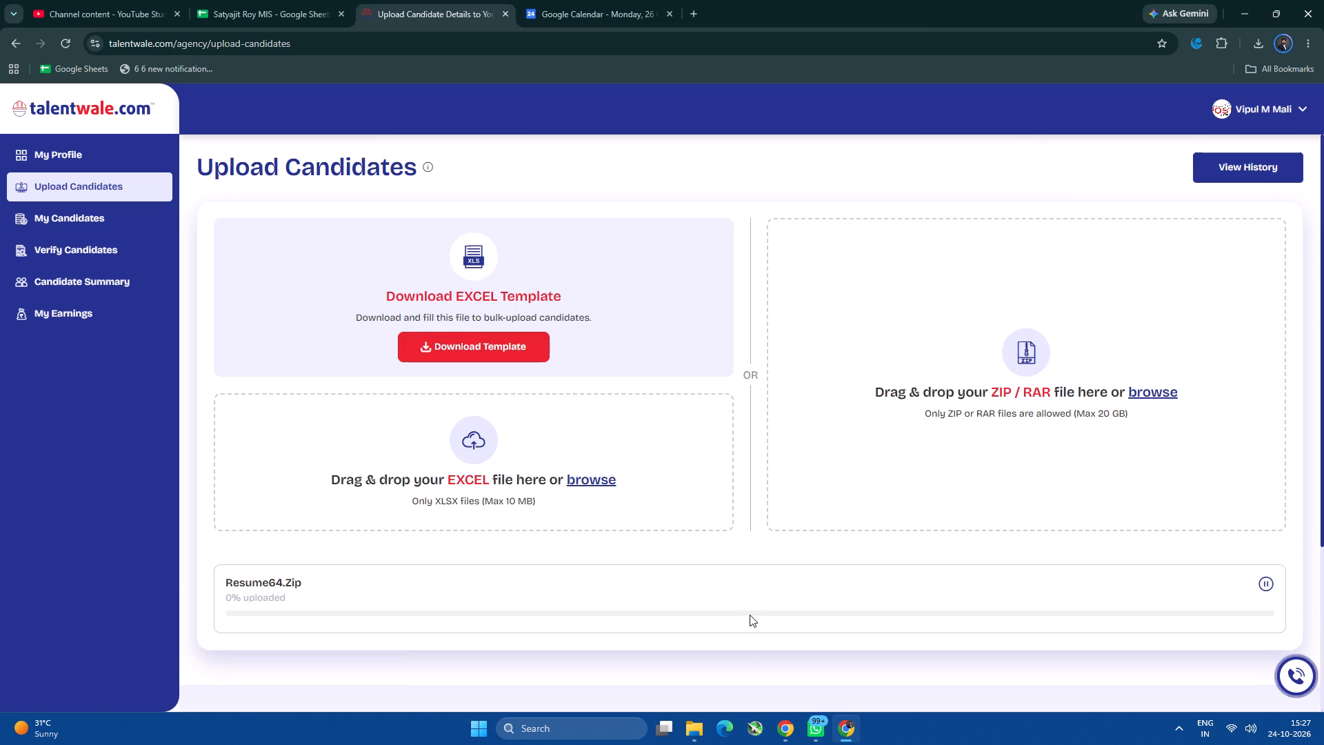
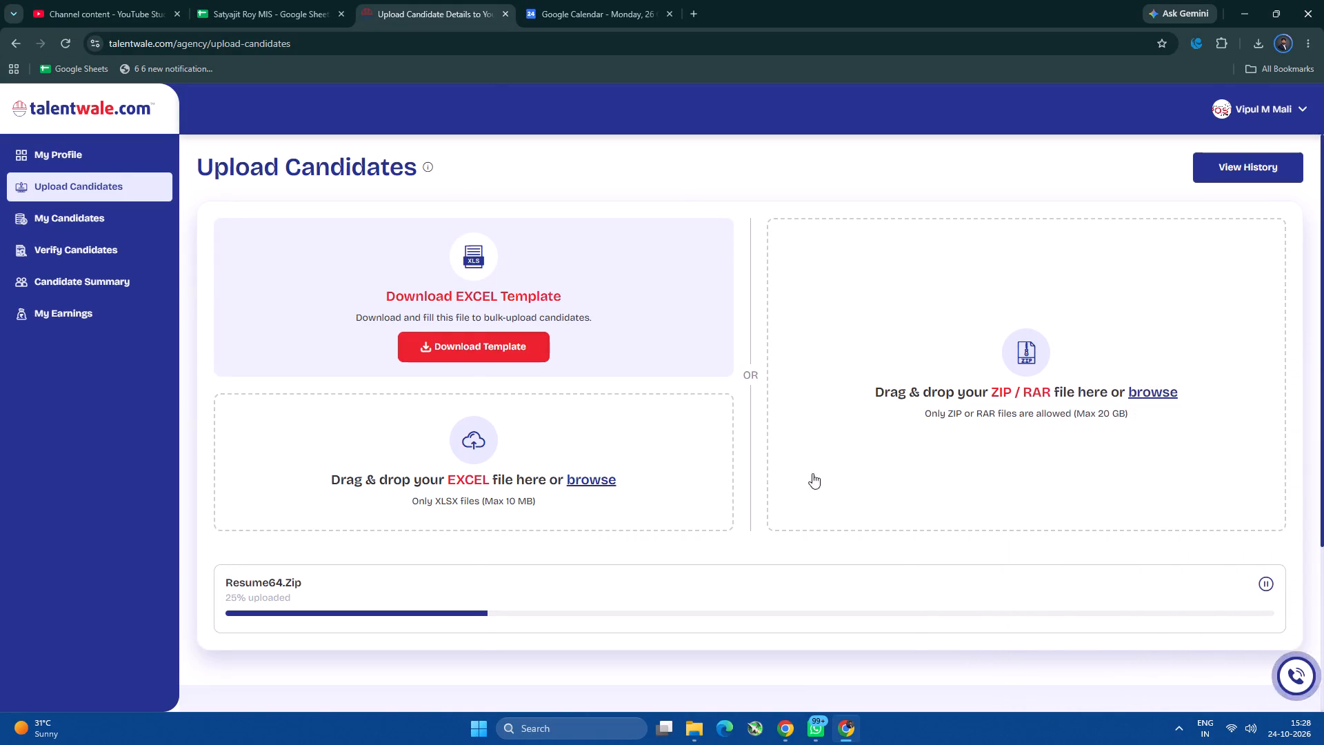
Switch to the MIS spreadsheet in Google Sheets and open its Task sheet.
left_click(254, 0)
left_click(155, 0)
left_click(234, 0)
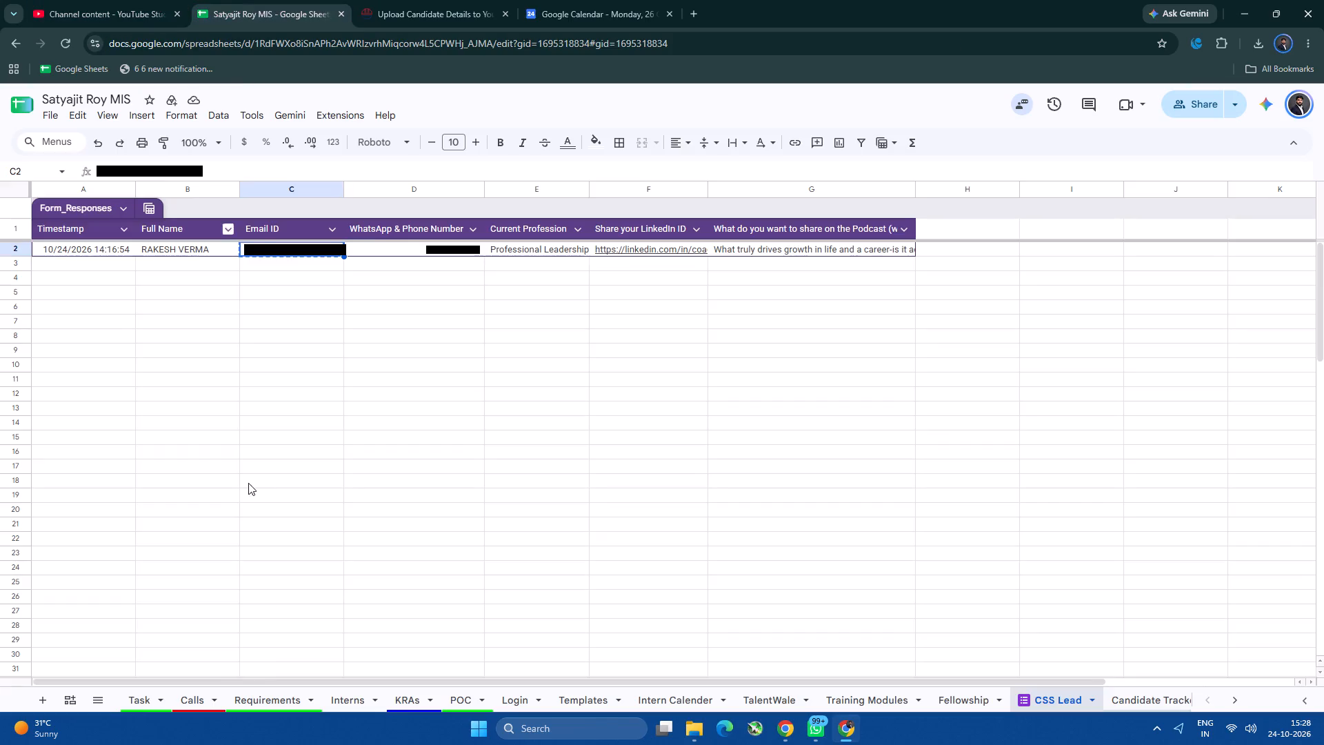
left_click(142, 702)
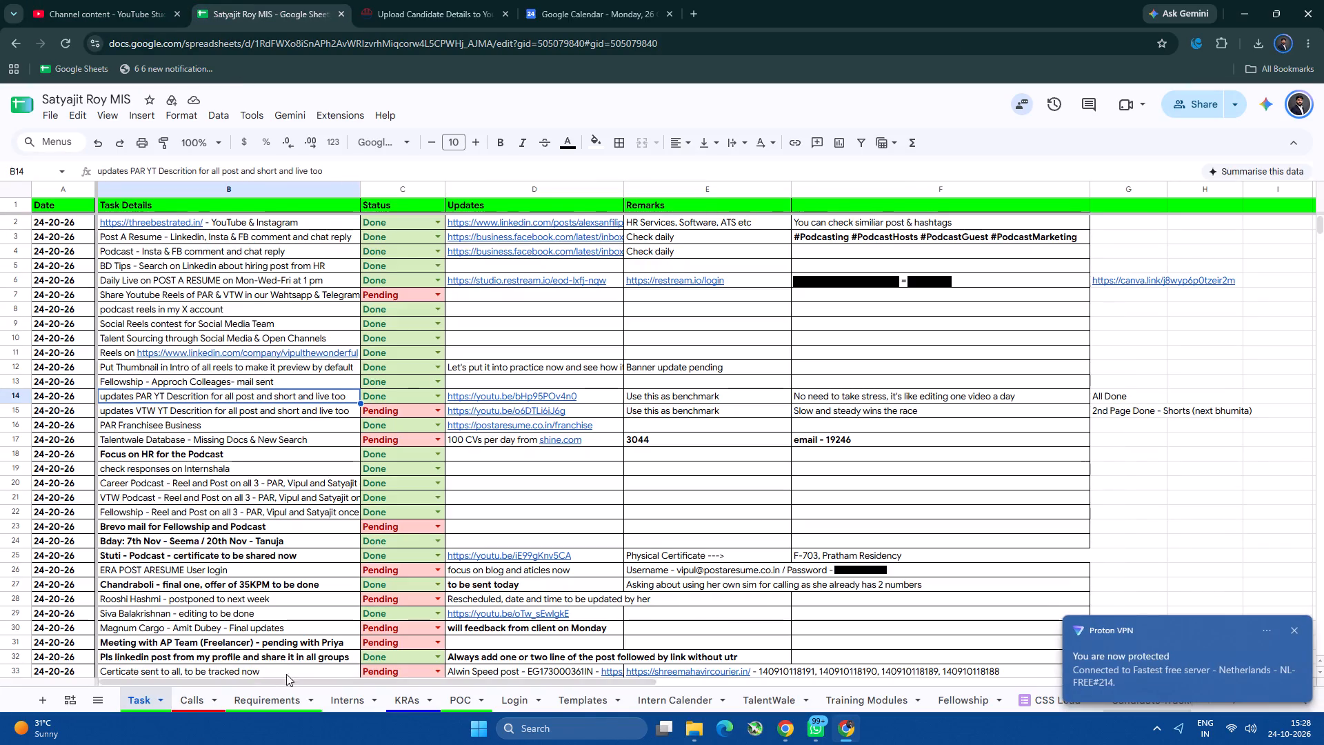
Switch to YouTube Studio and refresh the Channel content page to check the latest video's processing status.
left_click(473, 0)
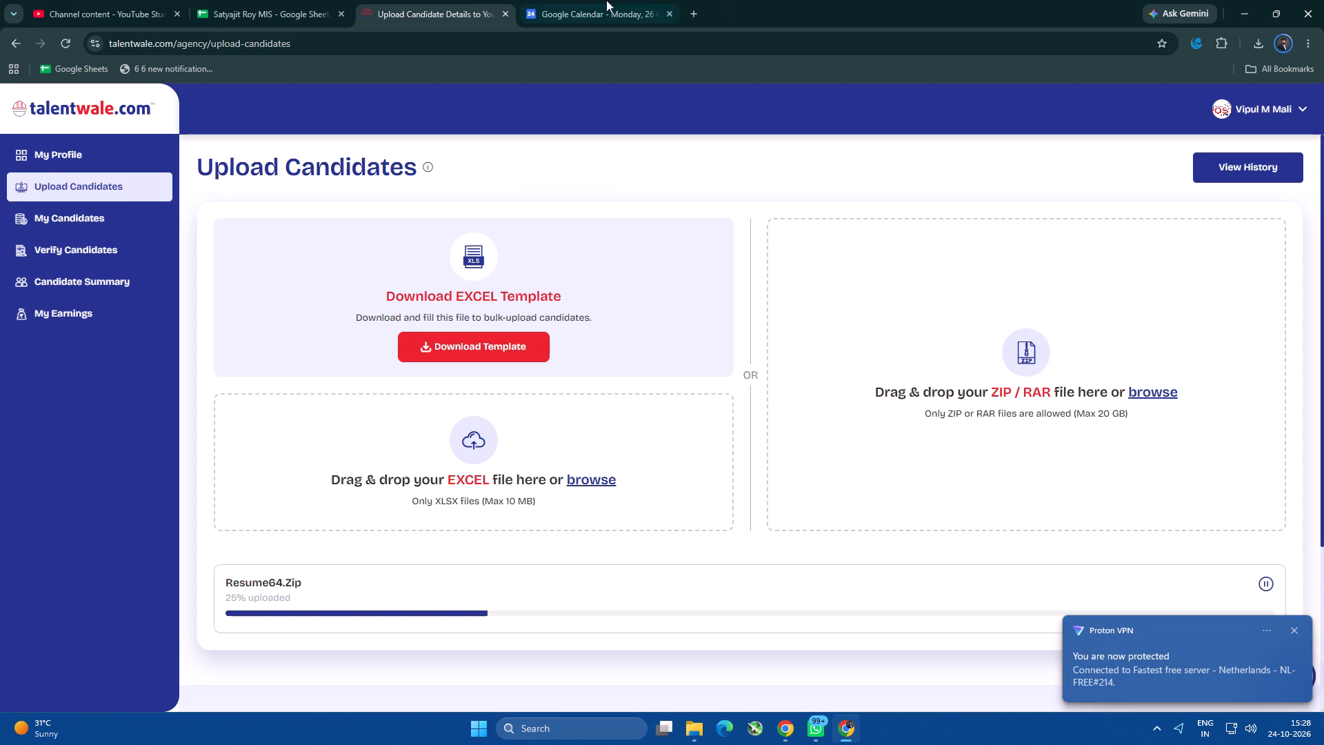
left_click(587, 0)
left_click(410, 3)
left_click(120, 0)
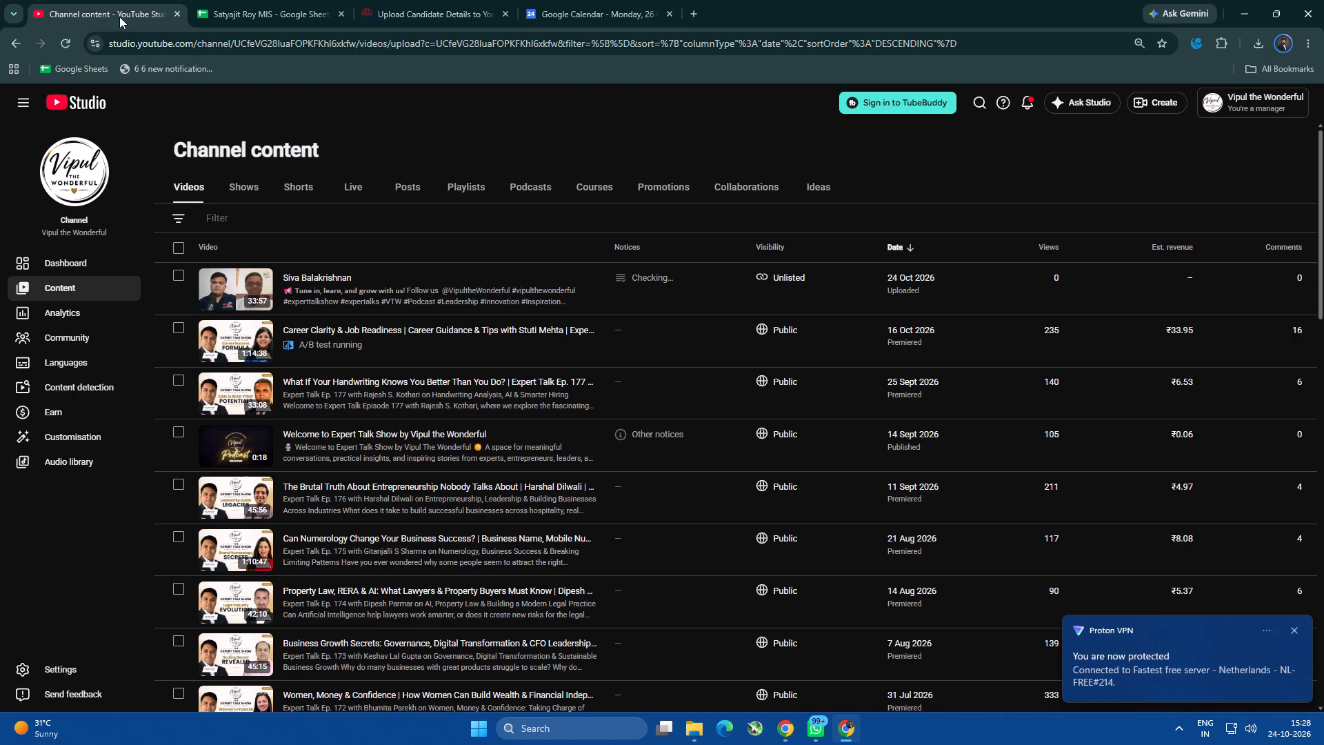
left_click(76, 46)
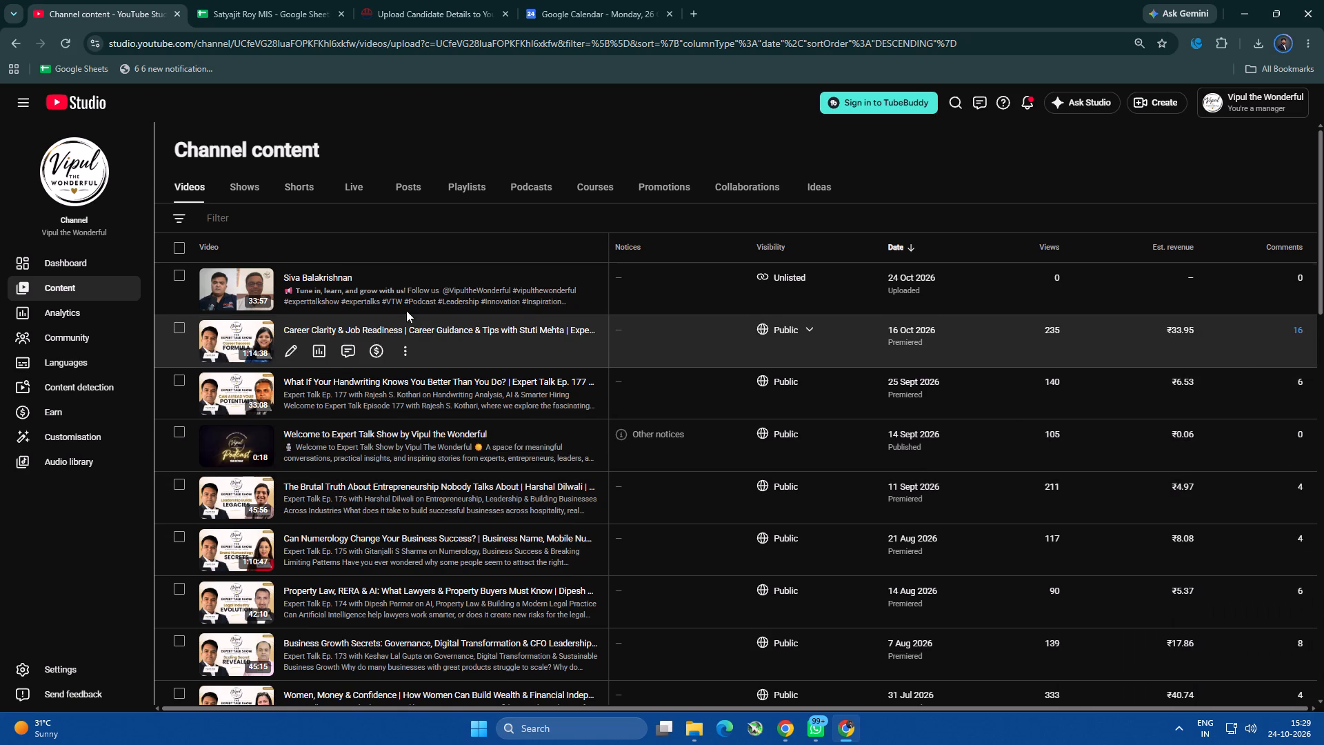
Switch to Google Calendar and display the day schedule for 24 October 2026.
left_click(426, 0)
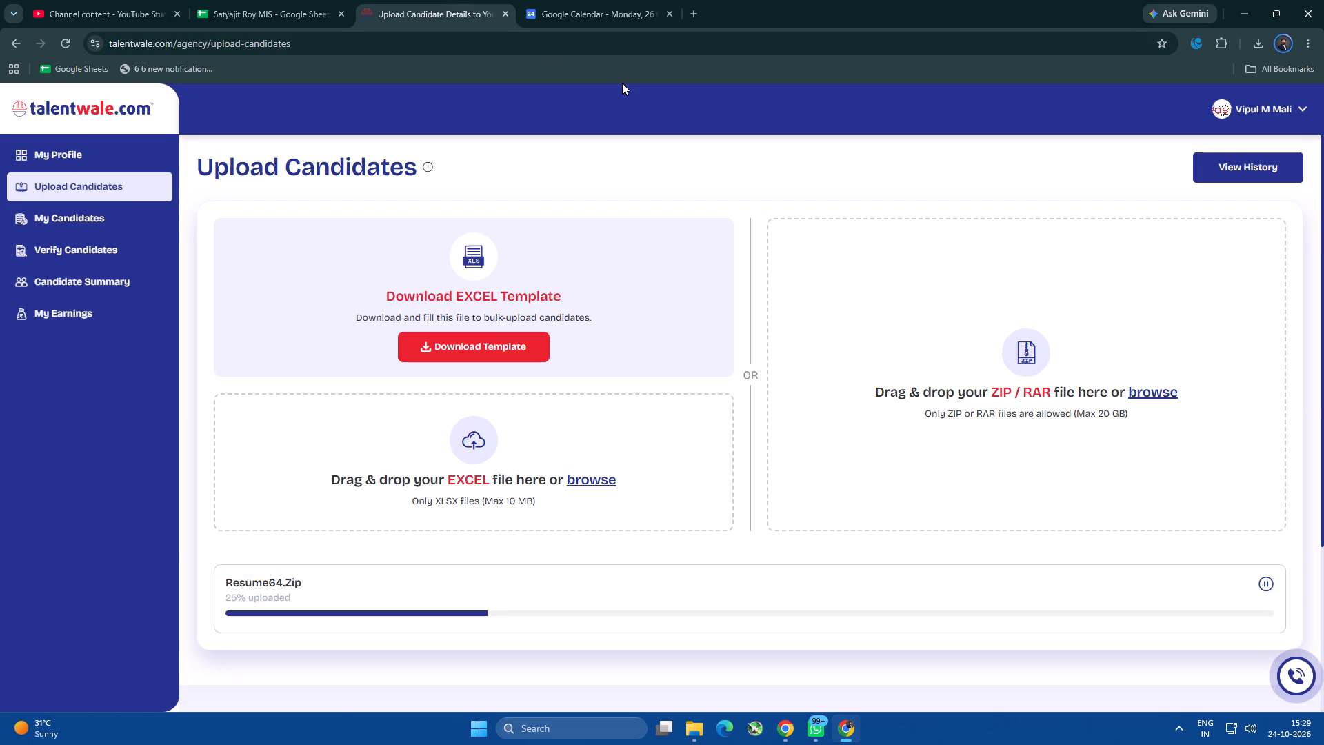
left_click(234, 0)
left_click_drag(412, 0, 421, 0)
left_click(603, 0)
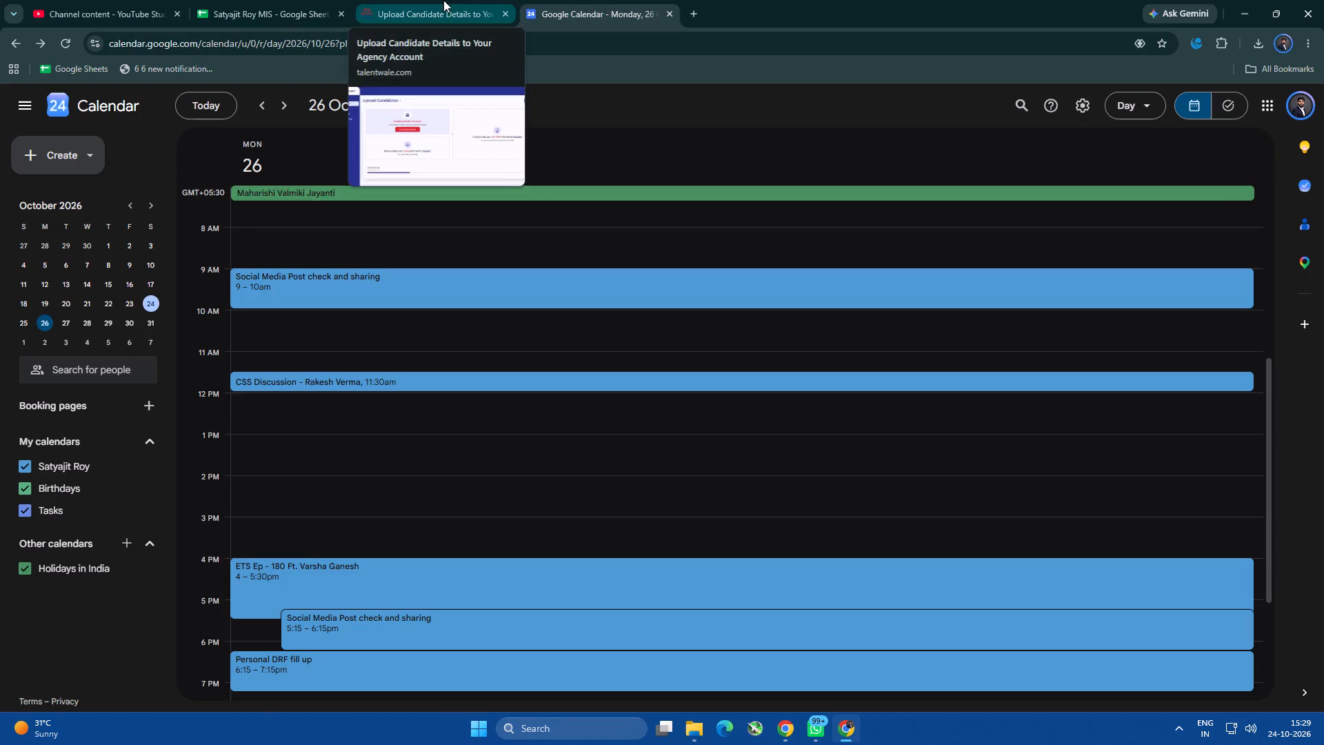
left_click(150, 302)
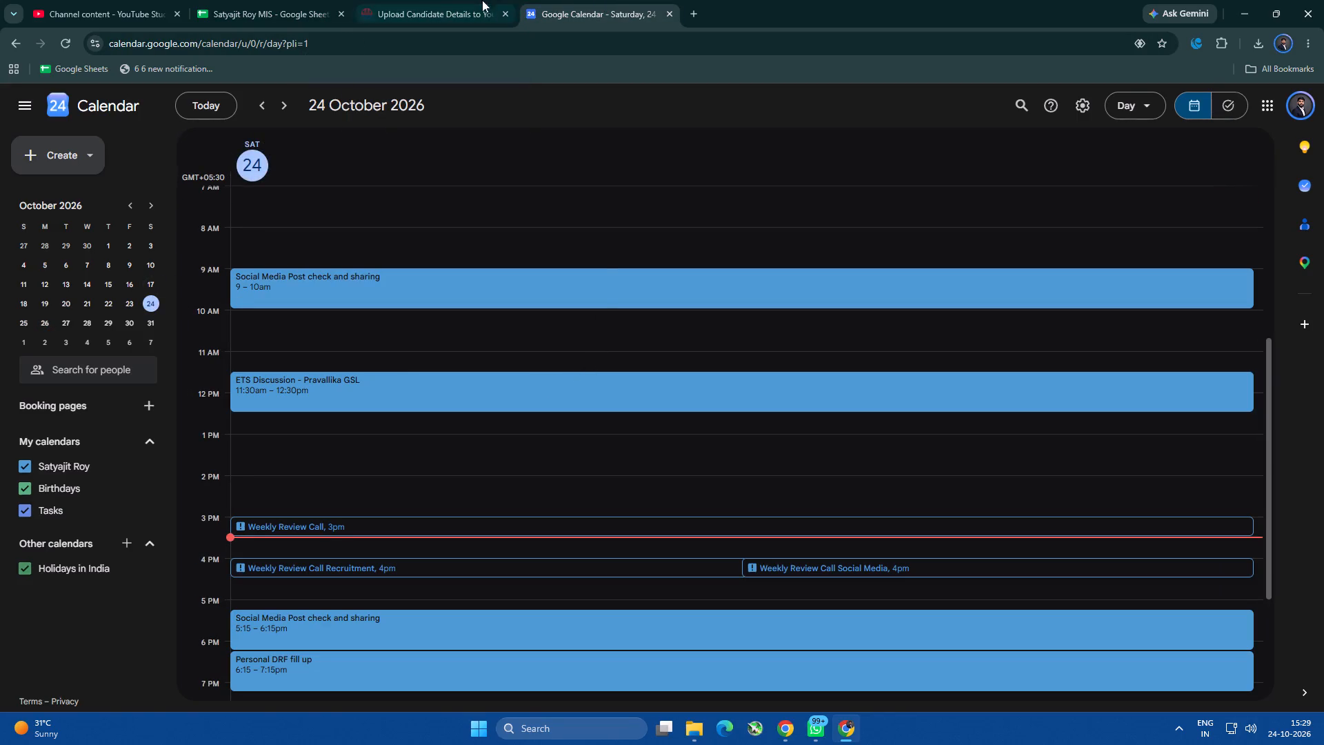
Check the Resume64 ZIP upload progress on Talentwale and the CV upload in Vidara Admin's CV Library.
left_click(465, 0)
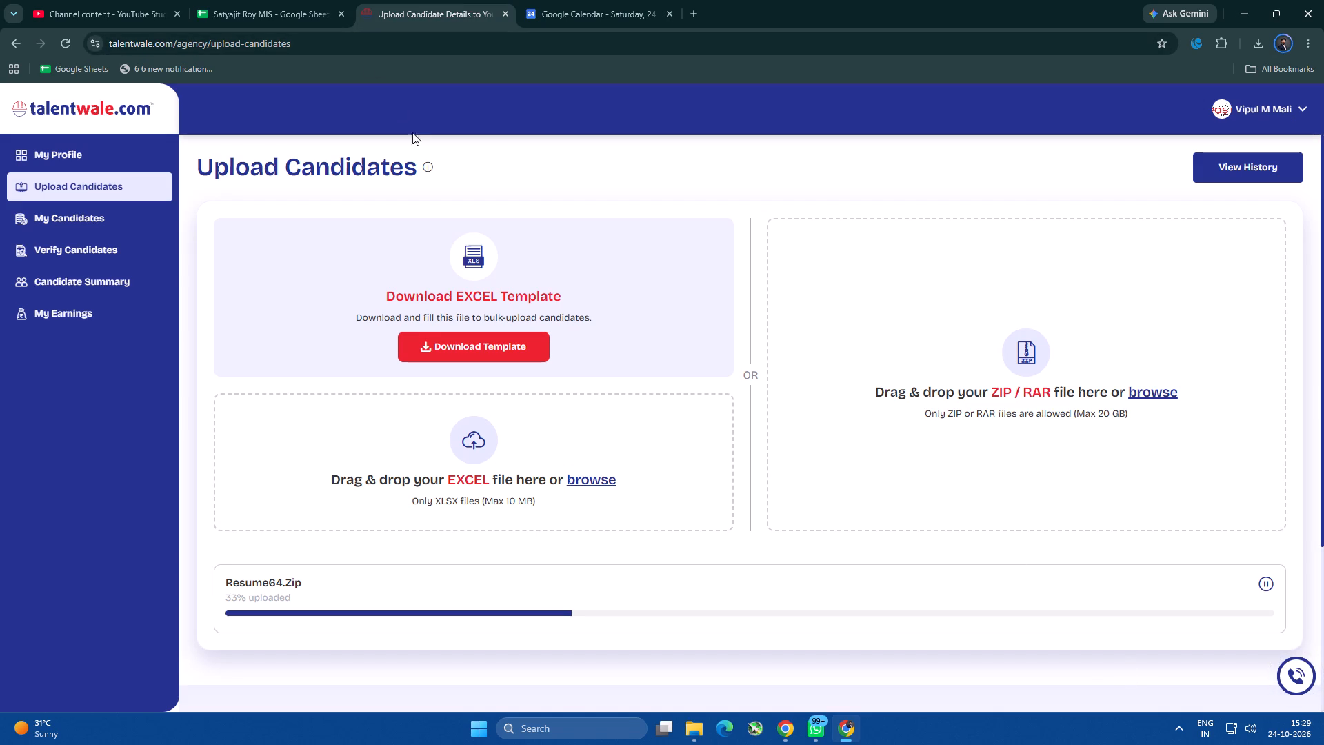
left_click(279, 0)
left_click(150, 0)
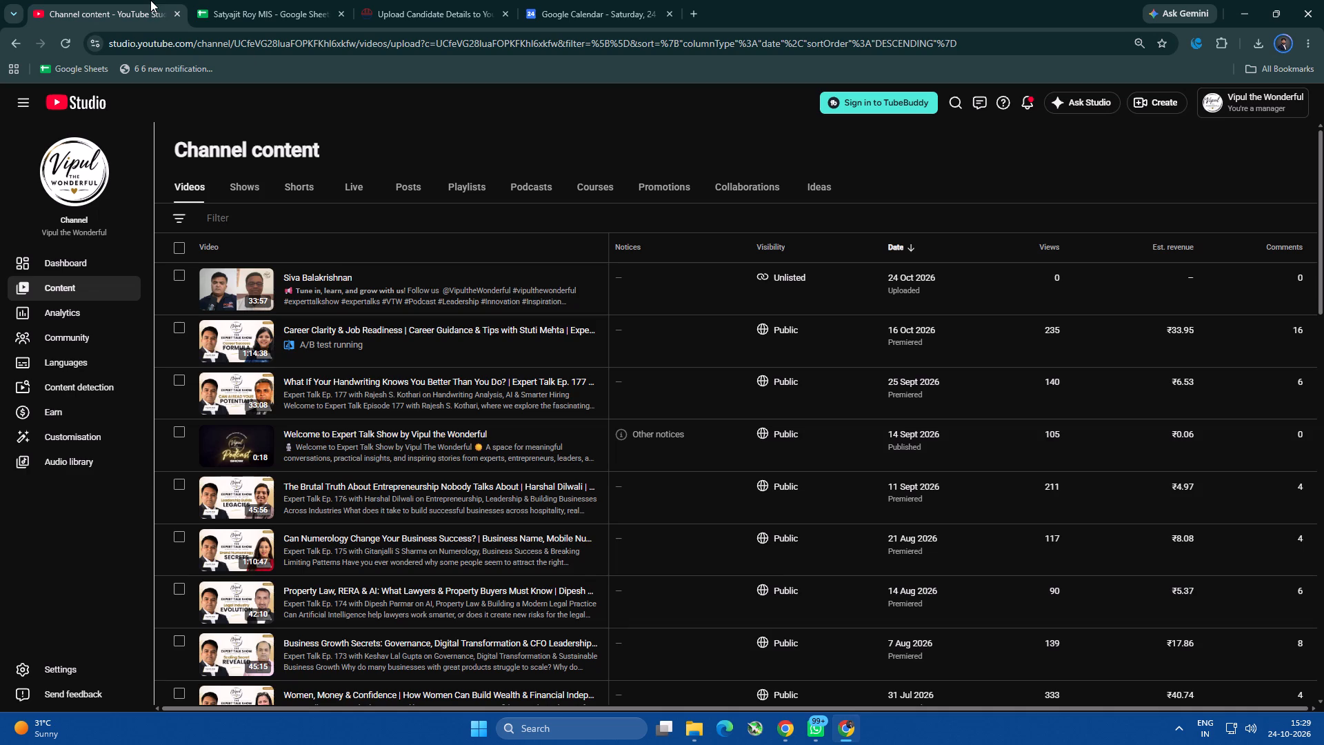
left_click(206, 0)
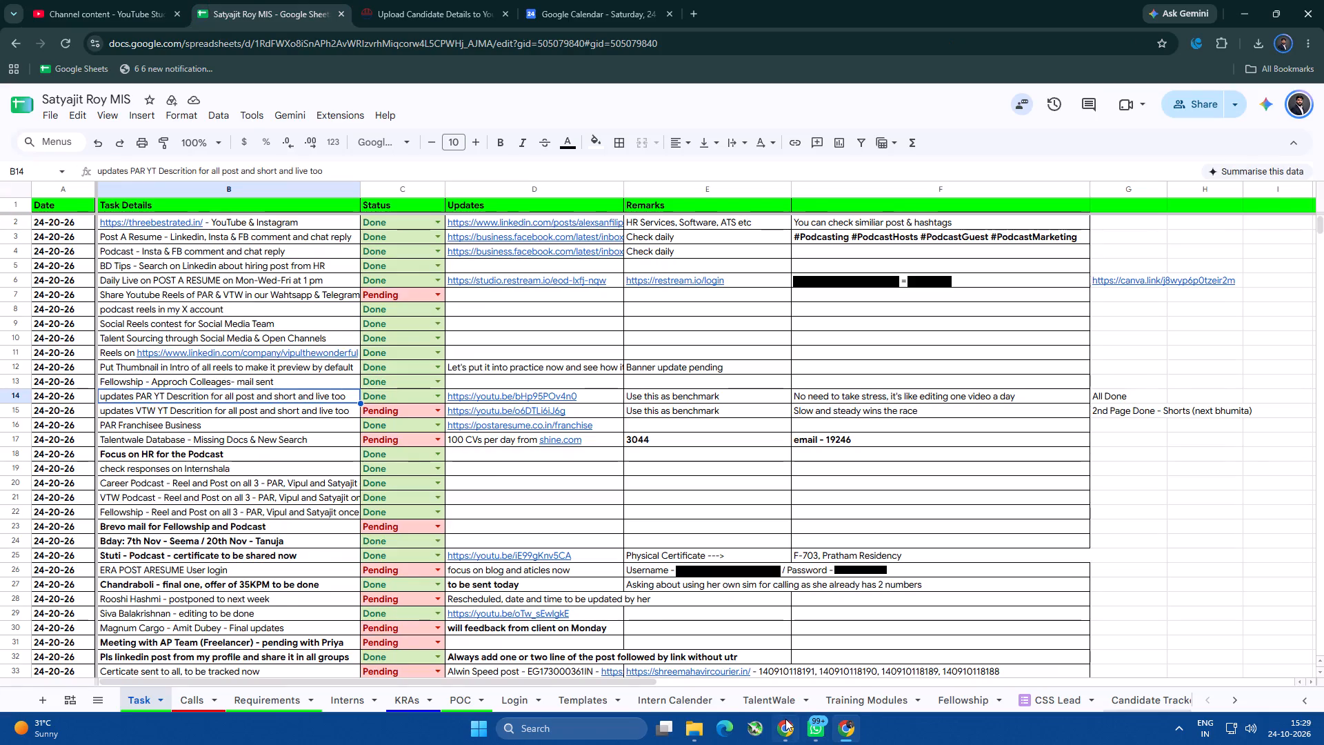
left_click(785, 719)
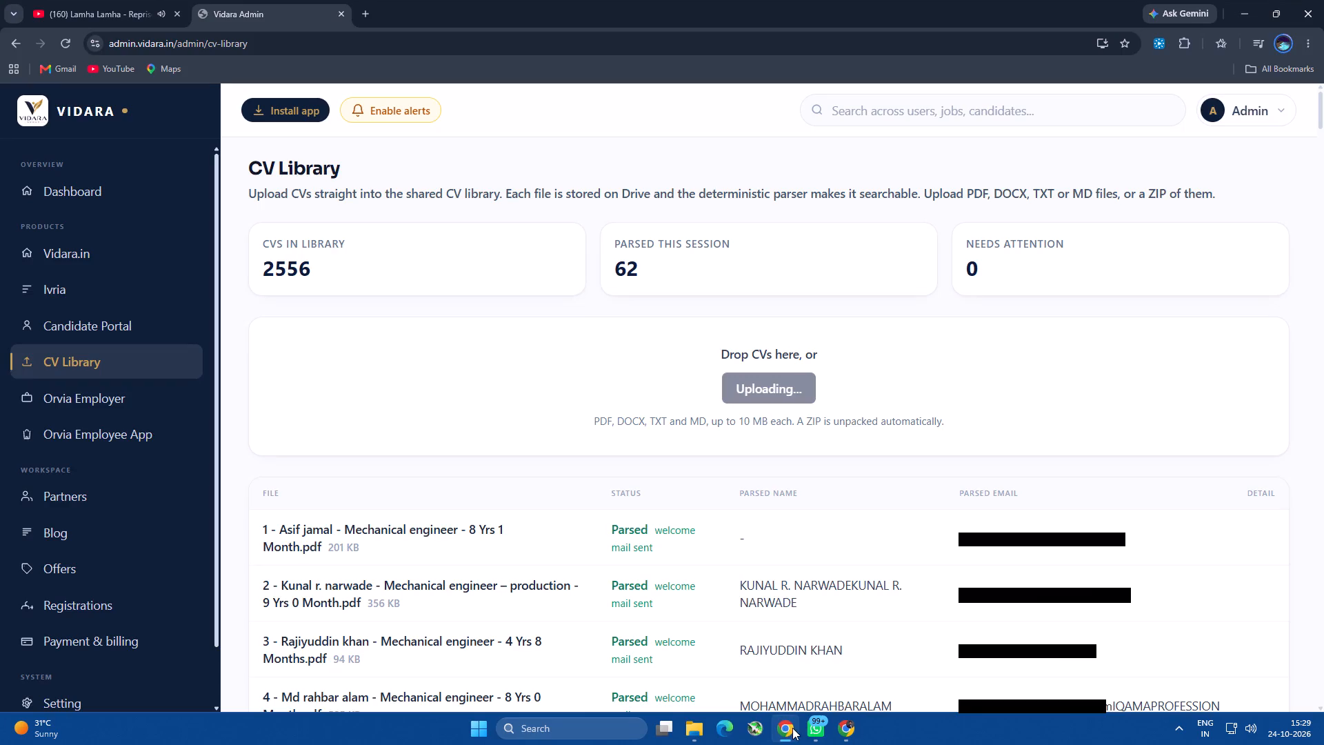
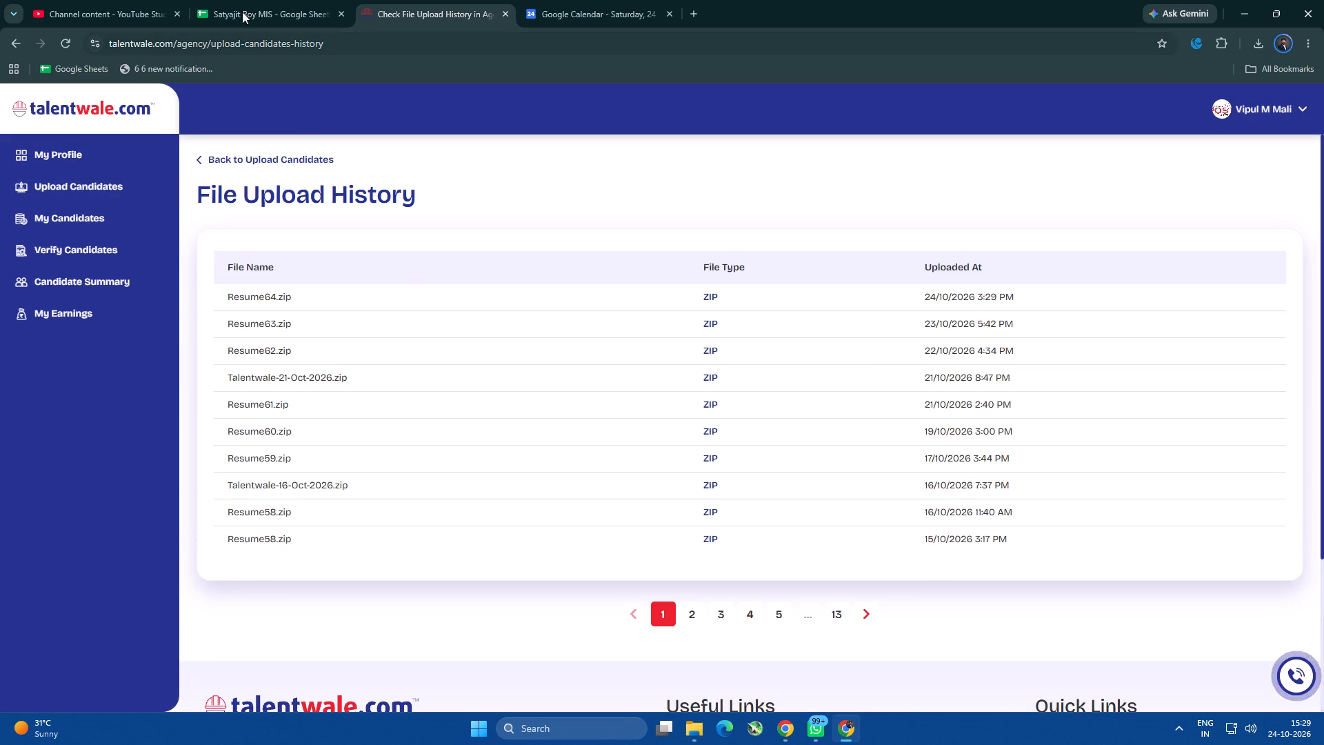
Close the Shine_Resumes and Resume64 folder windows and the Talentwale File Upload History page.
left_click(701, 730)
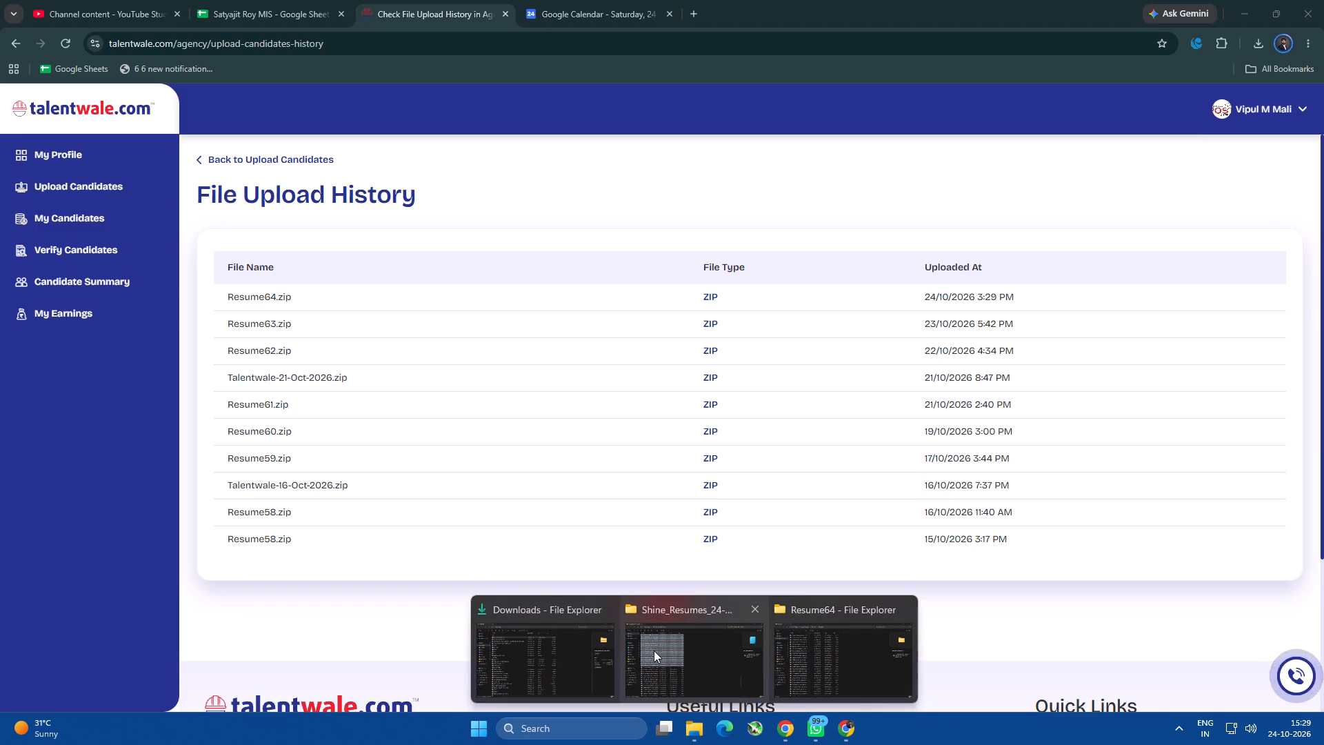
left_click(757, 608)
left_click(740, 655)
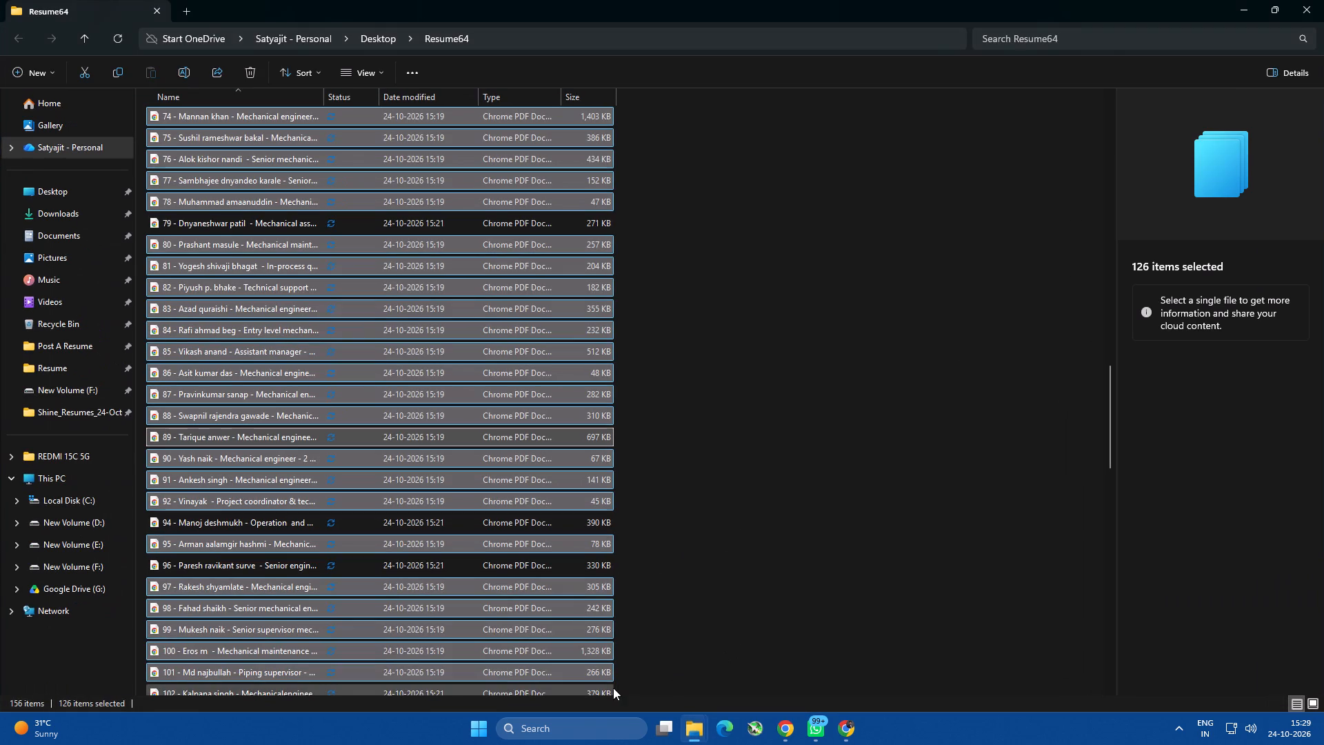
left_click(1322, 0)
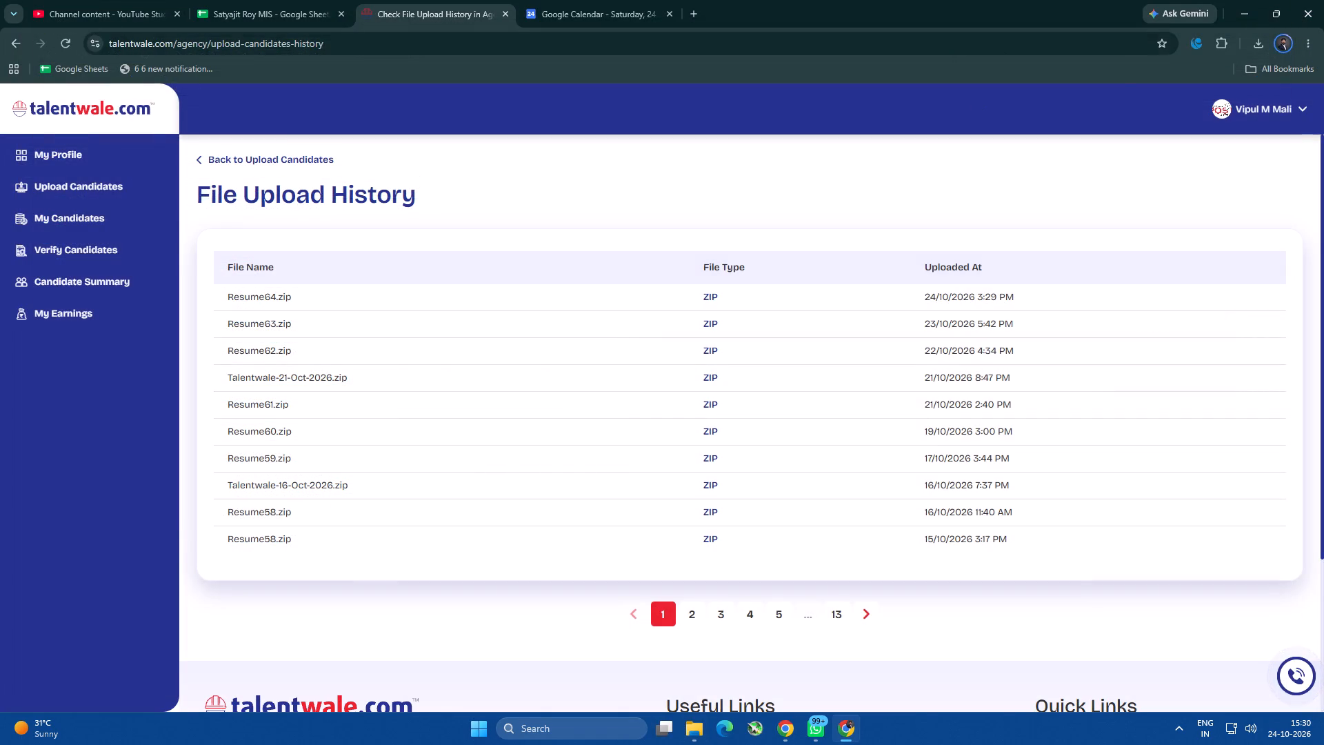
left_click(507, 15)
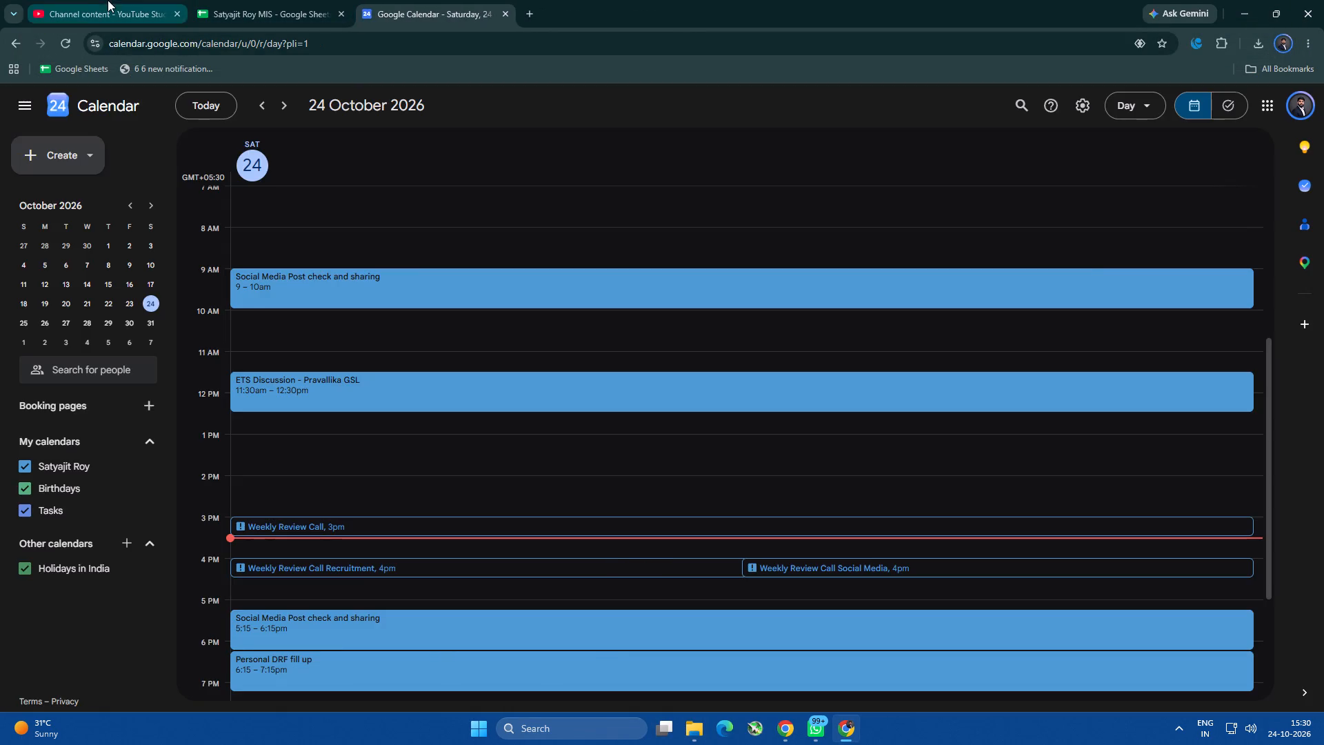
In the MIS spreadsheet's TalentWale sheet, enter 156 as the Submission count in row 59, below the 23 Oct entry.
left_click(249, 0)
left_click(753, 688)
scroll(227, 571, "down", 4)
scroll(227, 571, "up", 1)
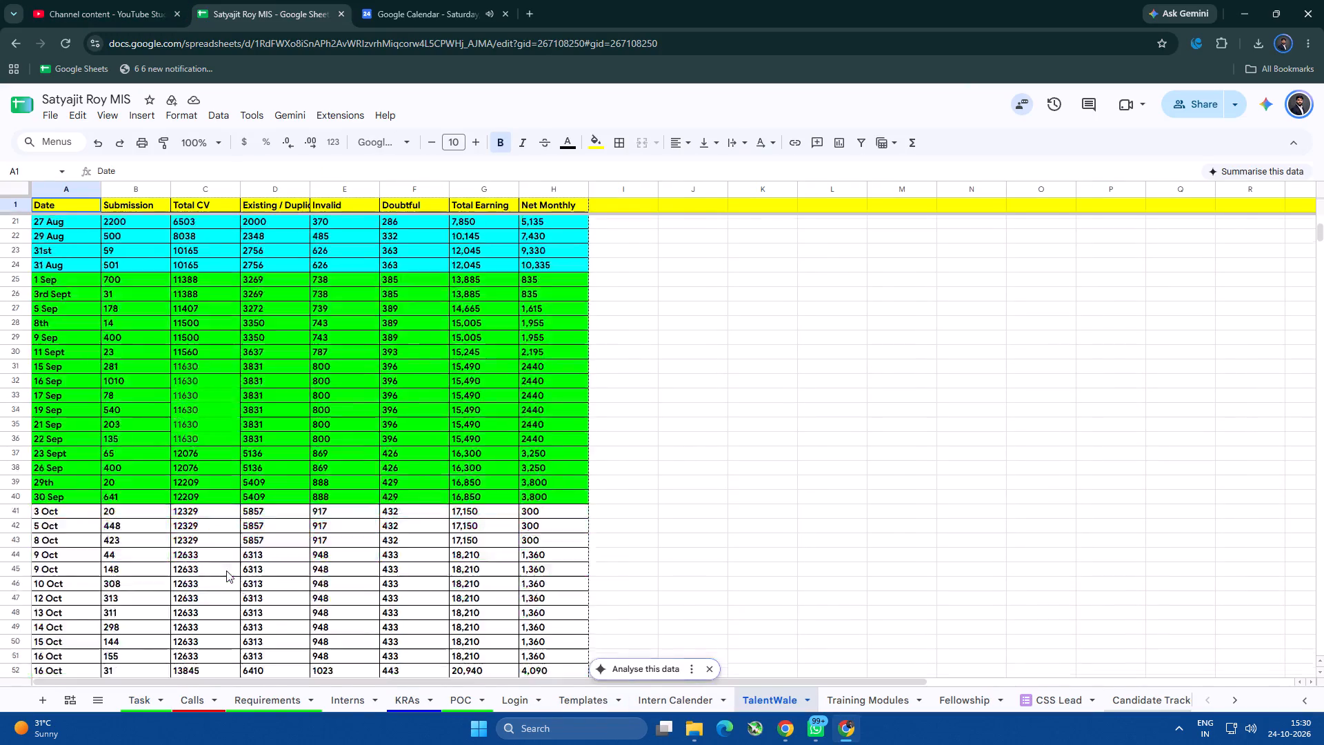
scroll(226, 570, "down", 6)
left_click(140, 424)
type("156")
key("Return")
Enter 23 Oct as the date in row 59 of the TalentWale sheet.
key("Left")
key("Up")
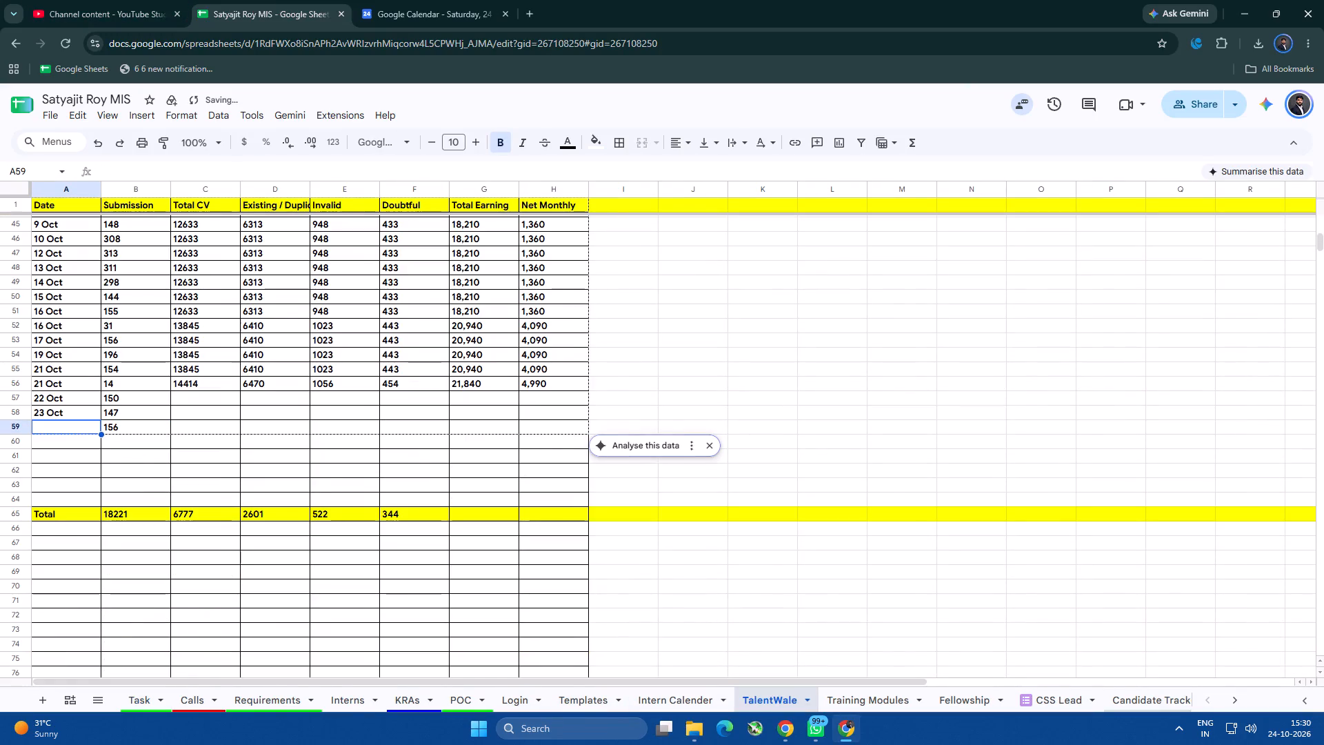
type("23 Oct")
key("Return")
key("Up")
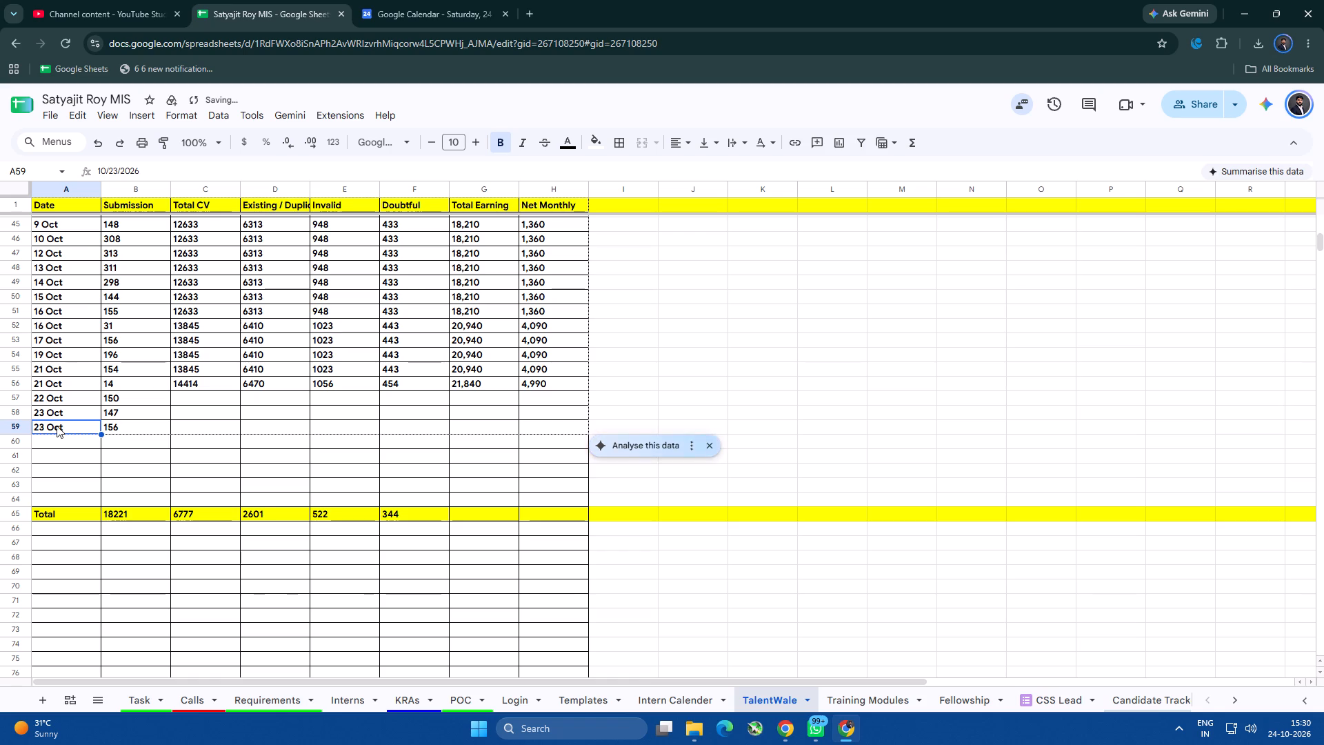
Set the date in row 59, beside the 156 submissions, to 24 Oct.
left_click(49, 426)
triple_click(45, 426)
double_click(42, 425)
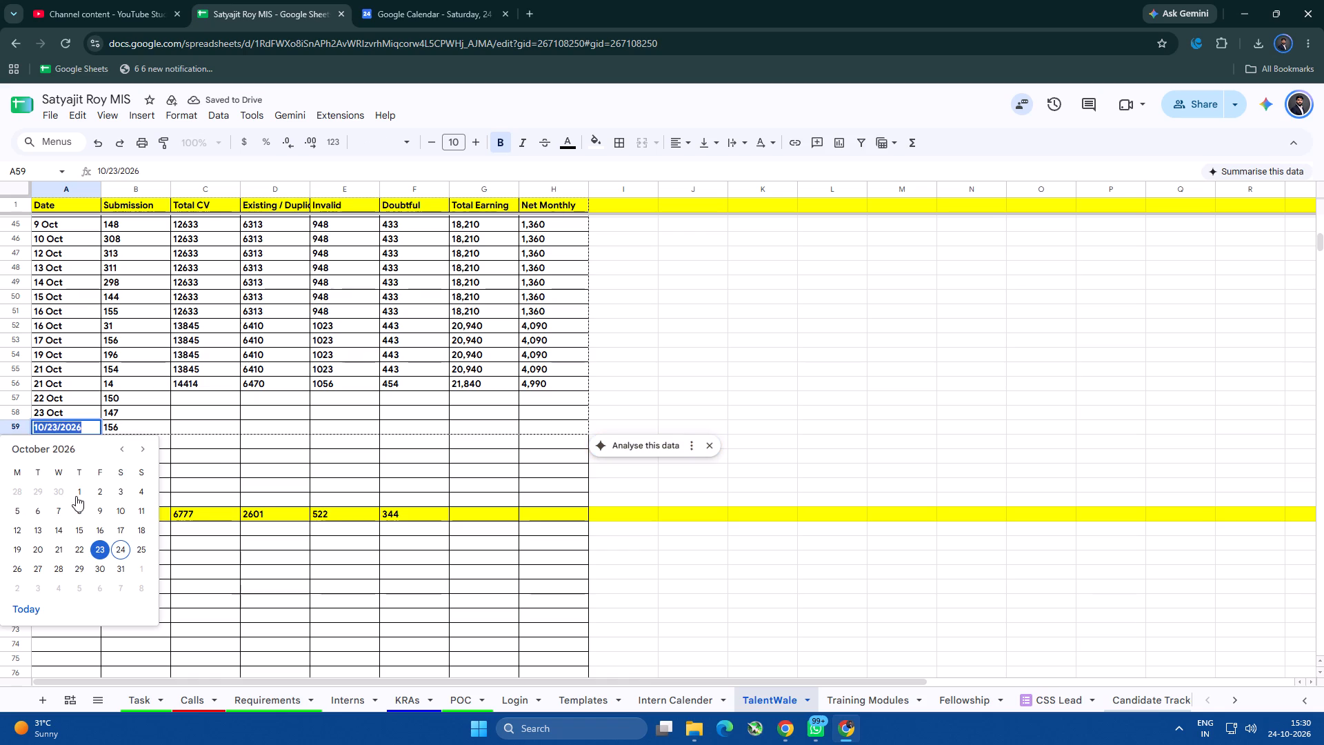
left_click(263, 446)
left_click(85, 428)
type("2")
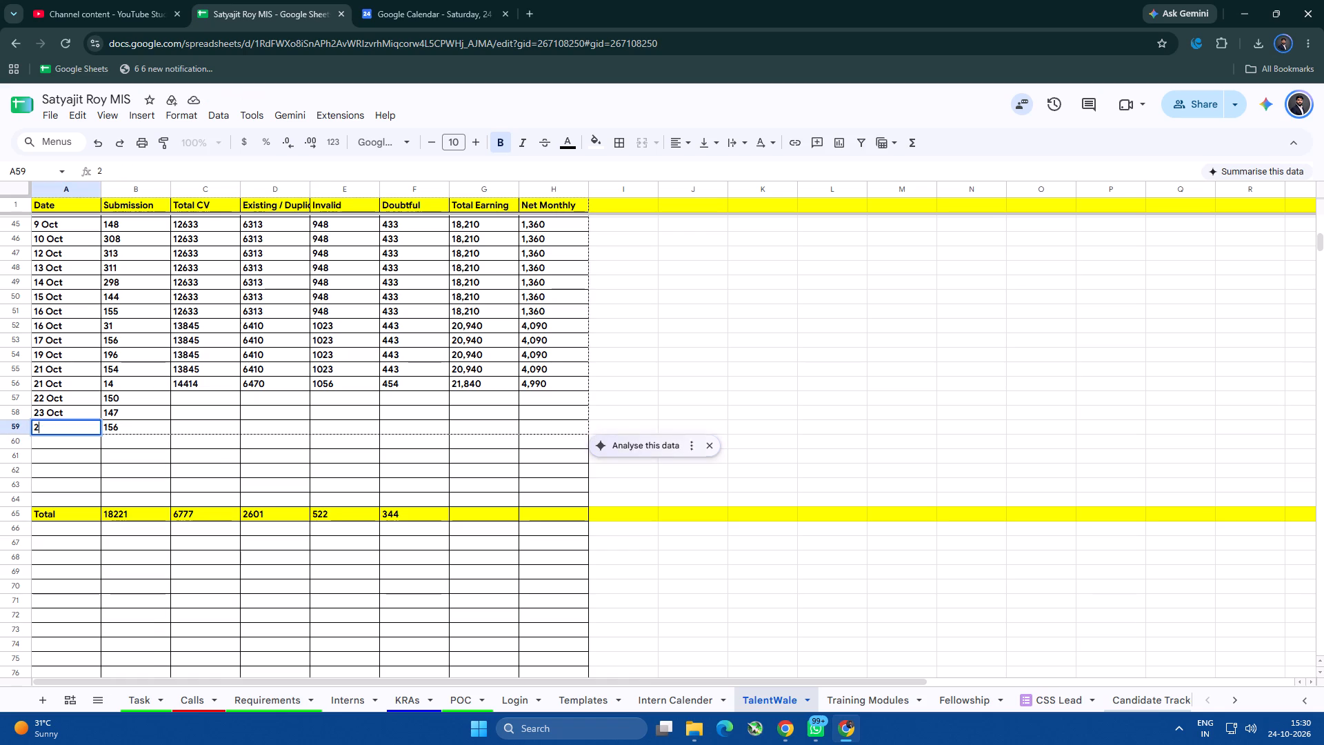
key("space")
key("BackSpace")
type("4 Oct")
key("Return")
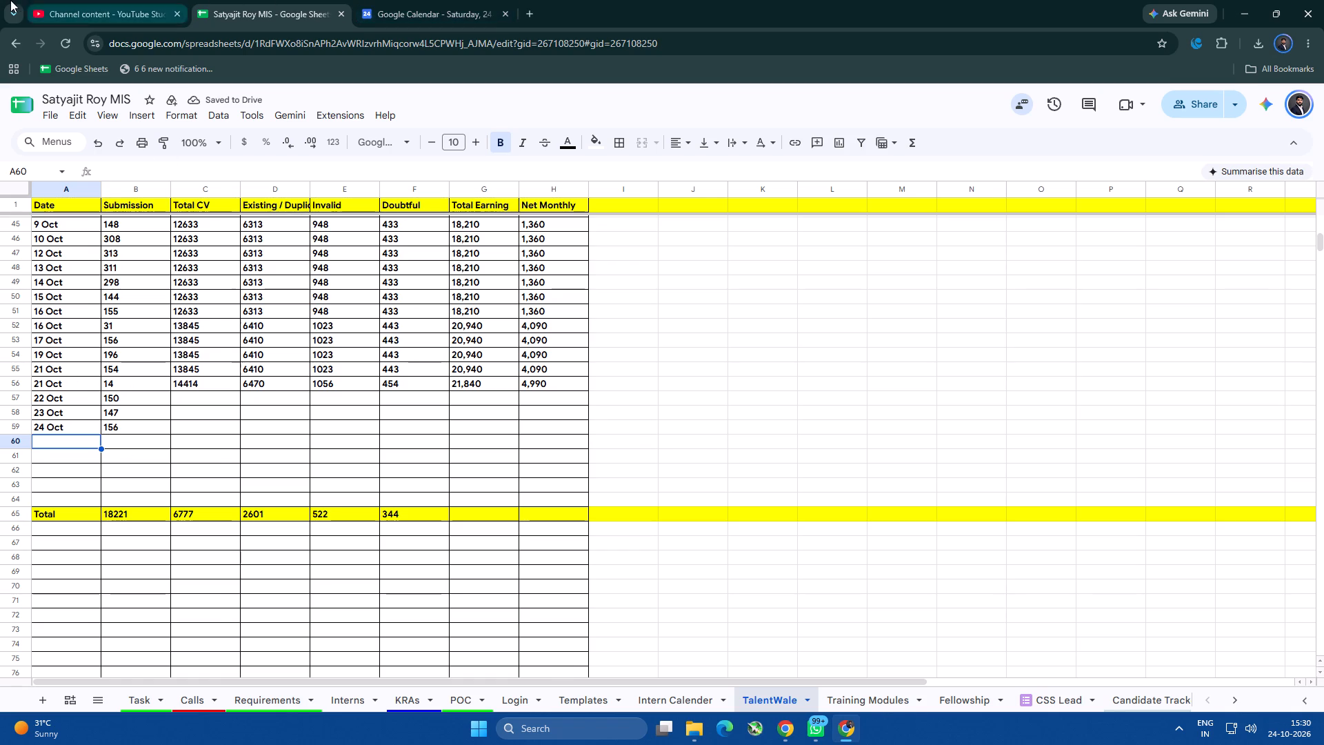
Close the YouTube Studio and Google Calendar pages, keeping the MIS spreadsheet open.
left_click(104, 0)
left_click(309, 10)
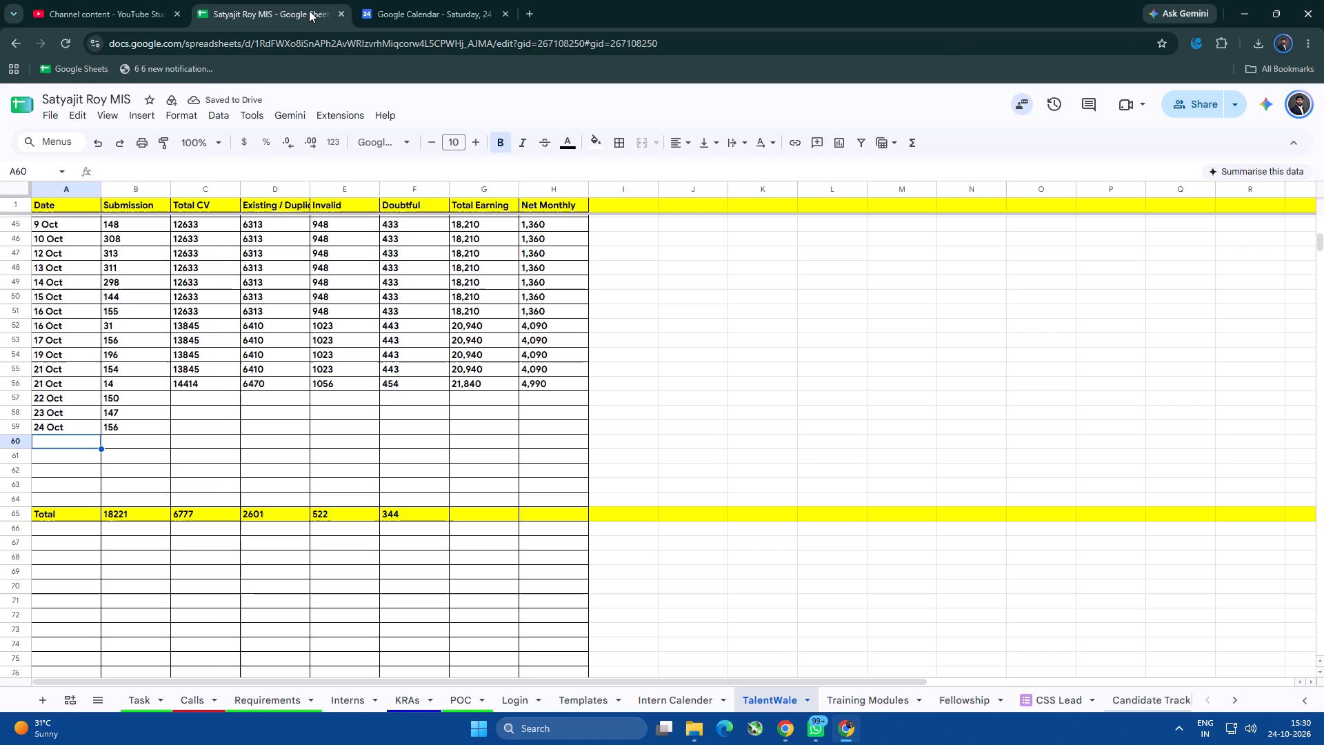
left_click(176, 11)
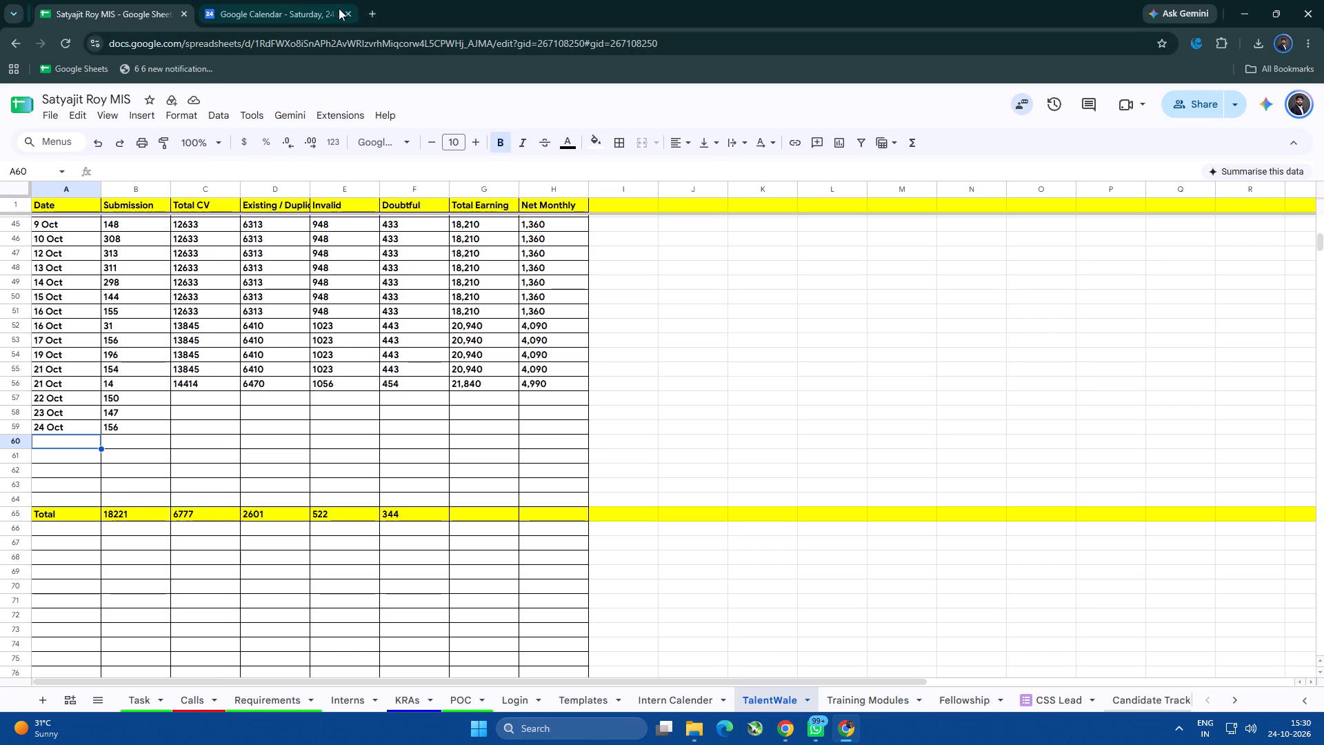
left_click(339, 13)
Open the Task sheet of the MIS spreadsheet and go through the day's task list to its first empty rows.
left_click(150, 705)
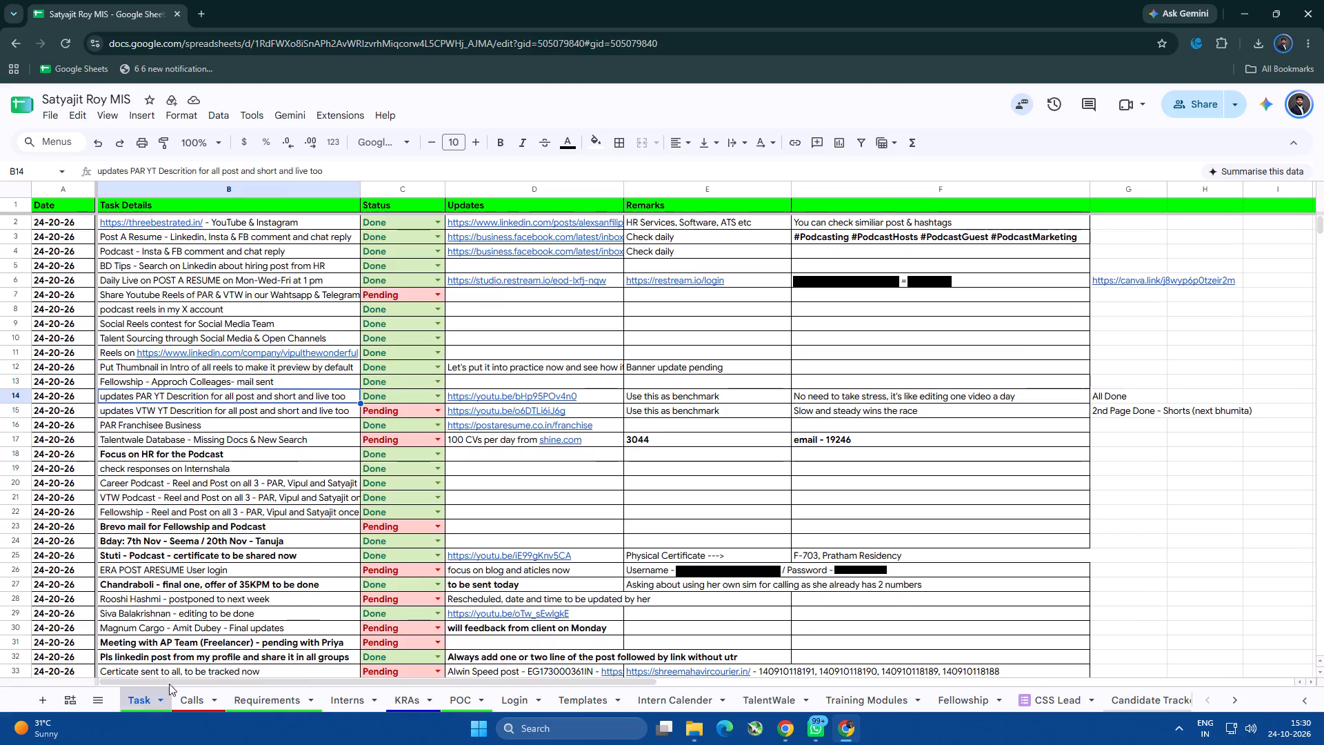
scroll(461, 543, "down", 2)
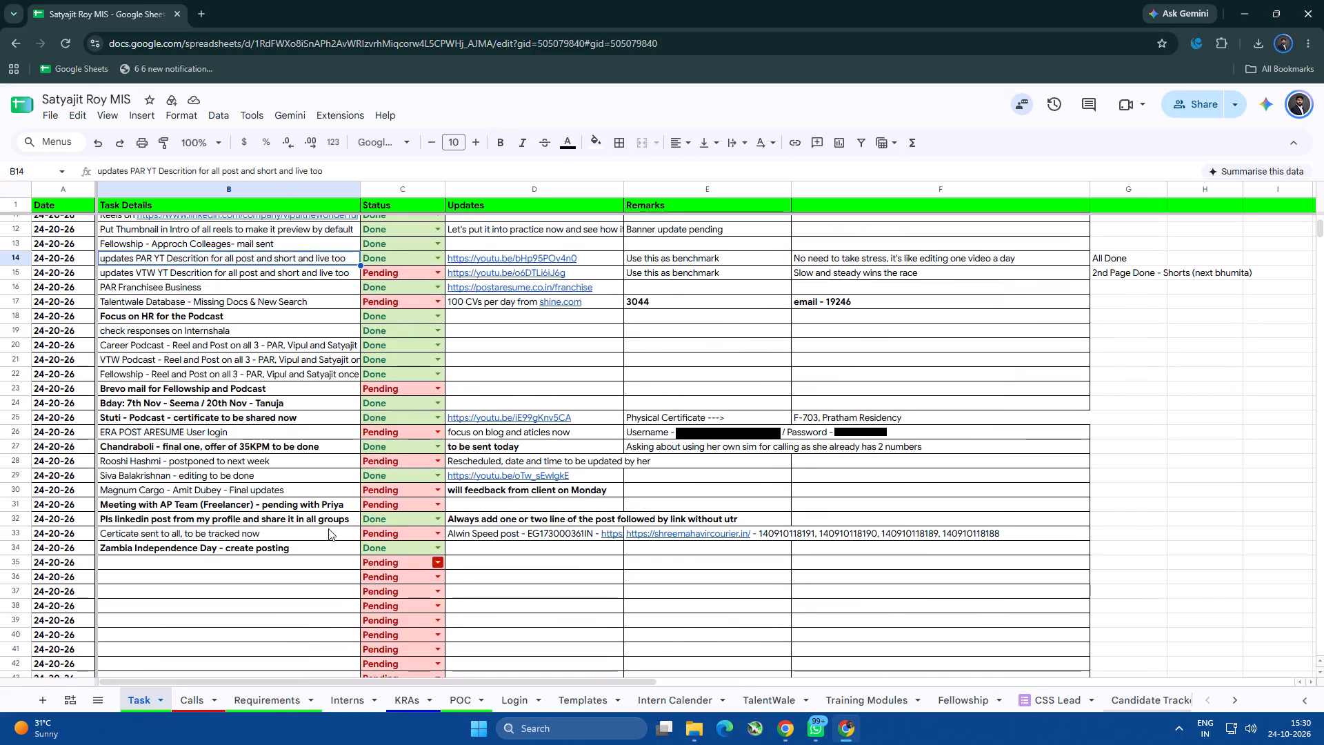
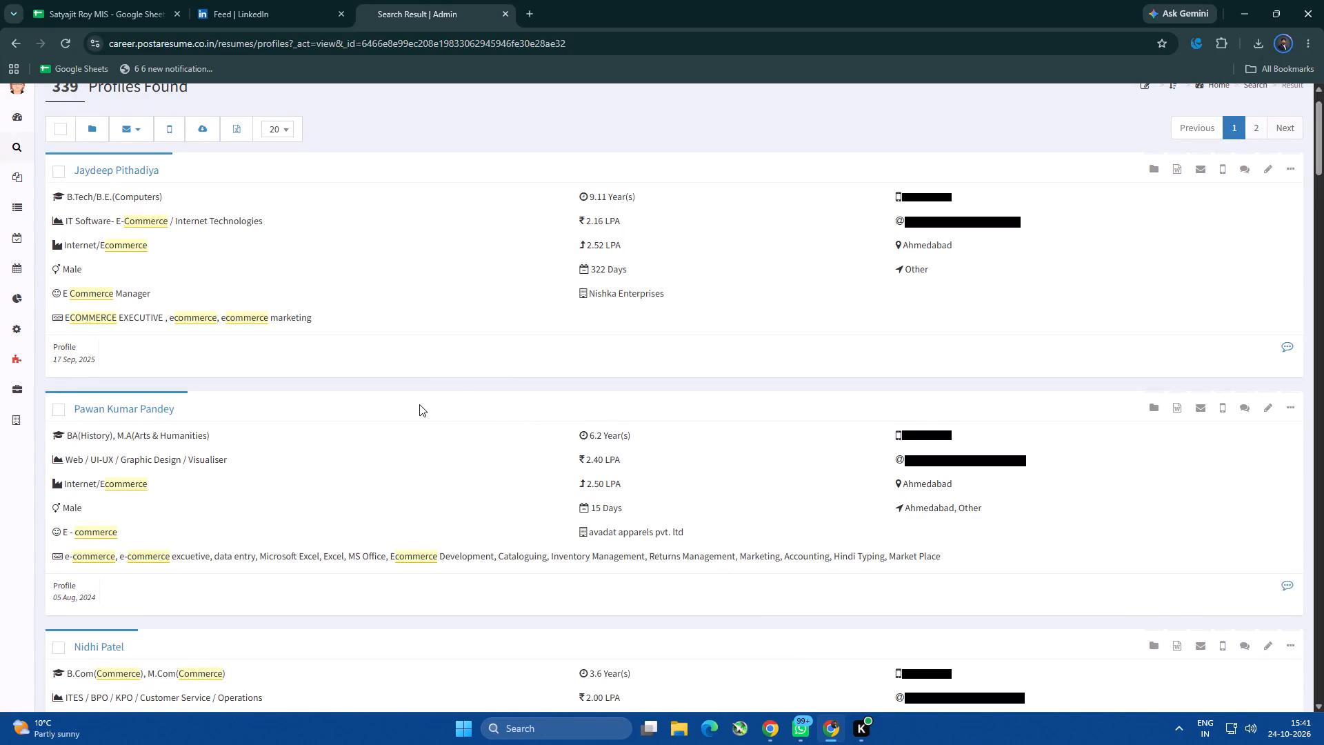
Look through the e-commerce candidate profiles on the first page of the search results.
scroll(417, 406, "down", 8)
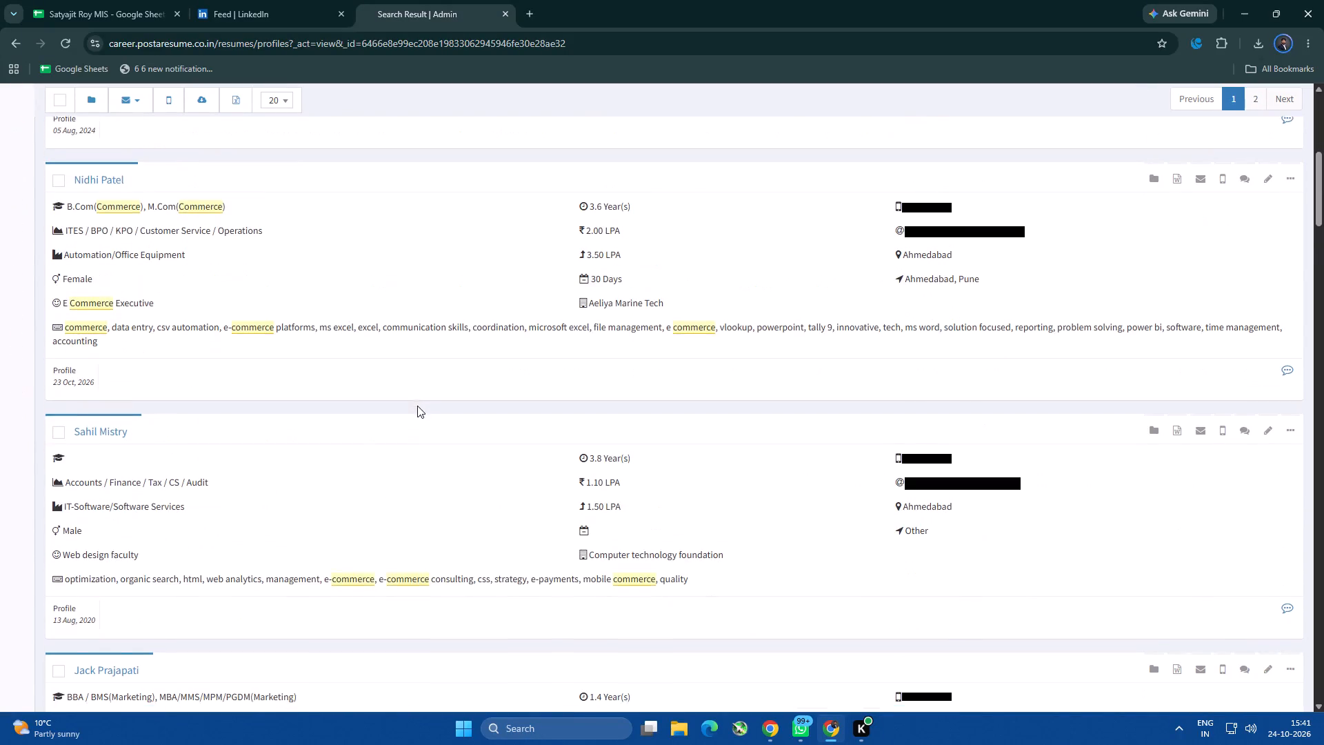
scroll(417, 406, "down", 2)
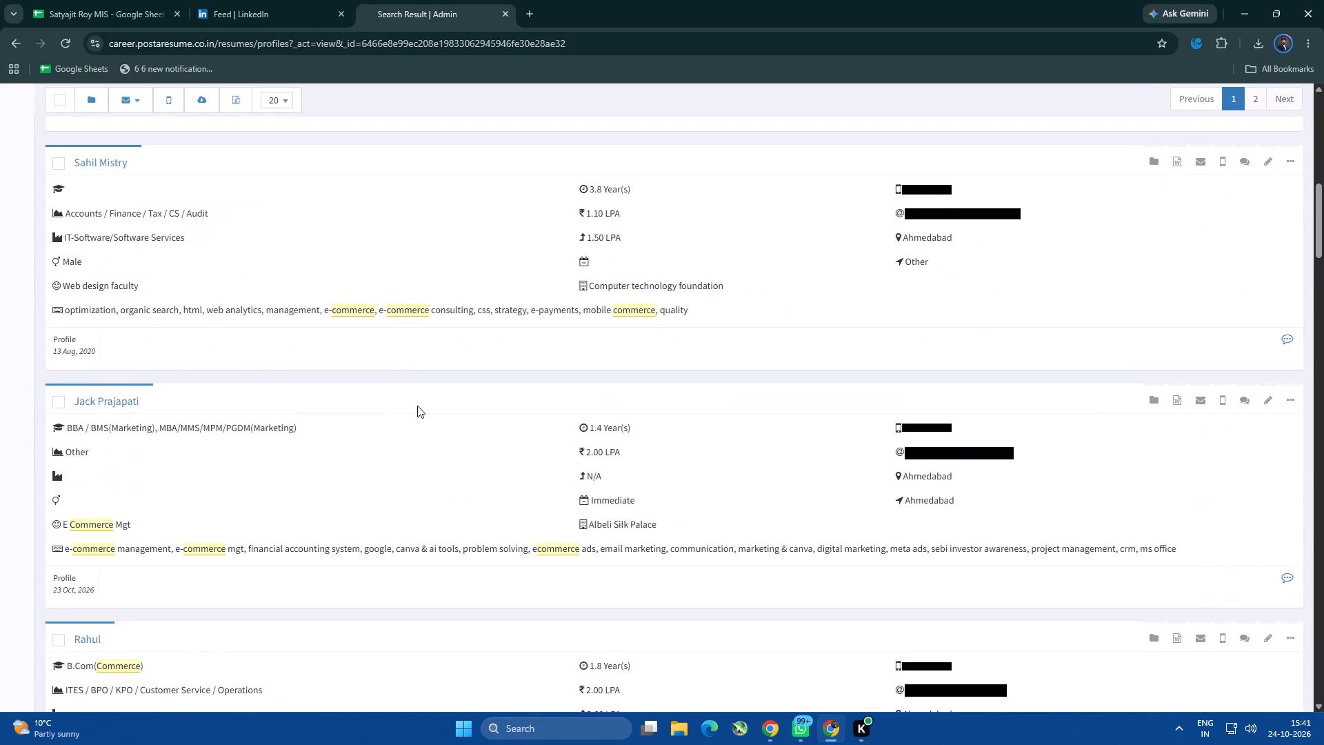
scroll(417, 406, "down", 8)
scroll(417, 405, "up", 2)
scroll(417, 405, "down", 1)
scroll(417, 405, "up", 3)
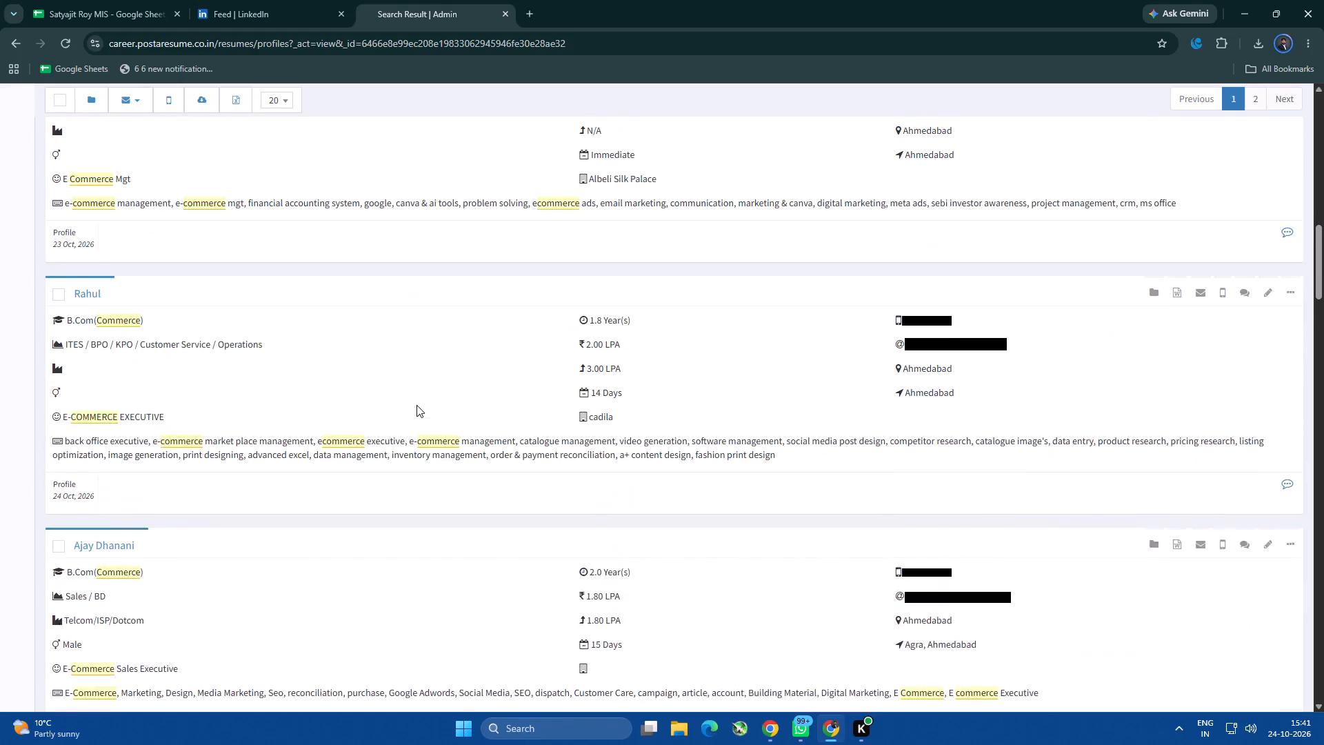
scroll(417, 405, "up", 1)
scroll(416, 404, "down", 1)
scroll(416, 404, "up", 1)
scroll(416, 404, "down", 1)
Show 80 profiles per page and bulk-download the resumes of all profiles on results page 1.
left_click(278, 101)
left_click(282, 197)
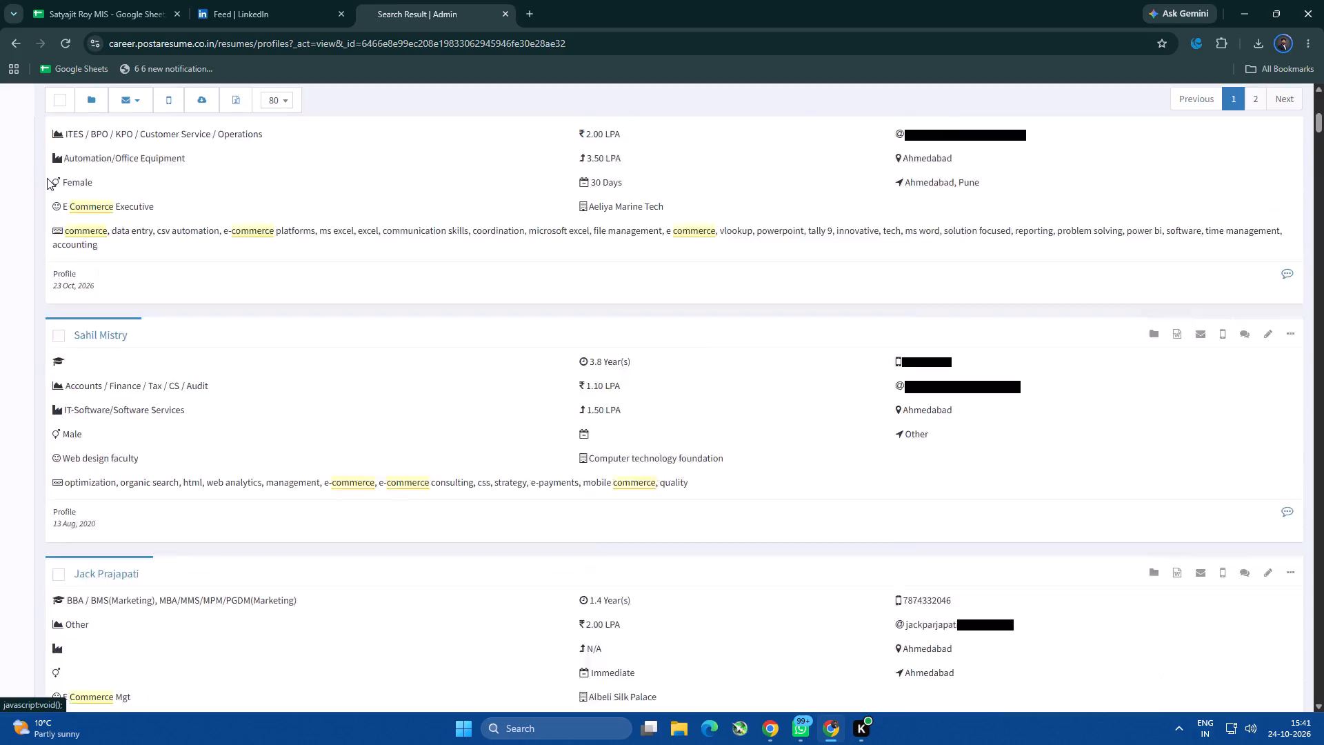
scroll(89, 217, "up", 5)
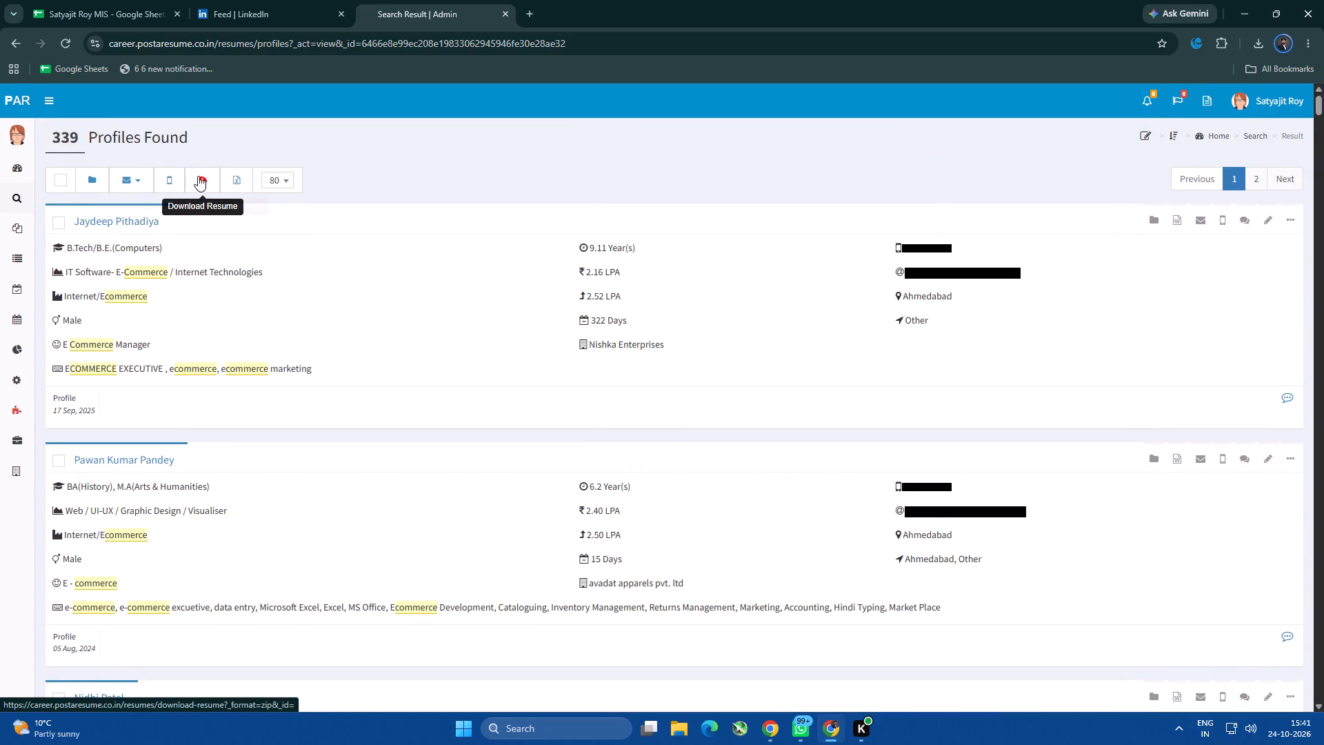
left_click(198, 176)
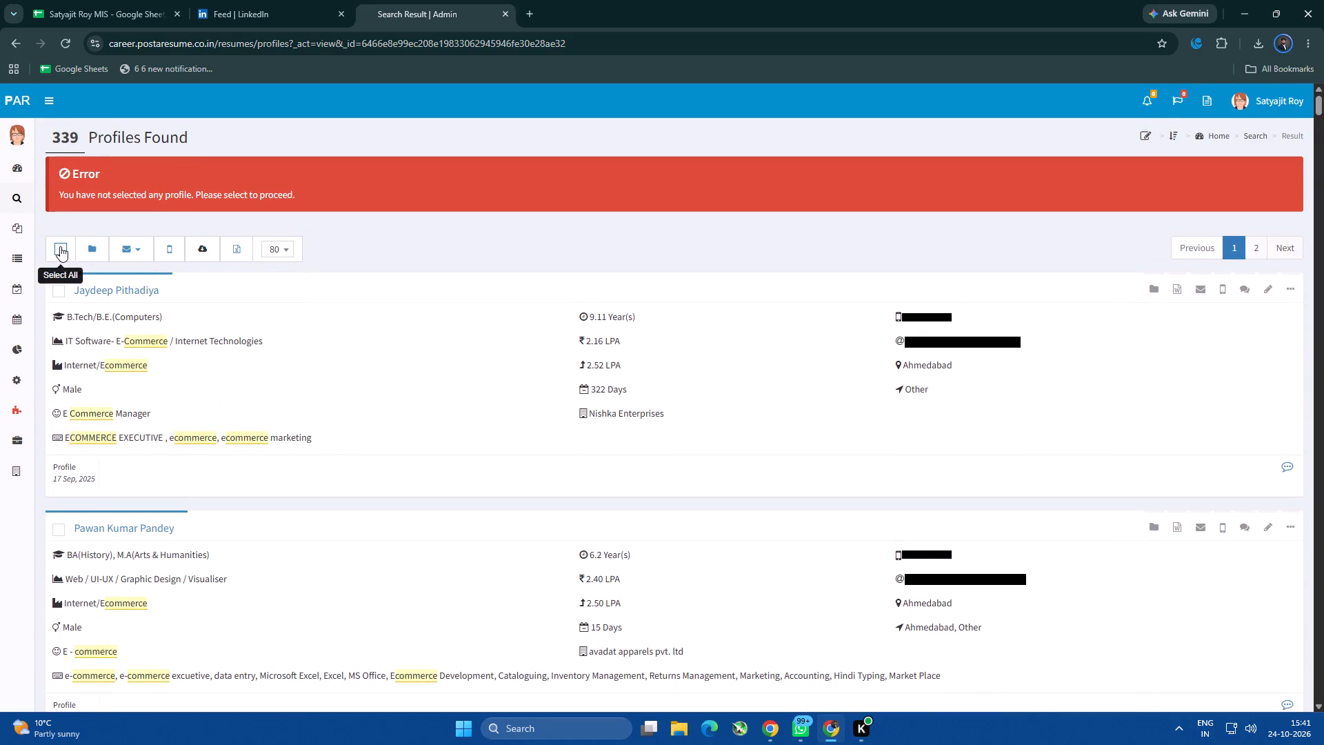
left_click(60, 246)
left_click(199, 247)
Bulk-download the resumes of all profiles on results page 2.
left_click(1256, 251)
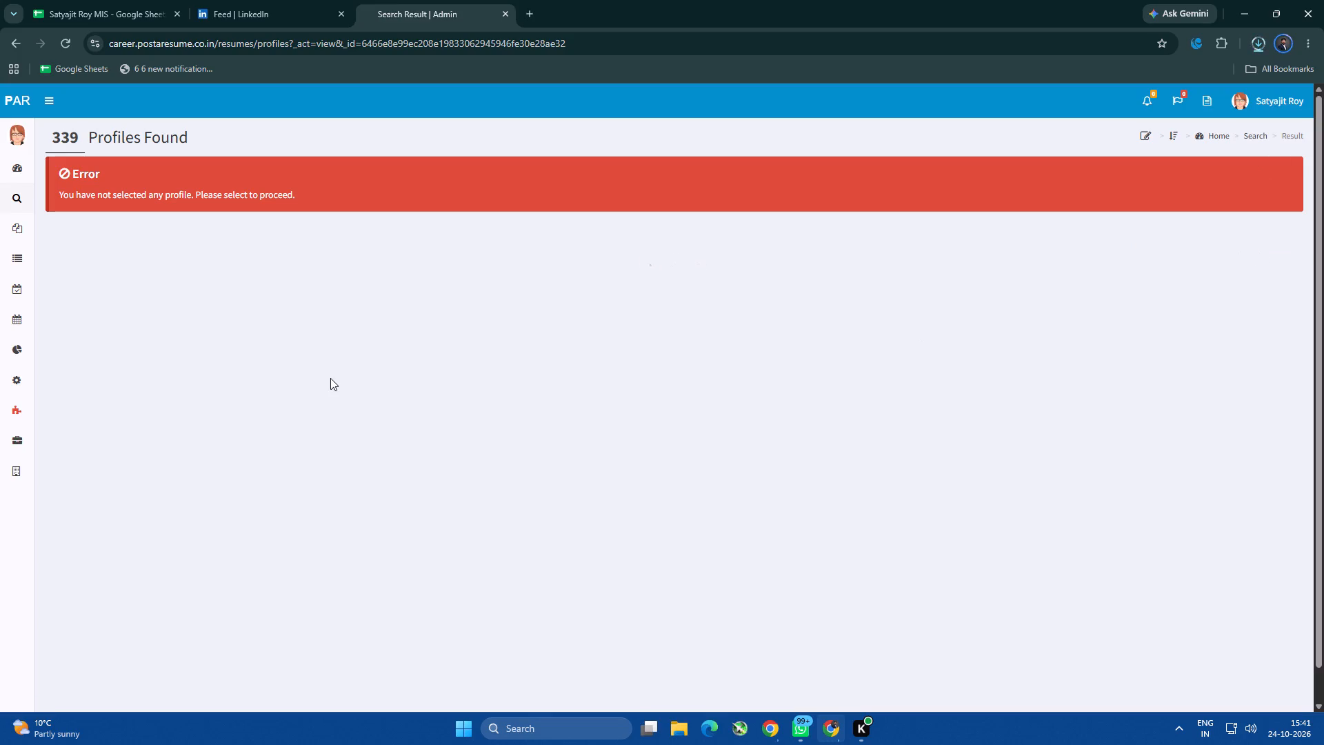
scroll(102, 173, "up", 2)
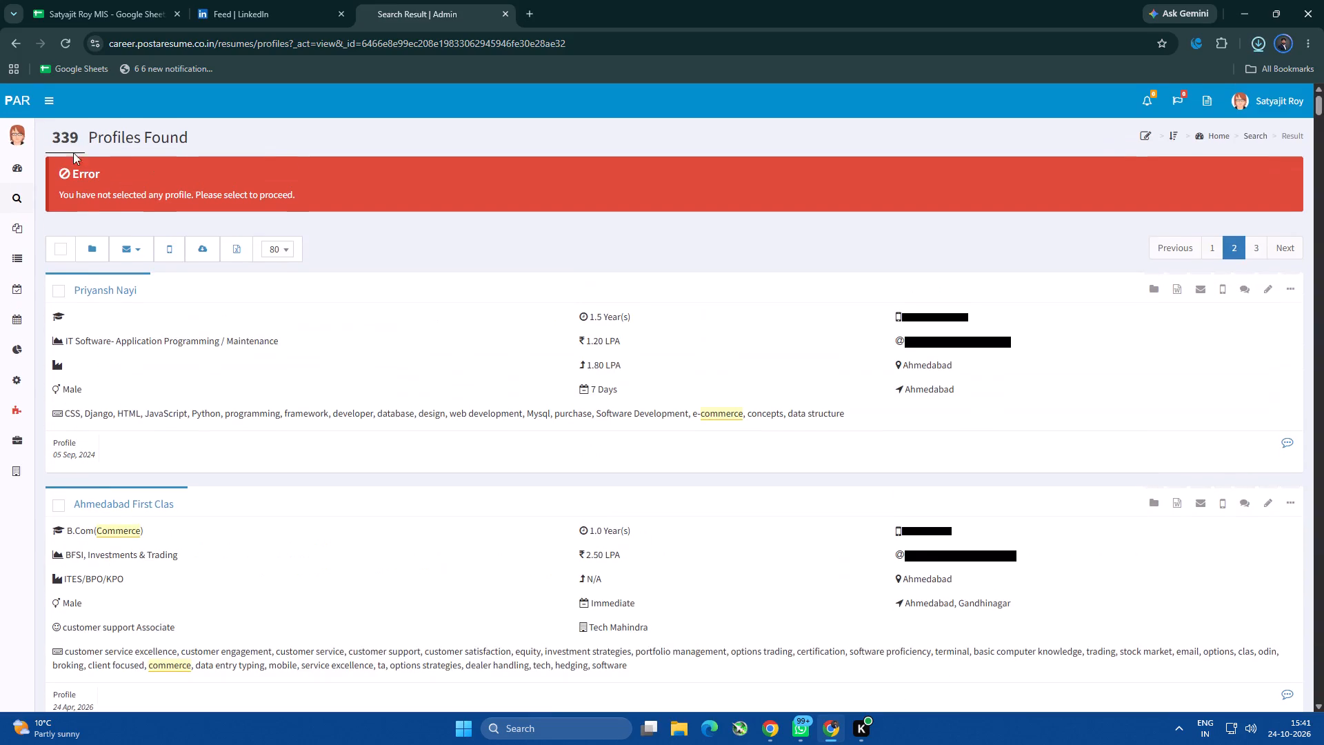
left_click(60, 252)
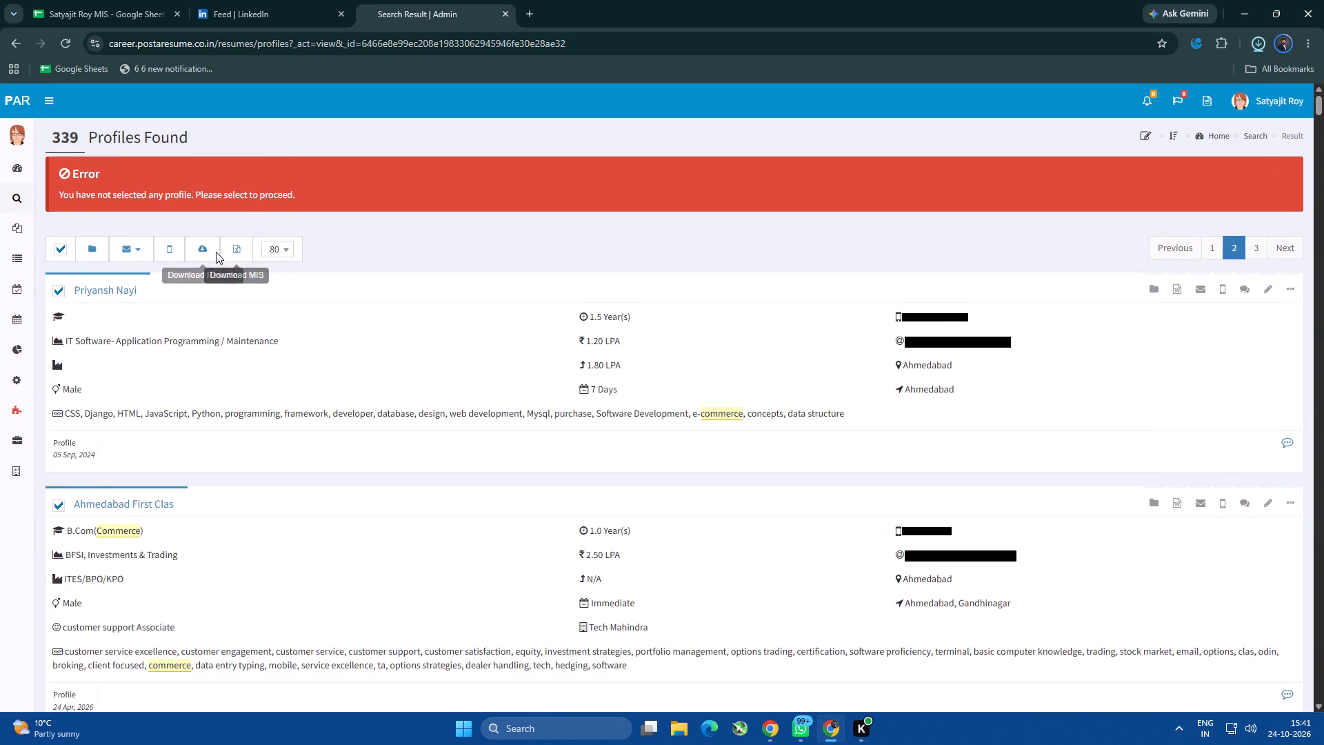
left_click(208, 250)
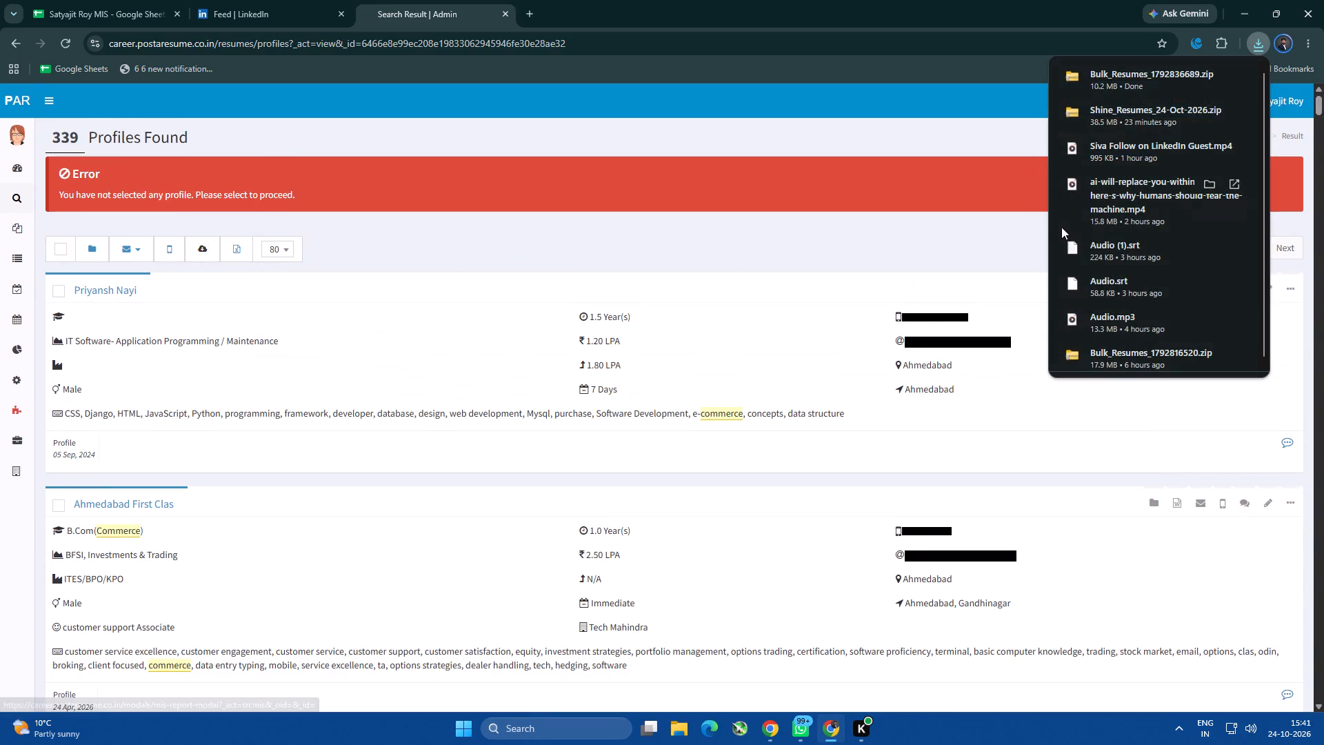
left_click(929, 239)
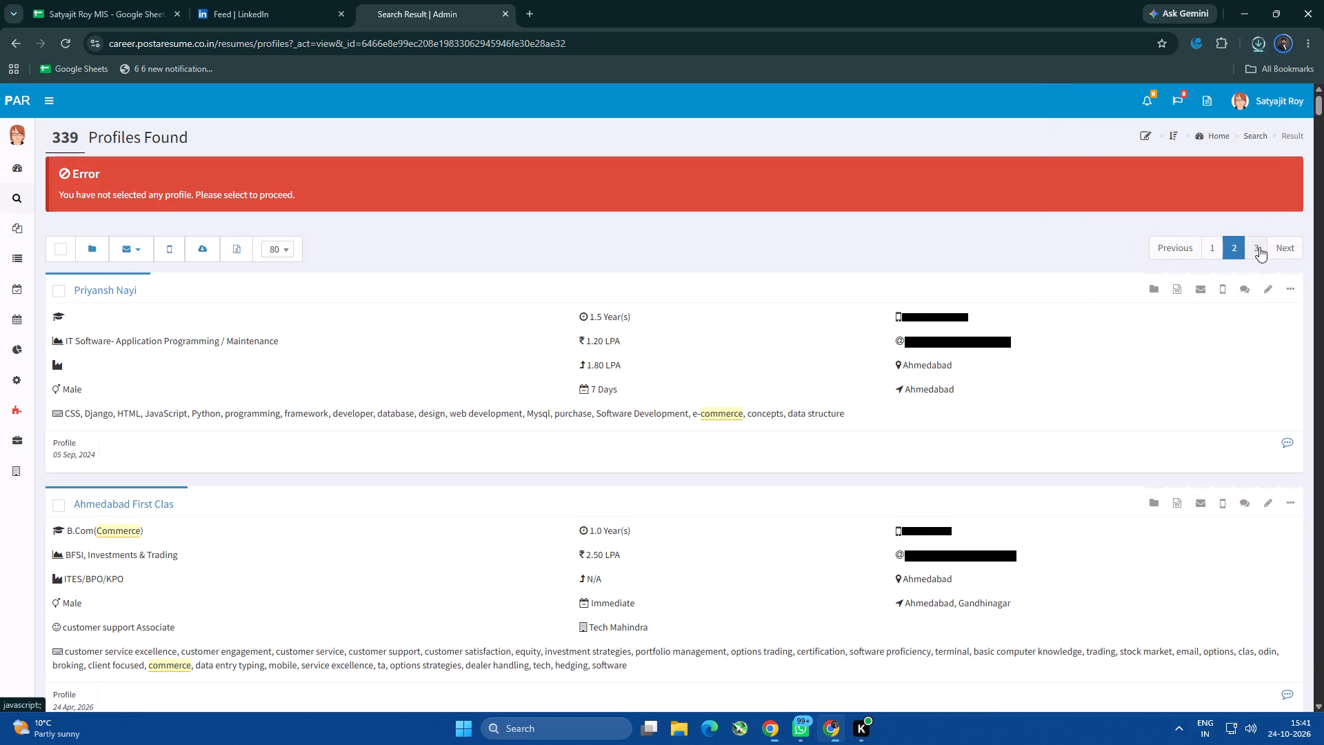
Bulk-download the resumes of all profiles on results page 3.
left_click(1259, 247)
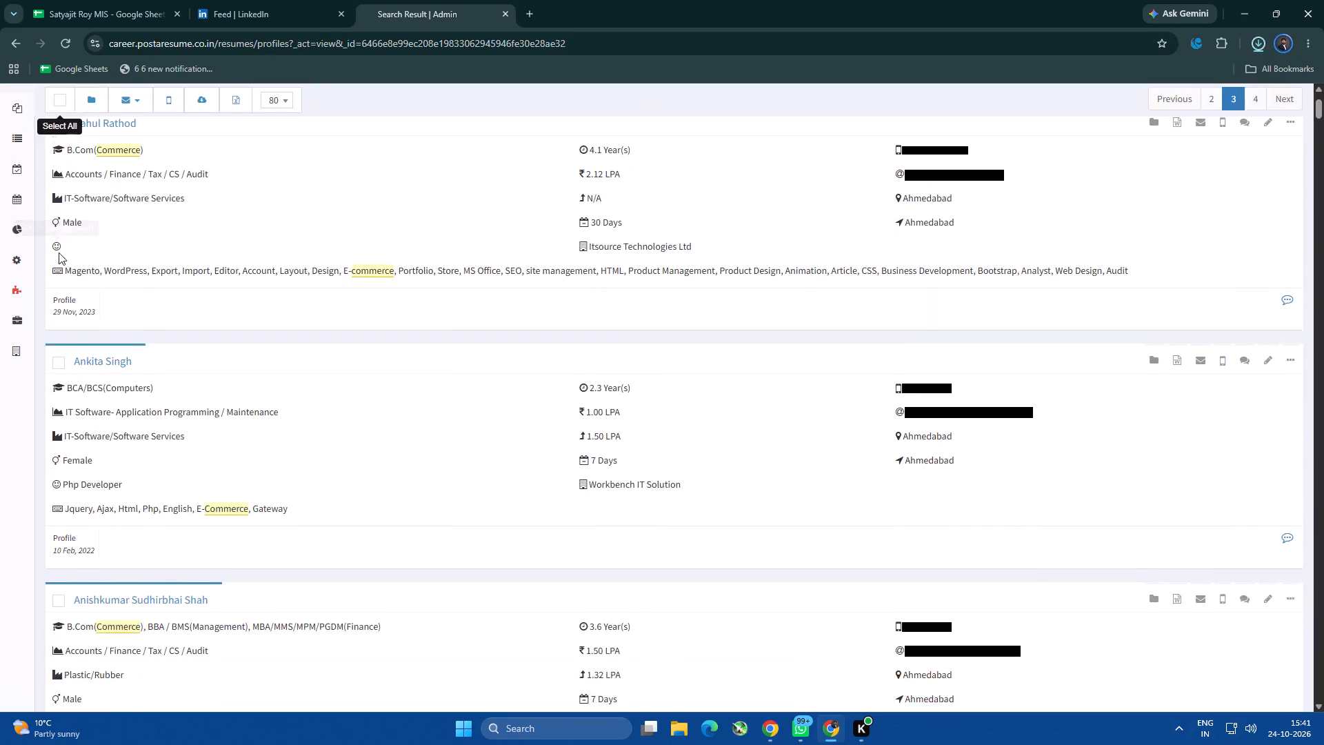
scroll(79, 248, "up", 4)
left_click(59, 249)
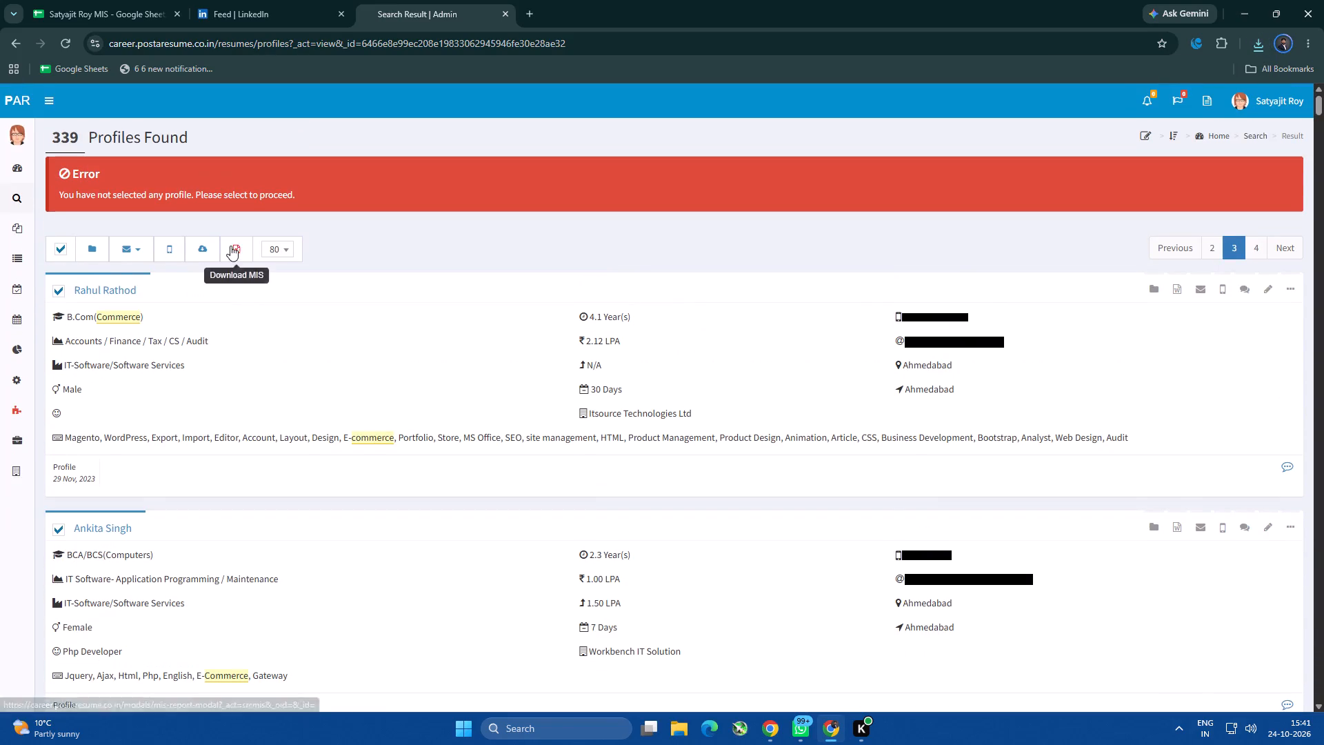
left_click(205, 251)
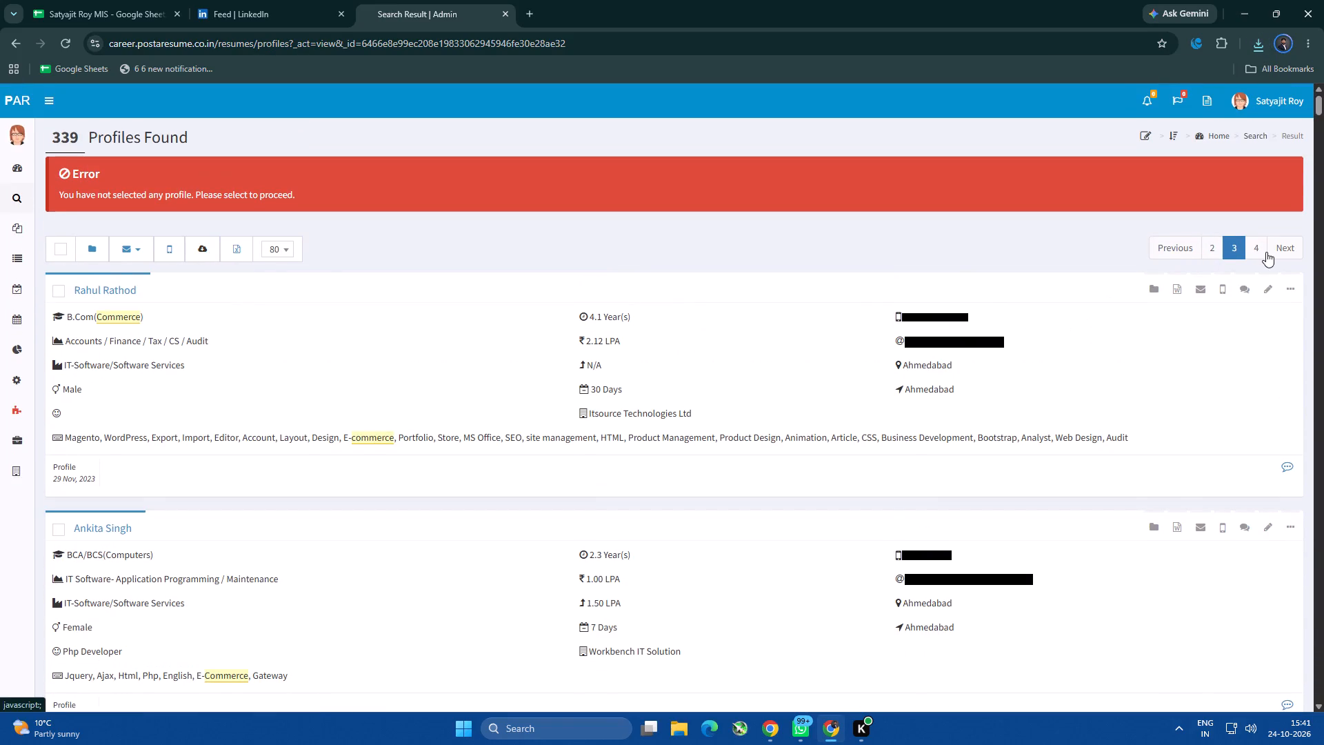
Bulk-download the resumes of all profiles on results page 4.
left_click(1256, 246)
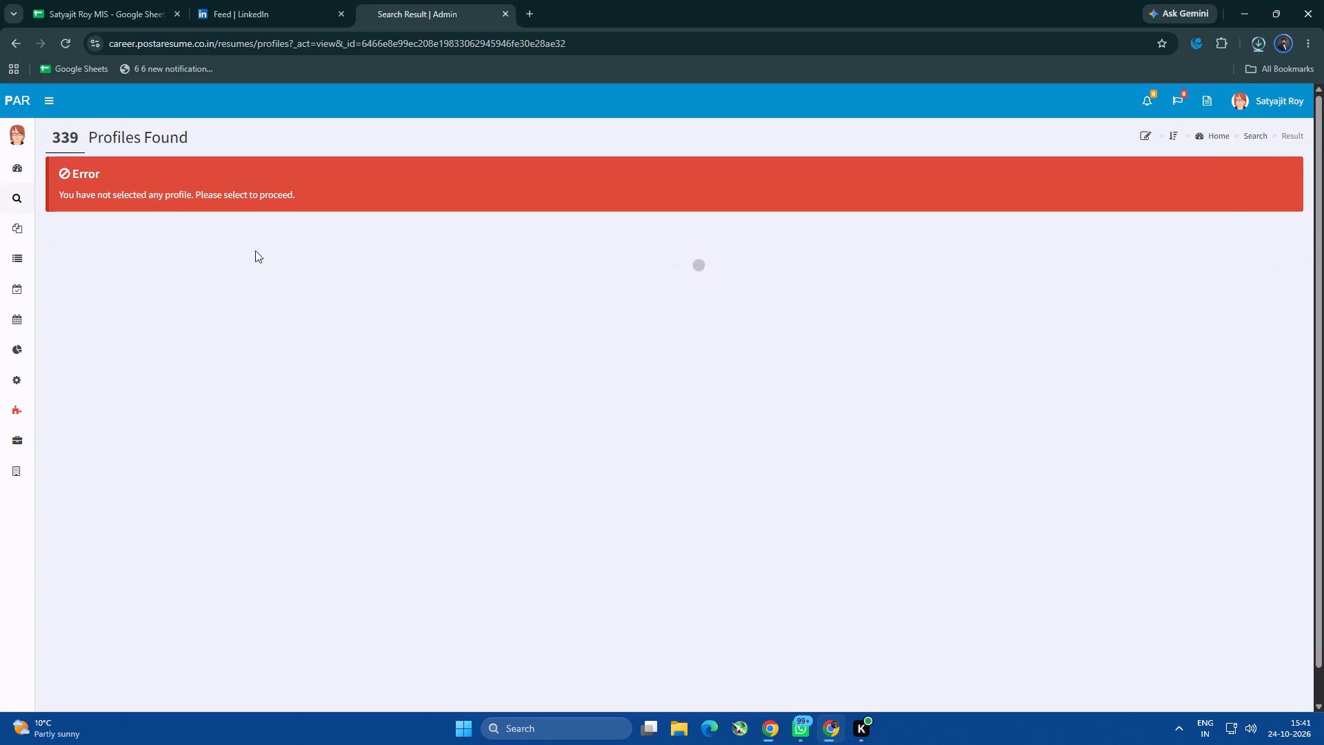
scroll(50, 197, "up", 3)
scroll(50, 197, "down", 1)
scroll(50, 197, "up", 1)
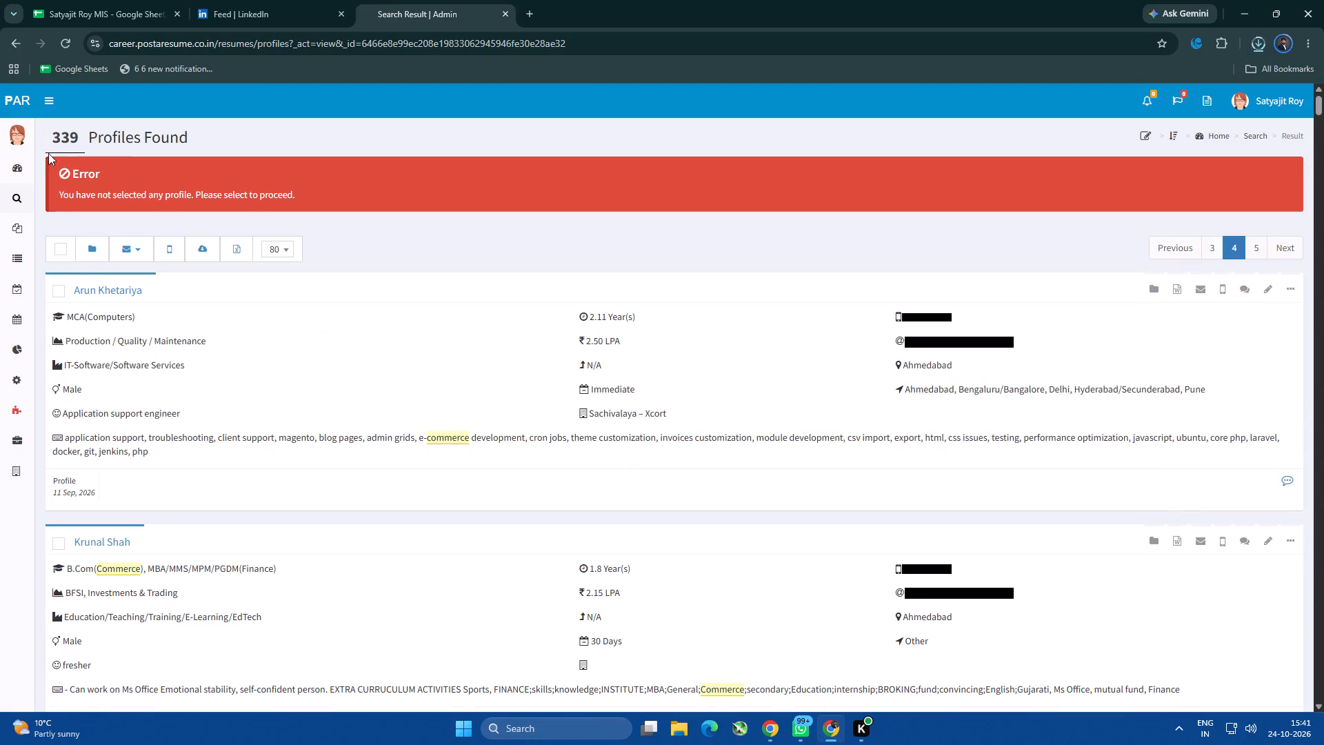
left_click(59, 249)
left_click(198, 246)
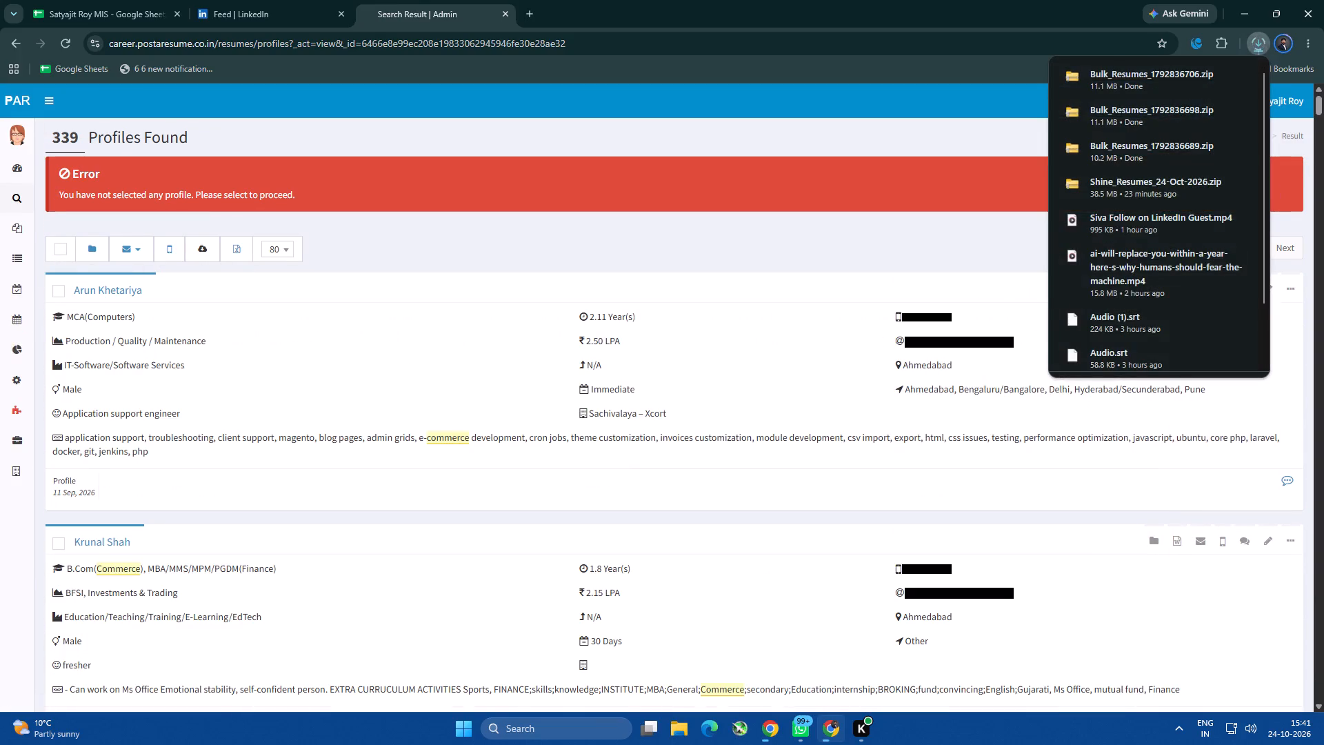
left_click(970, 108)
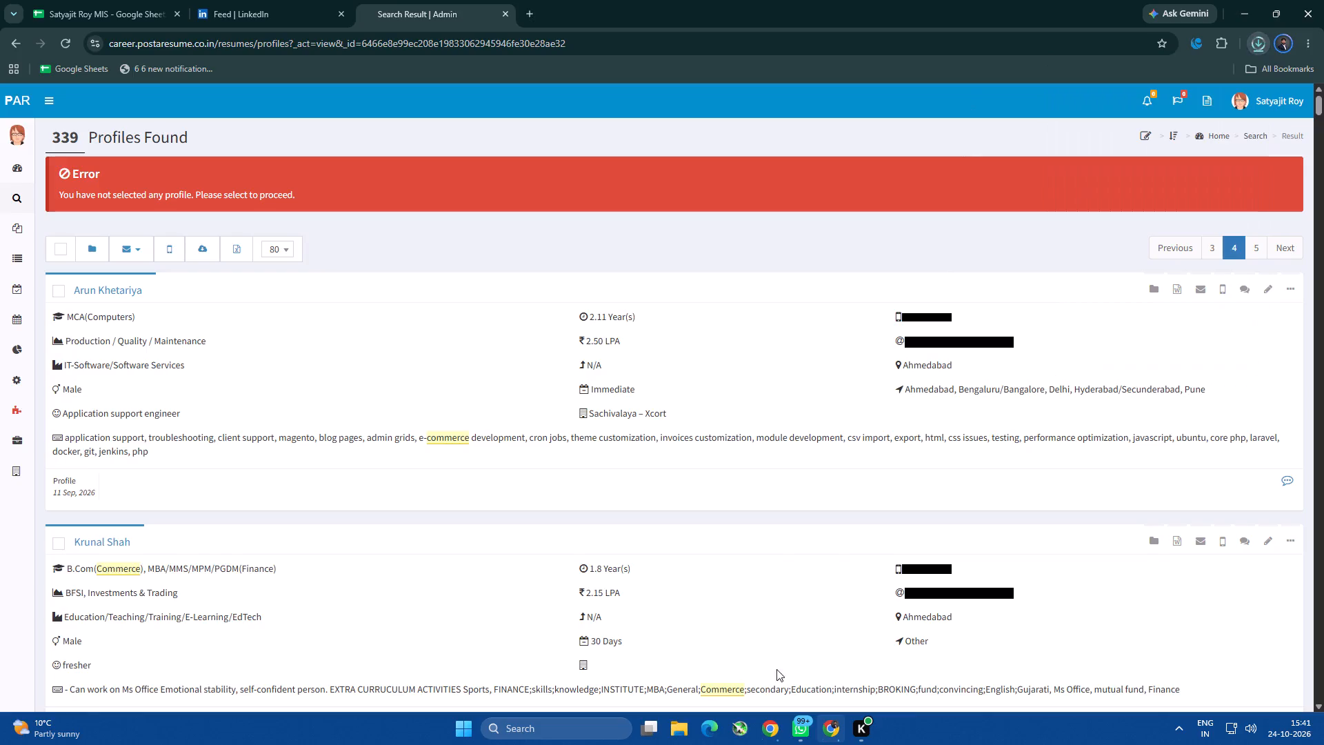
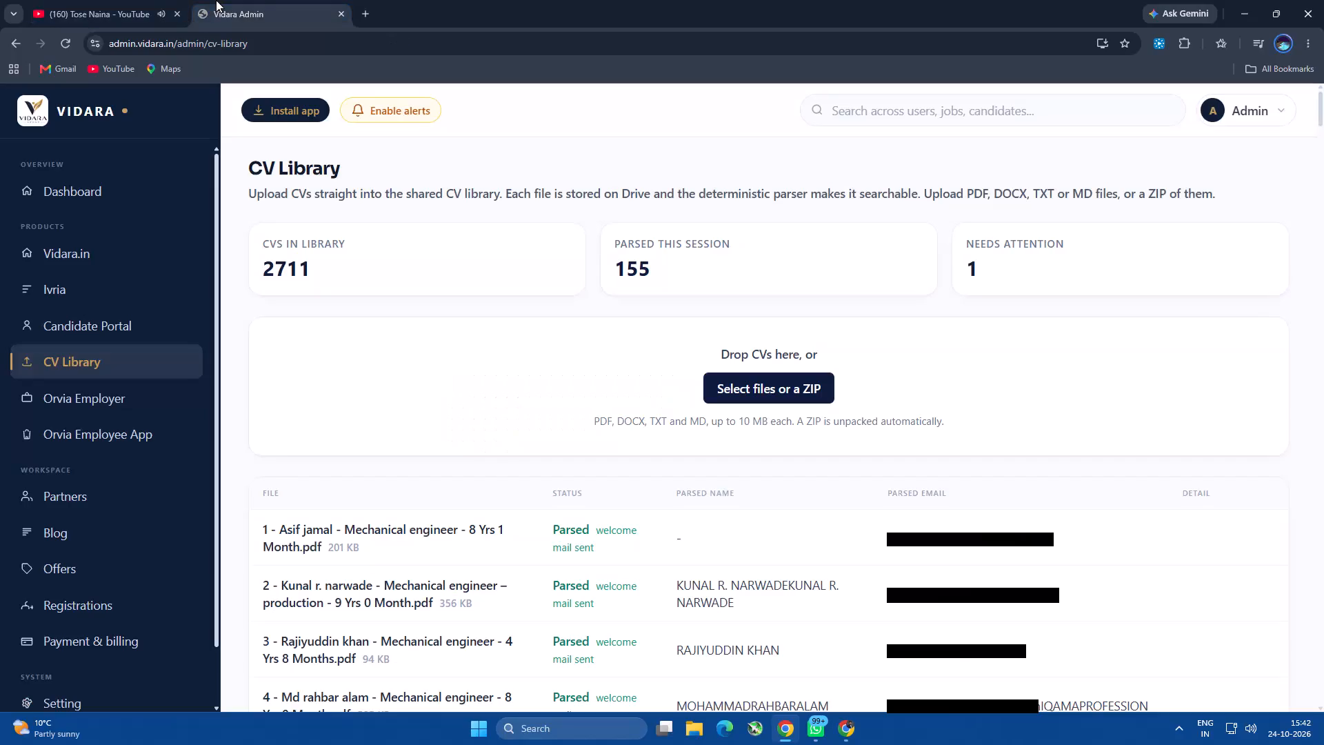
left_click(766, 388)
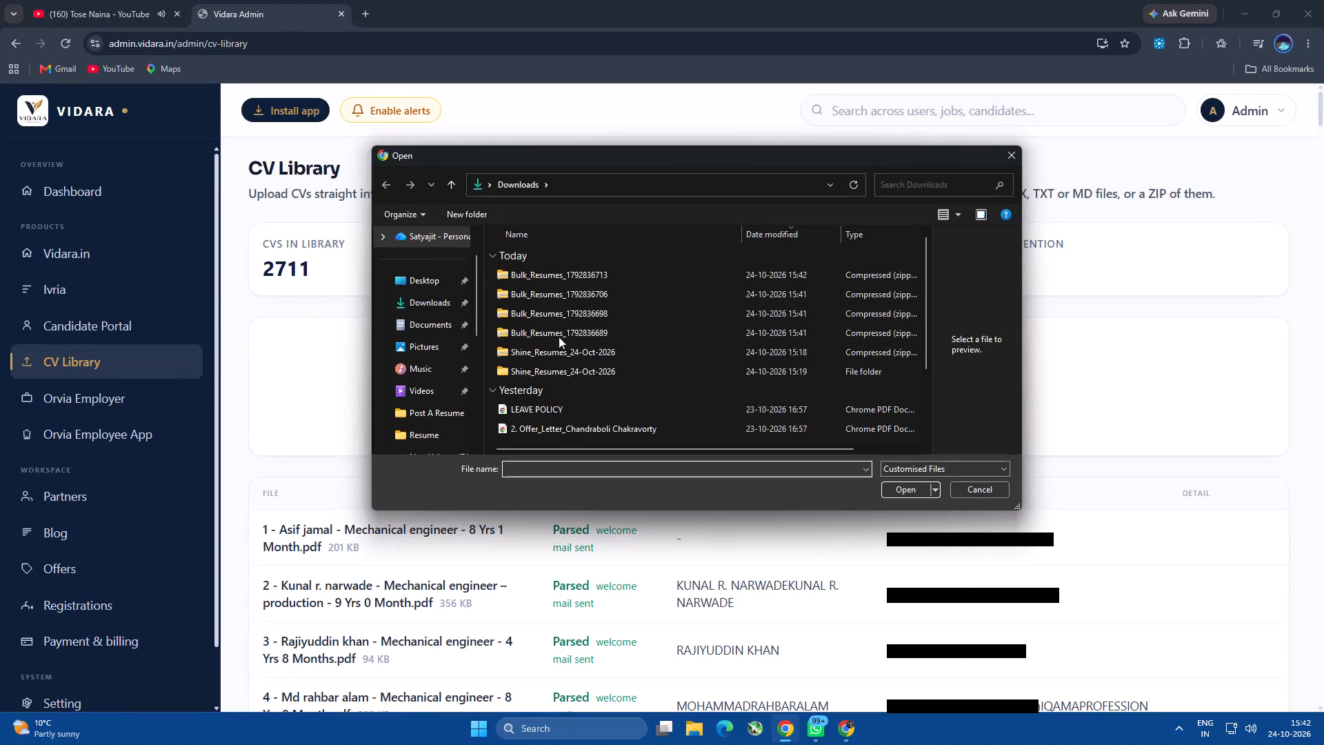
left_click(559, 337)
left_click(907, 486)
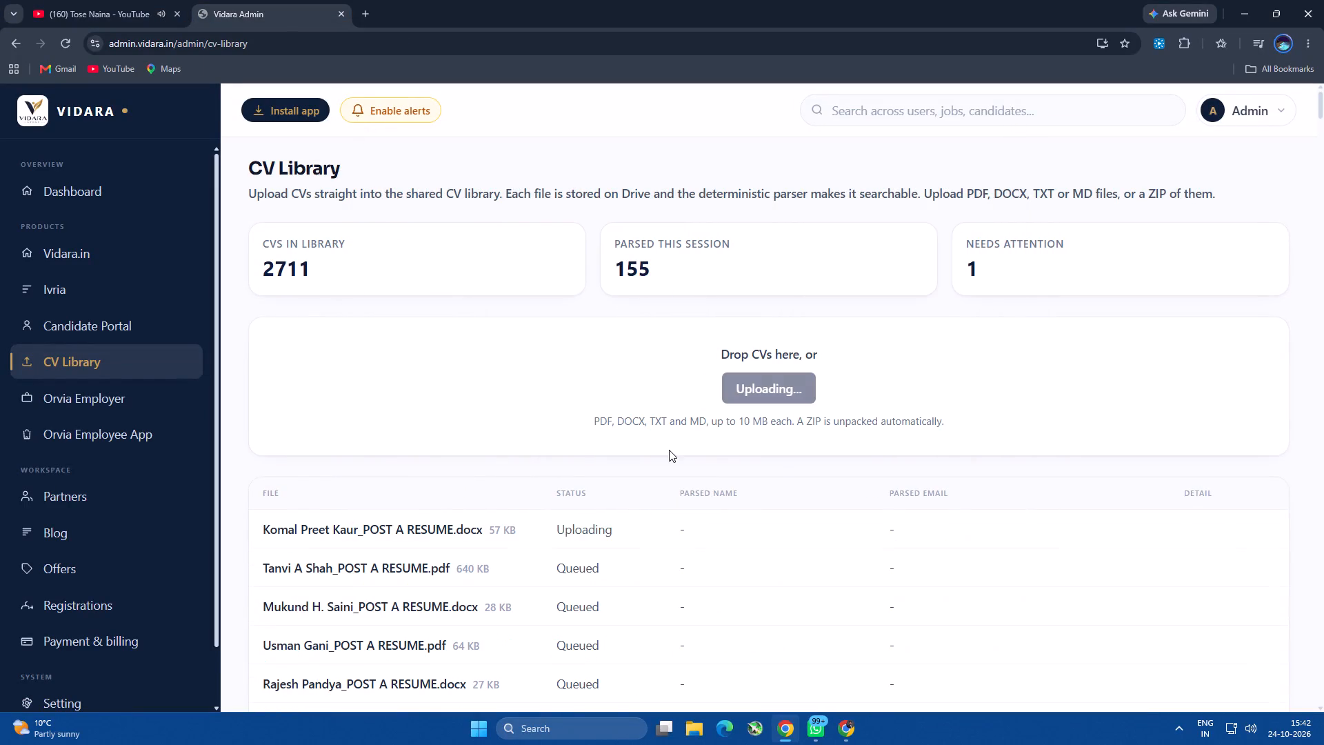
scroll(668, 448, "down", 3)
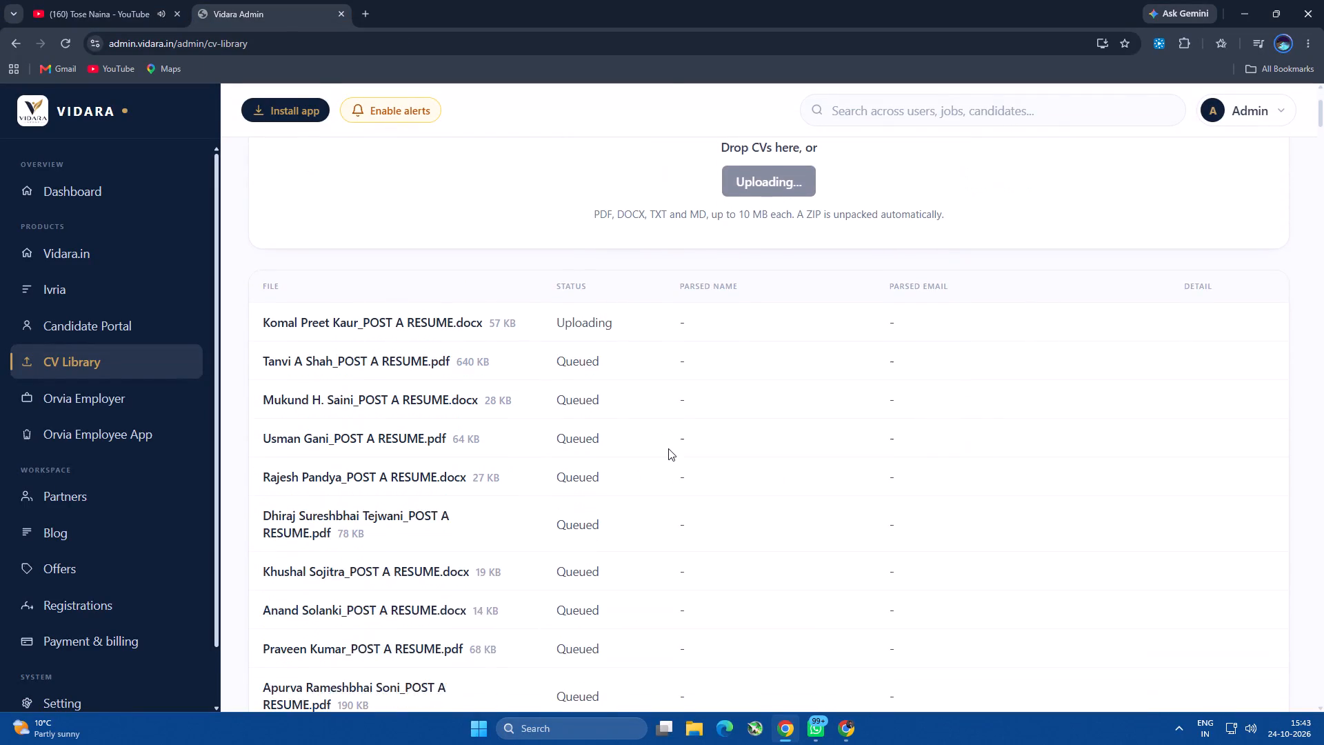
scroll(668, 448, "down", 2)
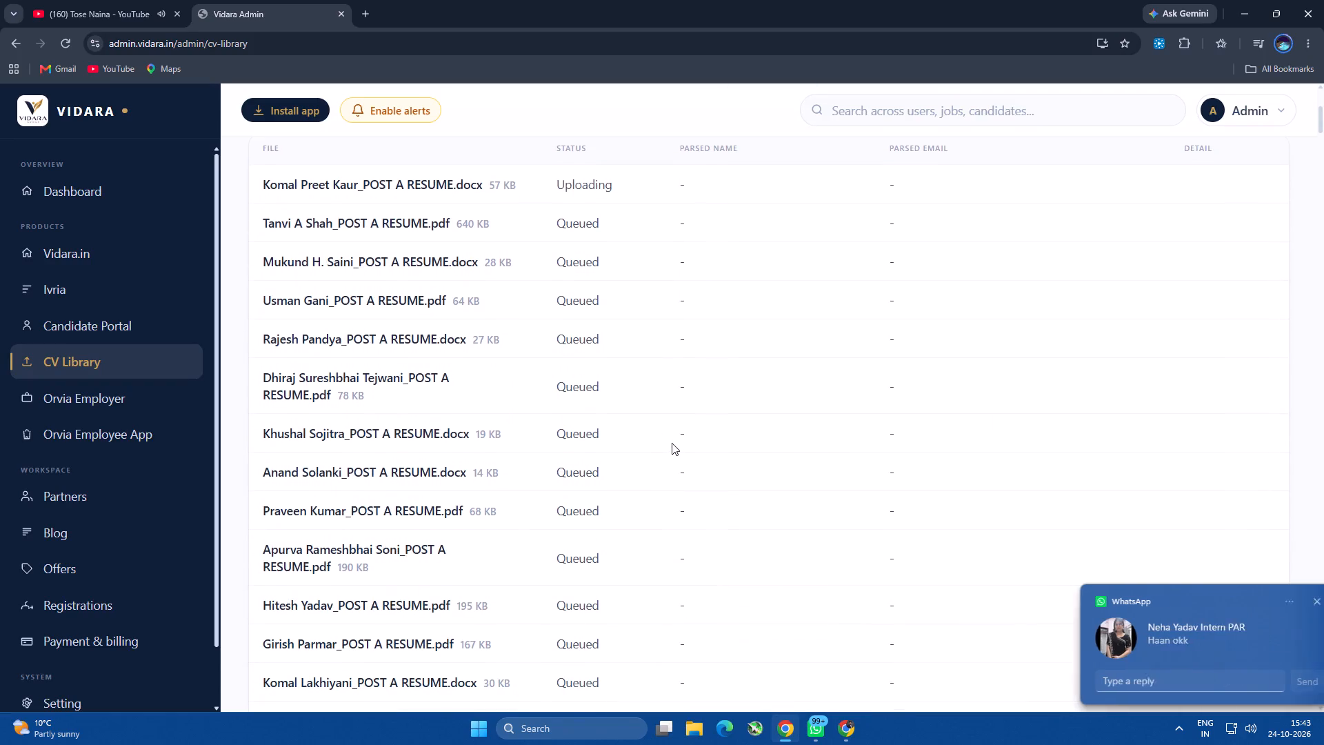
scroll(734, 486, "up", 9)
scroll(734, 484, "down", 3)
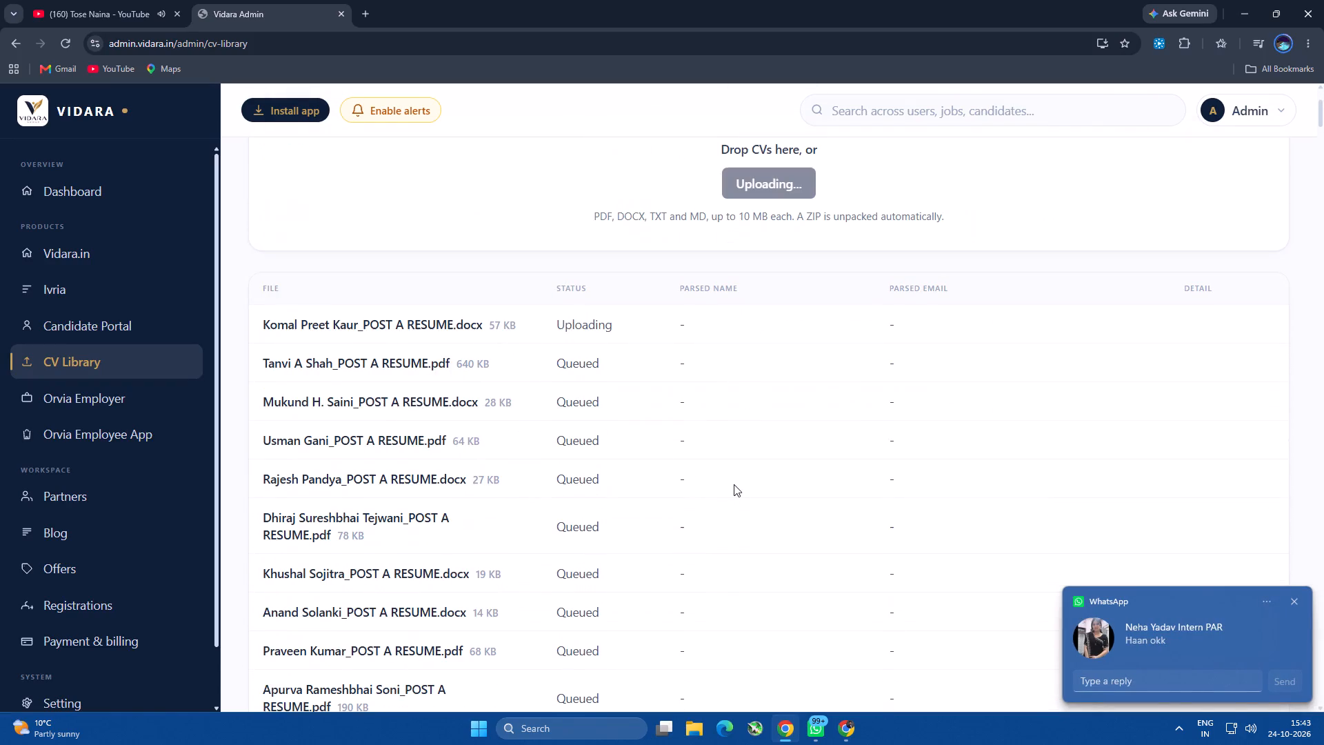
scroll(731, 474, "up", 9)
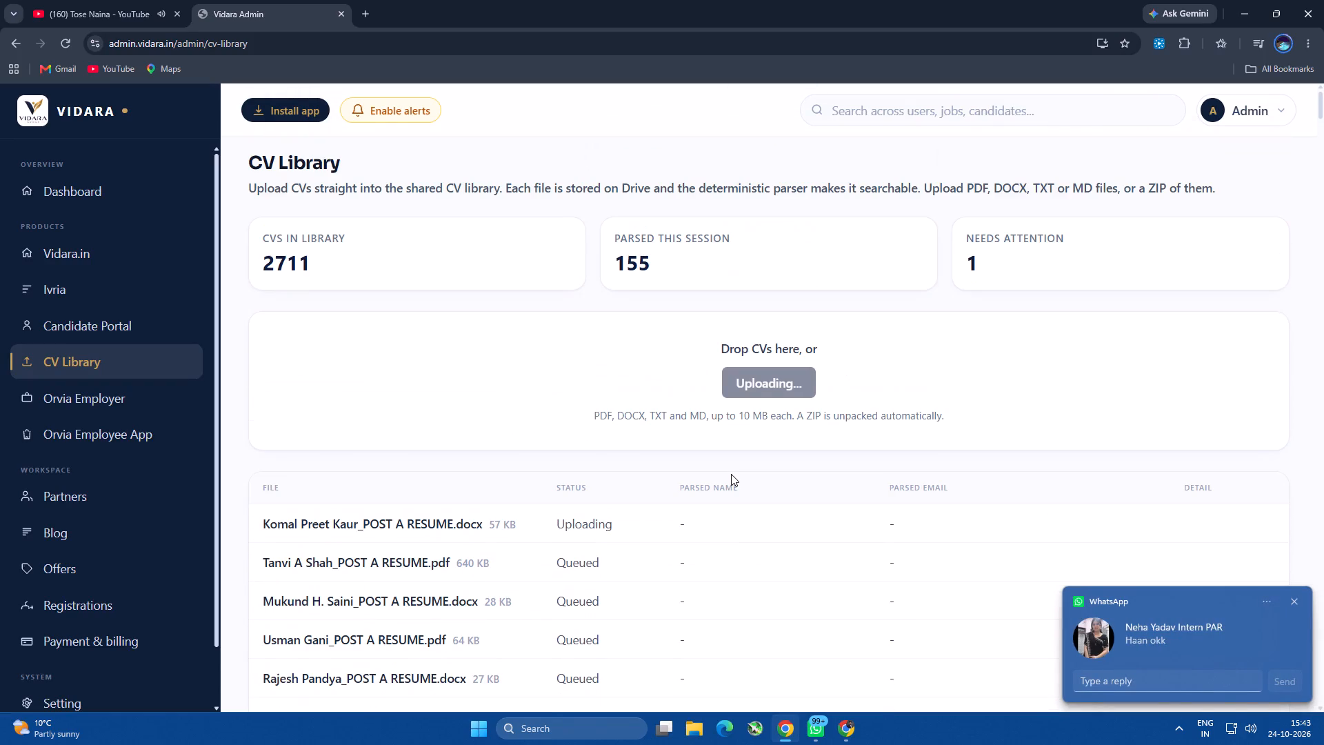
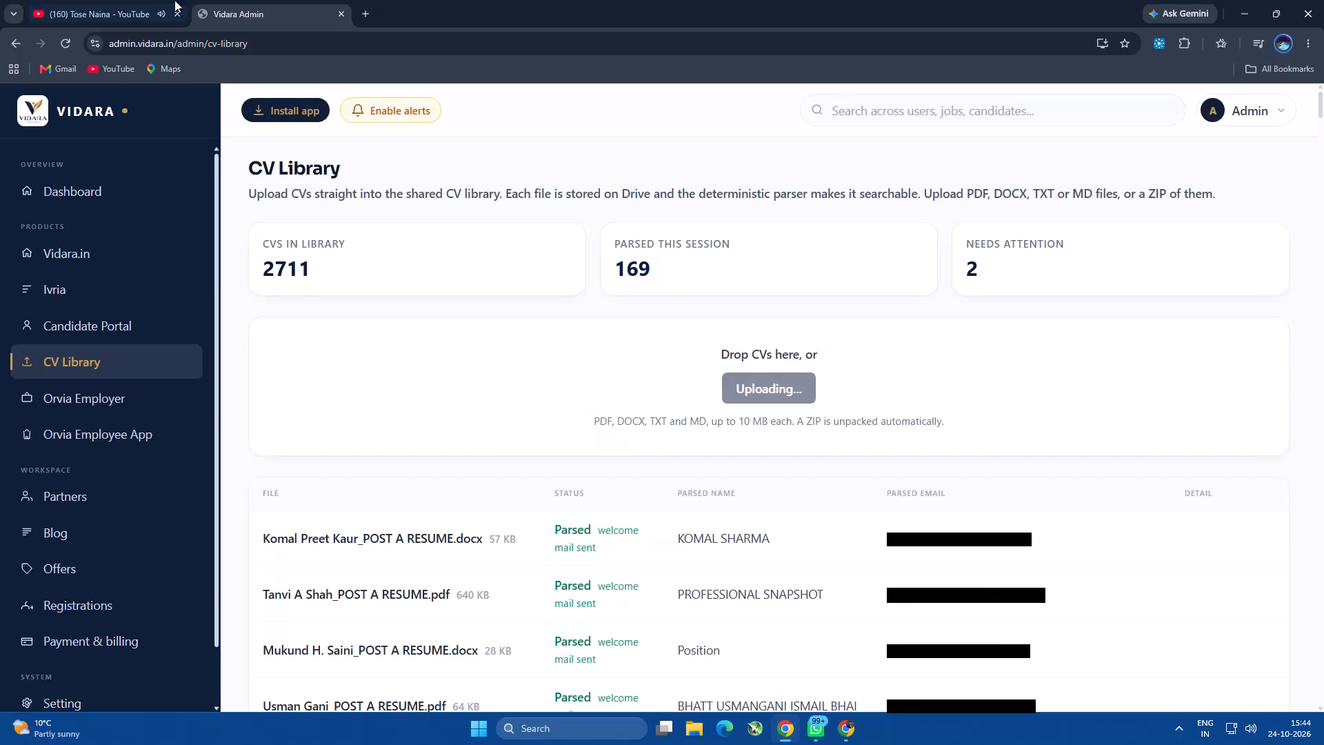
Switch to the Post a Resume browser window and close the profile search results.
left_click(117, 2)
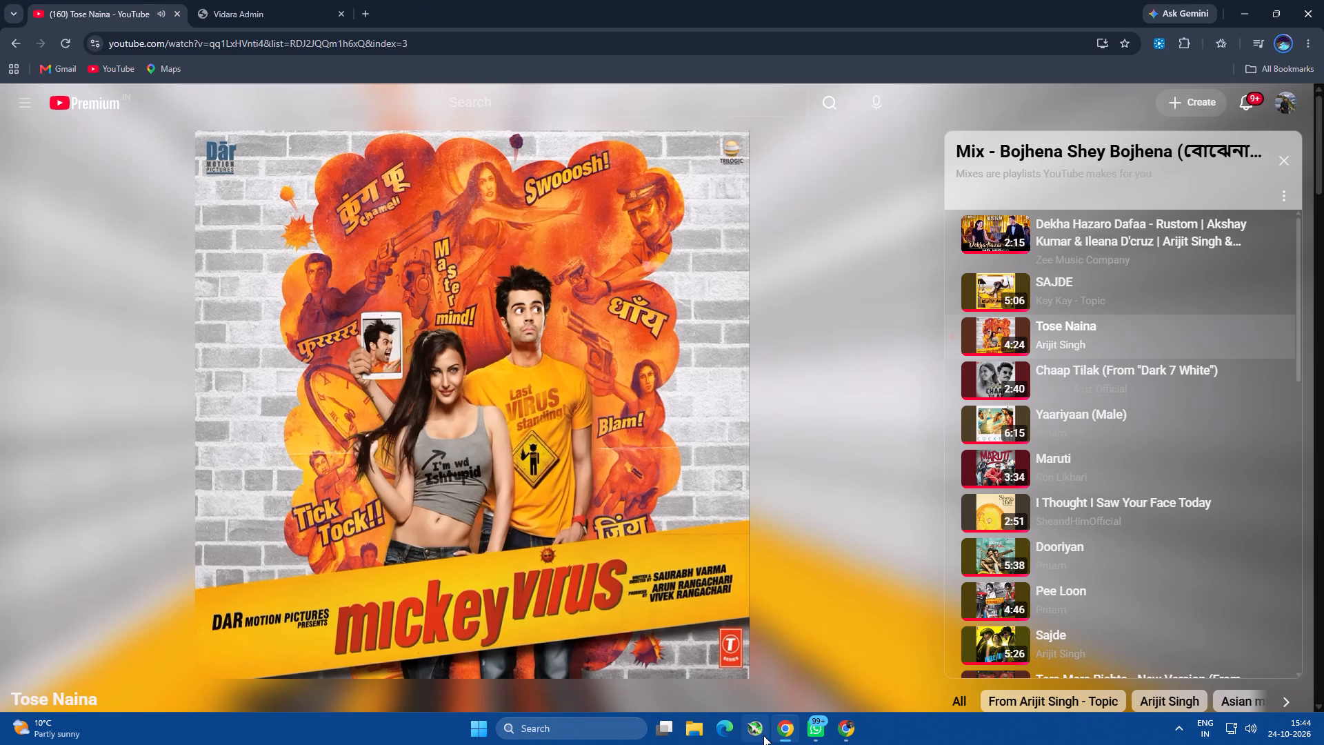
left_click(852, 721)
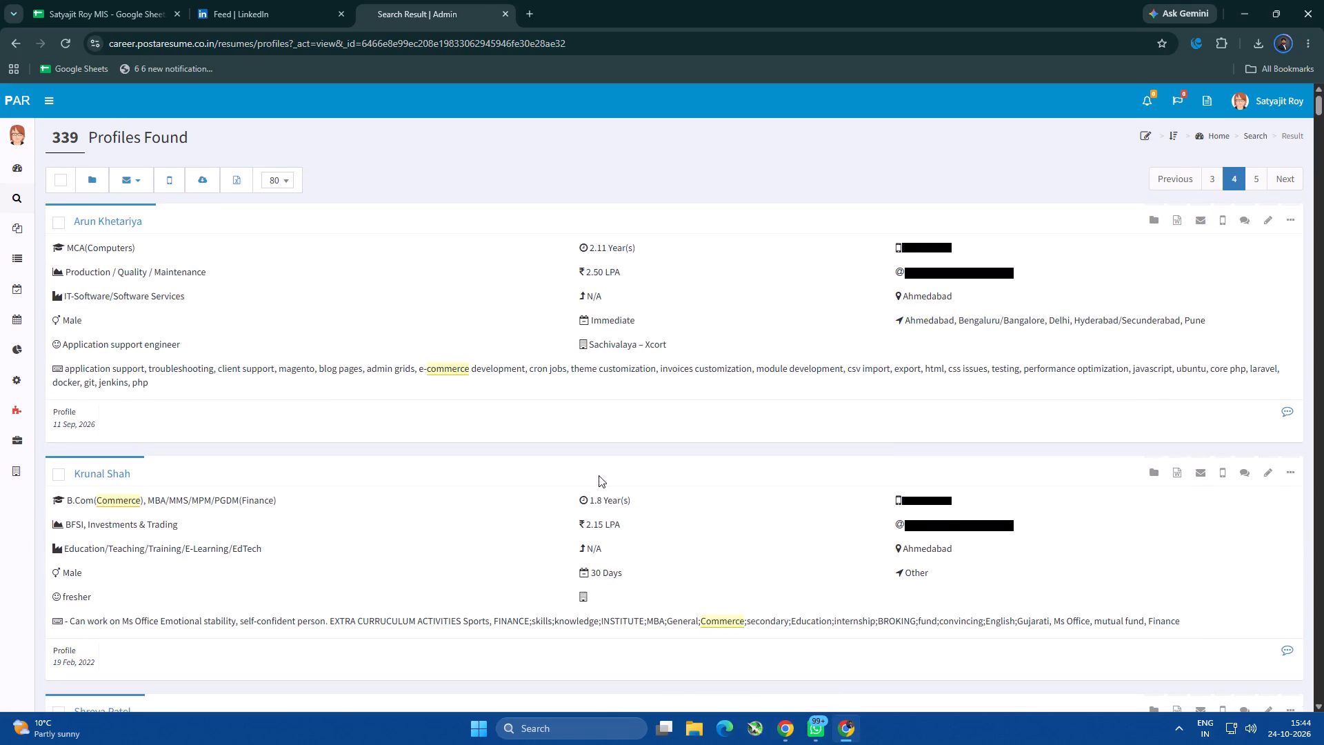
left_click(505, 9)
Open the Post a Resume recruiter dashboard in a new browser tab.
left_click(79, 19)
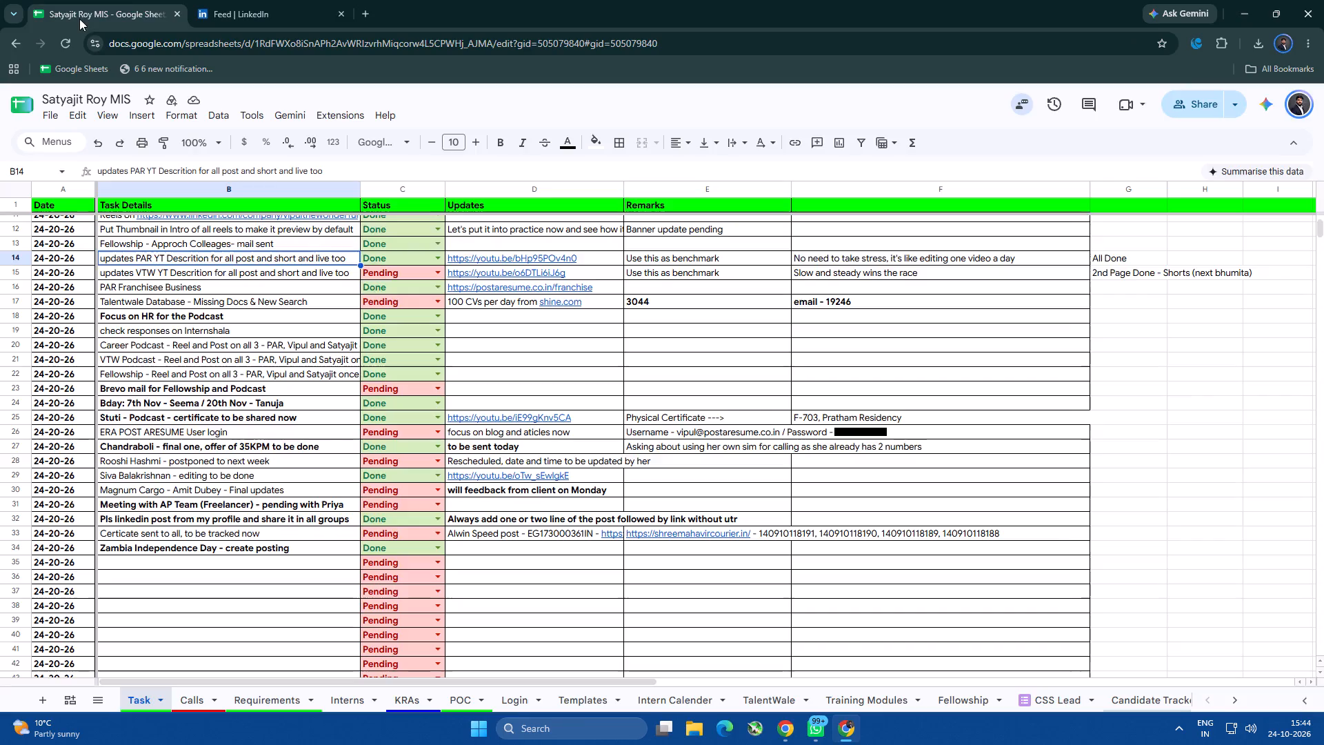
left_click(277, 19)
left_click(368, 14)
type("login")
key("Return")
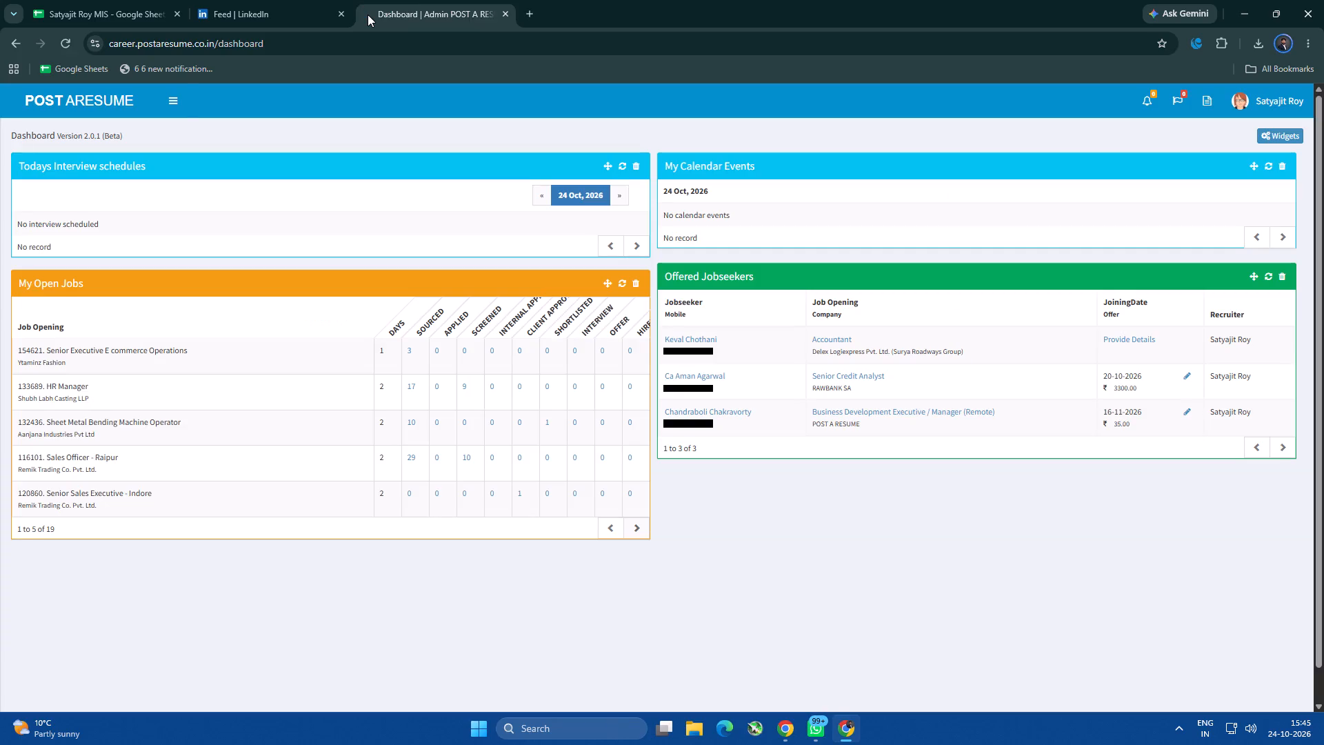
From My Open Jobs, open the sourced candidates of job 154621, Senior Executive E commerce Operations.
scroll(368, 14, "down", 1)
left_click(411, 356)
left_click(409, 352)
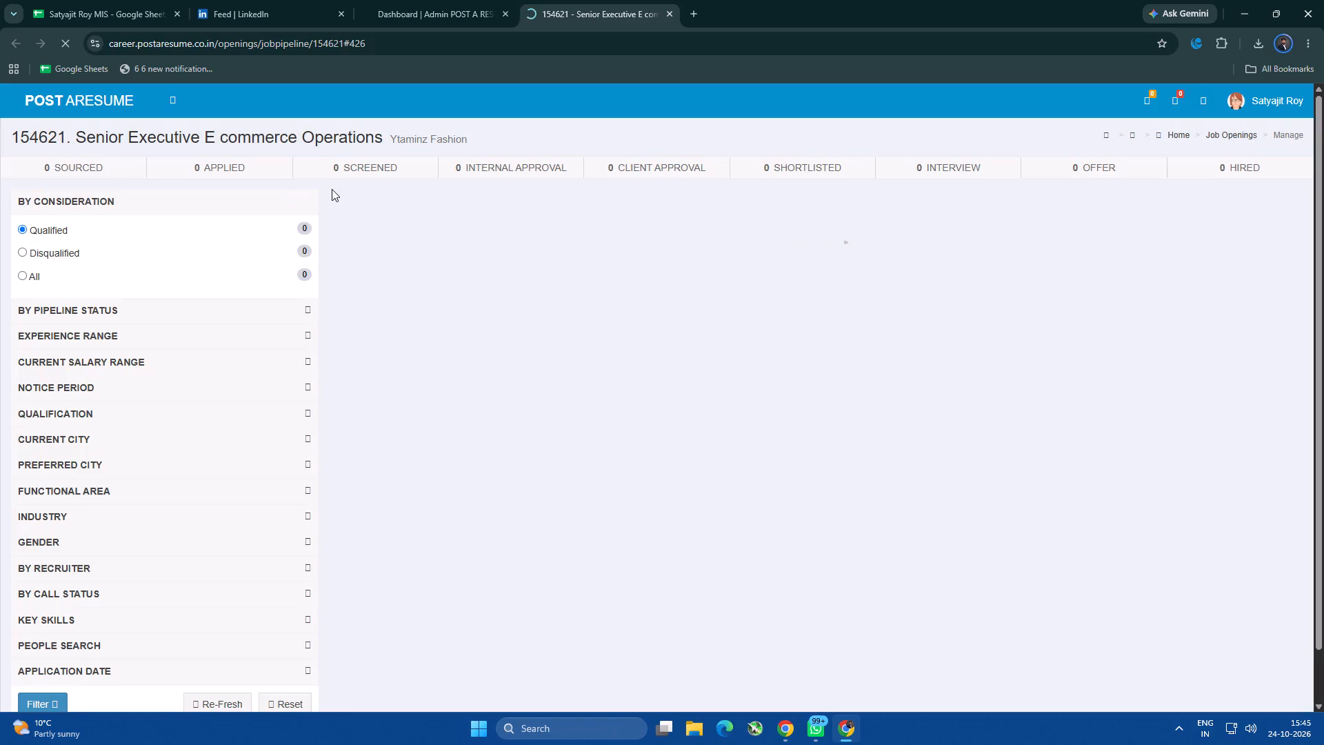
Disqualify all sourced candidates of job 154621 with the reason "Not looking for job change Now!".
left_click(349, 207)
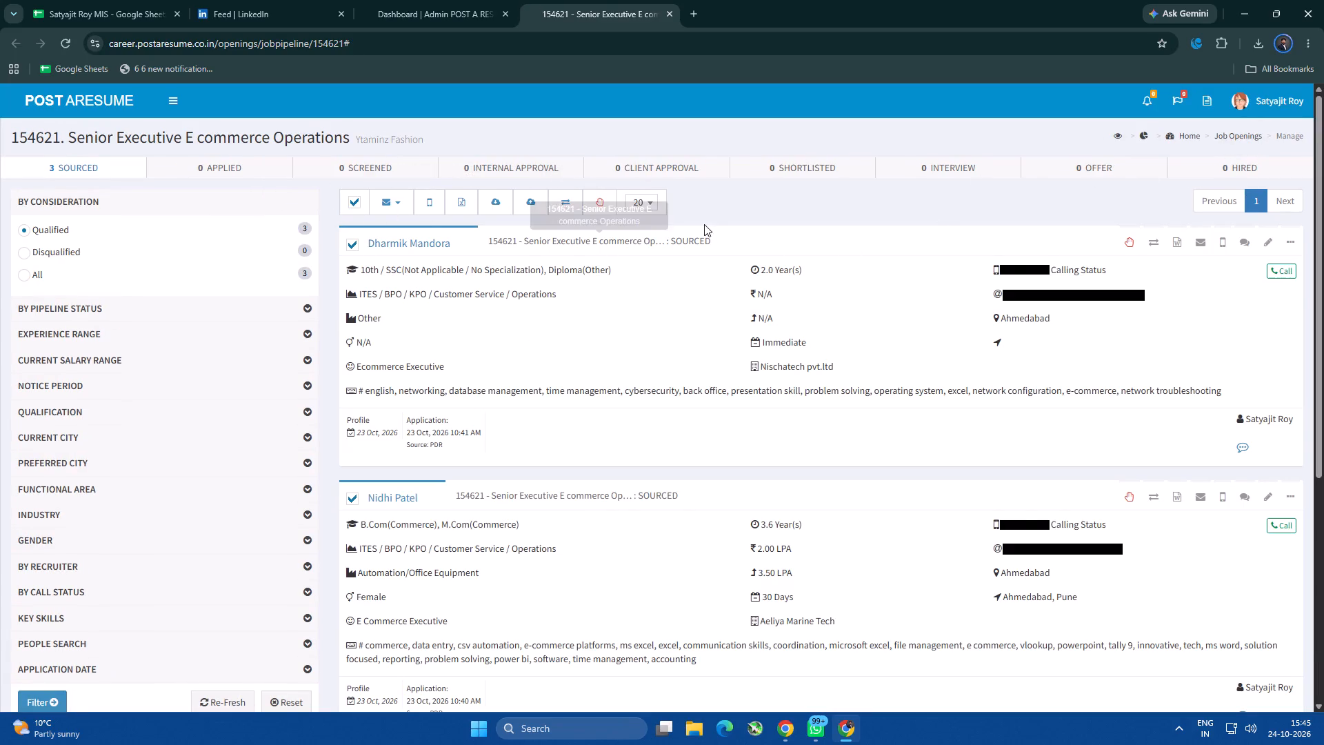
left_click(596, 200)
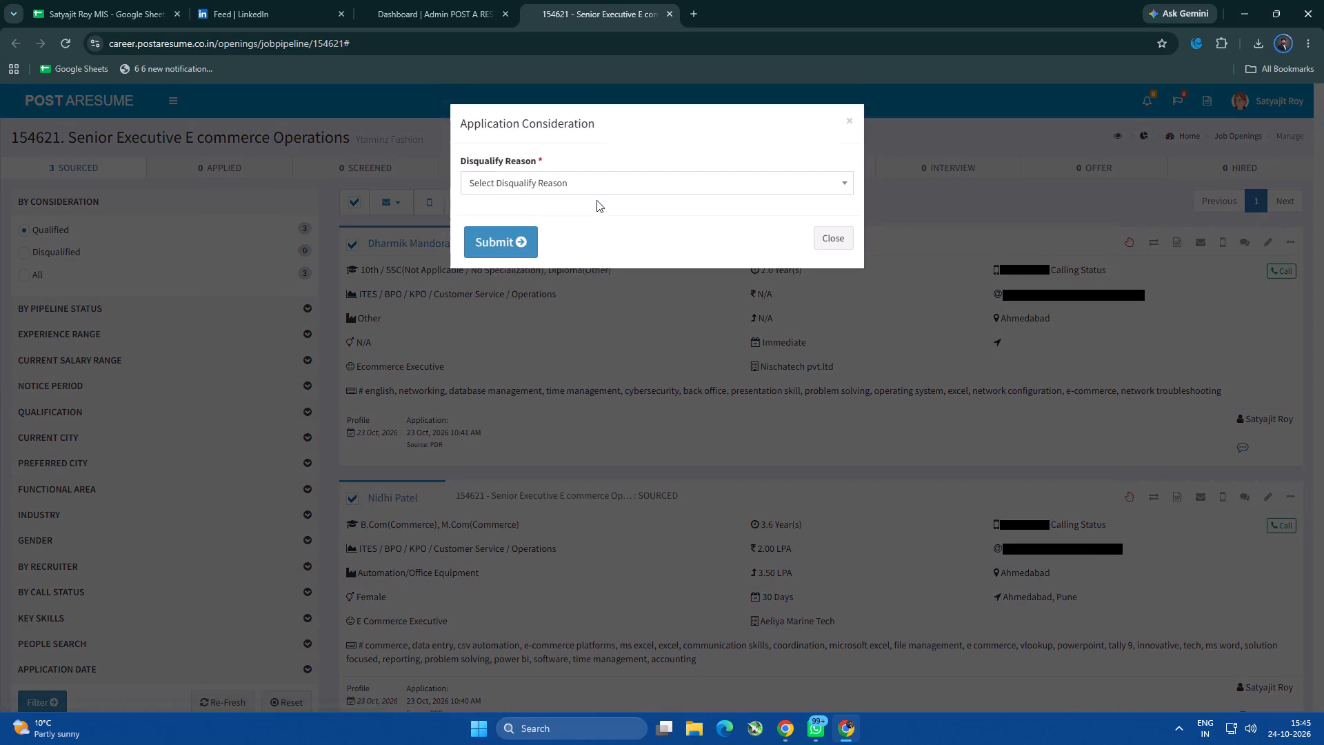
left_click(593, 185)
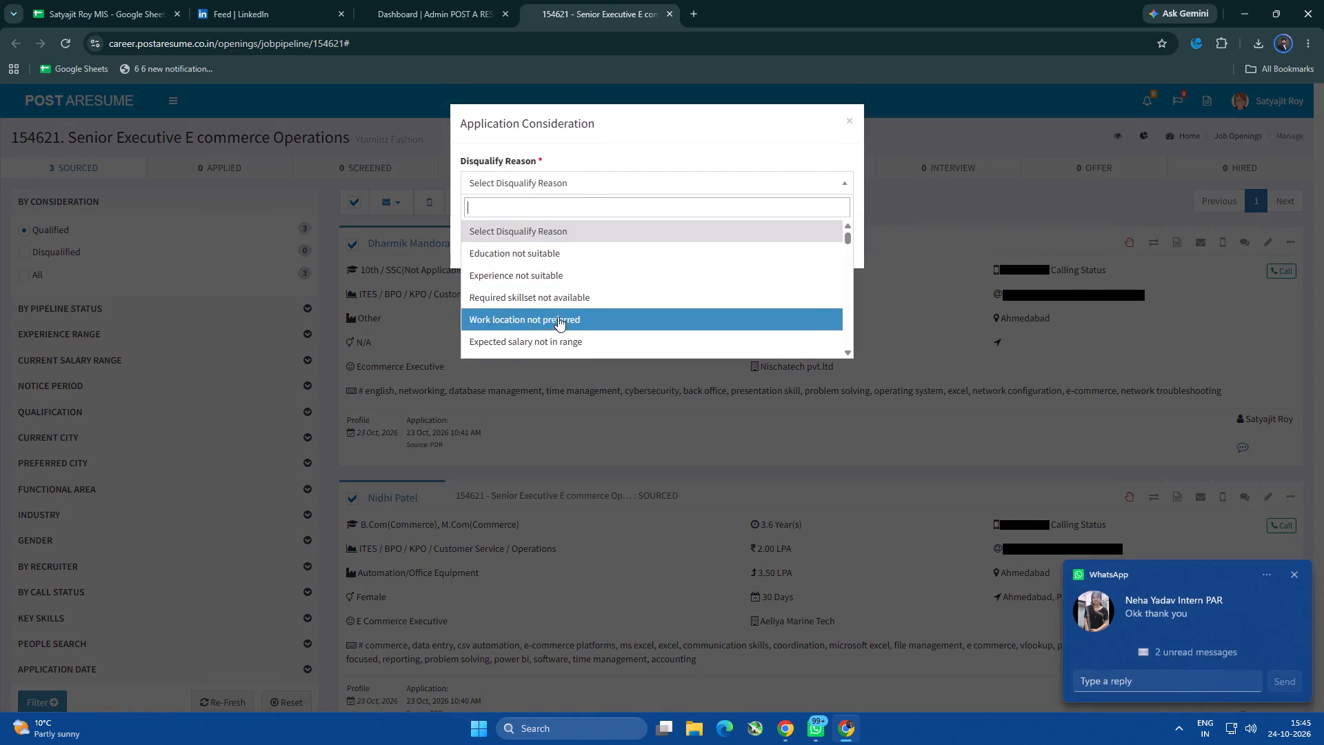
scroll(558, 317, "down", 5)
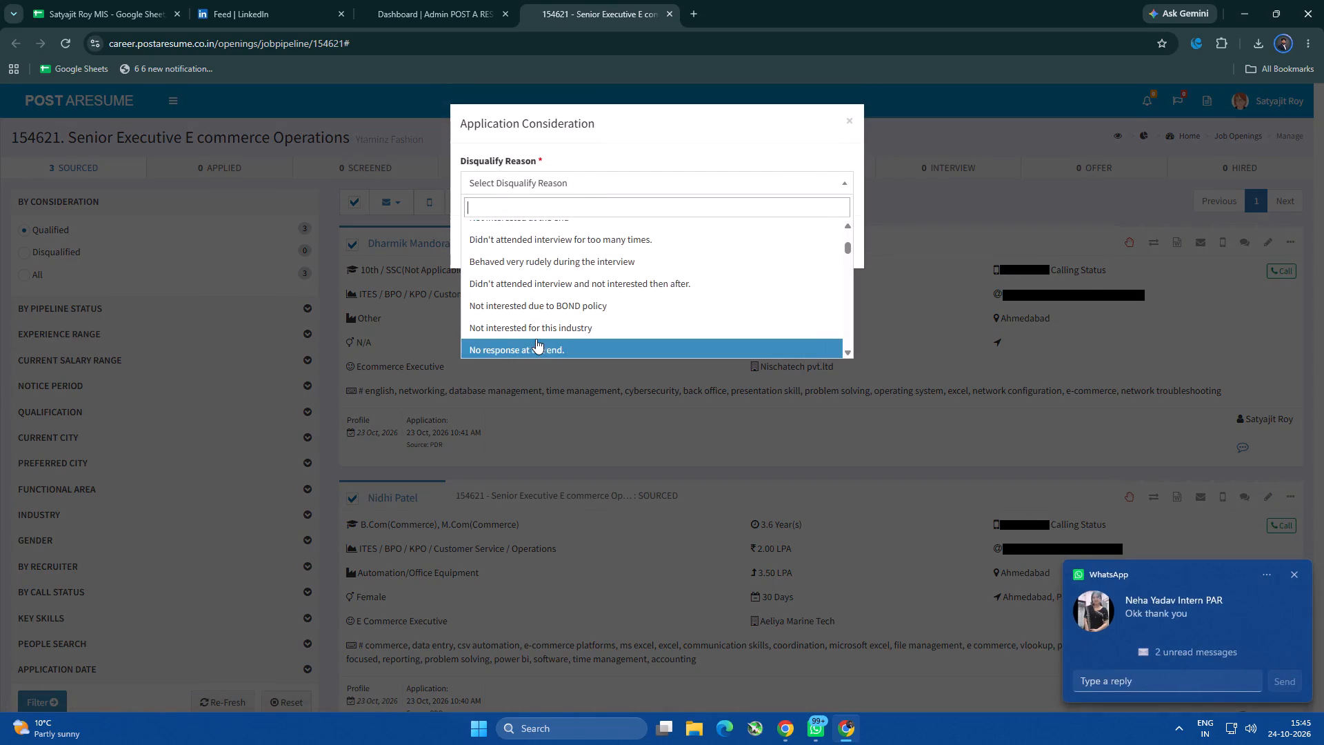
scroll(530, 307, "down", 1)
scroll(530, 306, "up", 2)
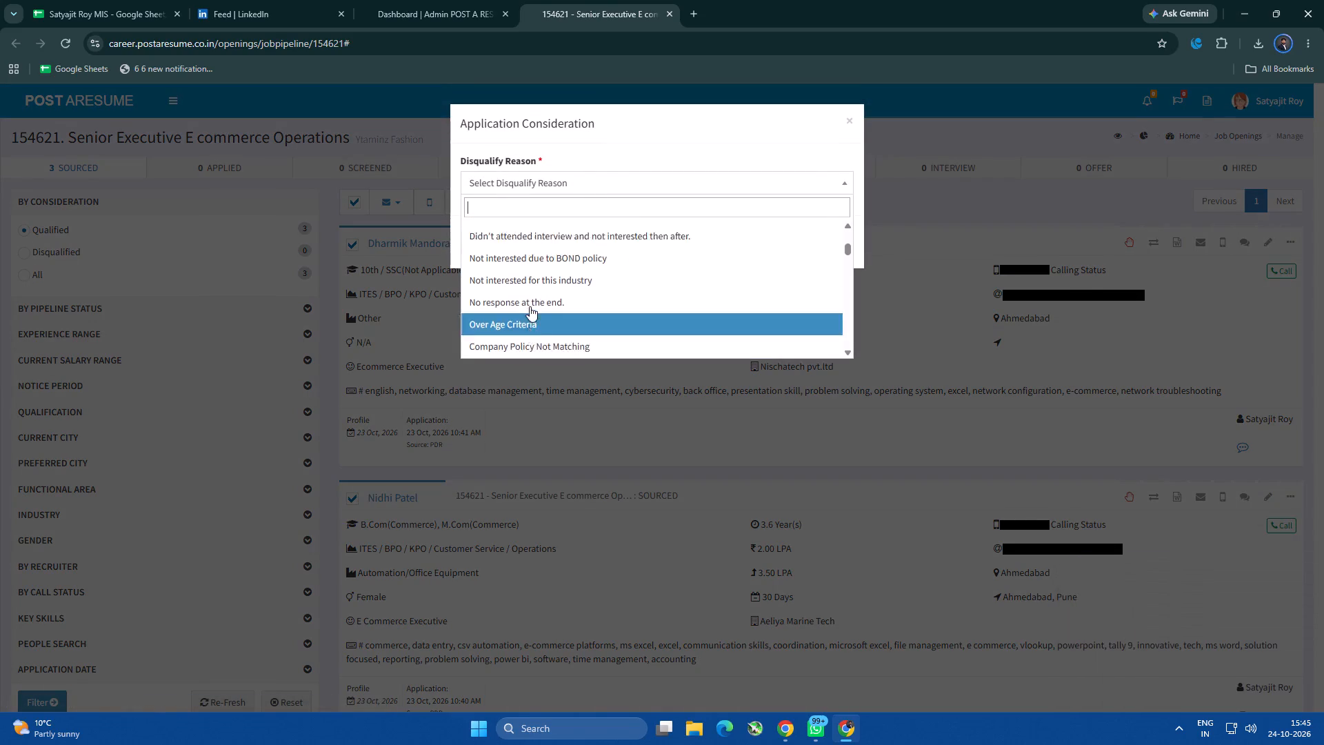
scroll(530, 306, "up", 1)
scroll(530, 306, "down", 2)
scroll(530, 306, "up", 1)
scroll(530, 306, "down", 1)
scroll(530, 306, "up", 1)
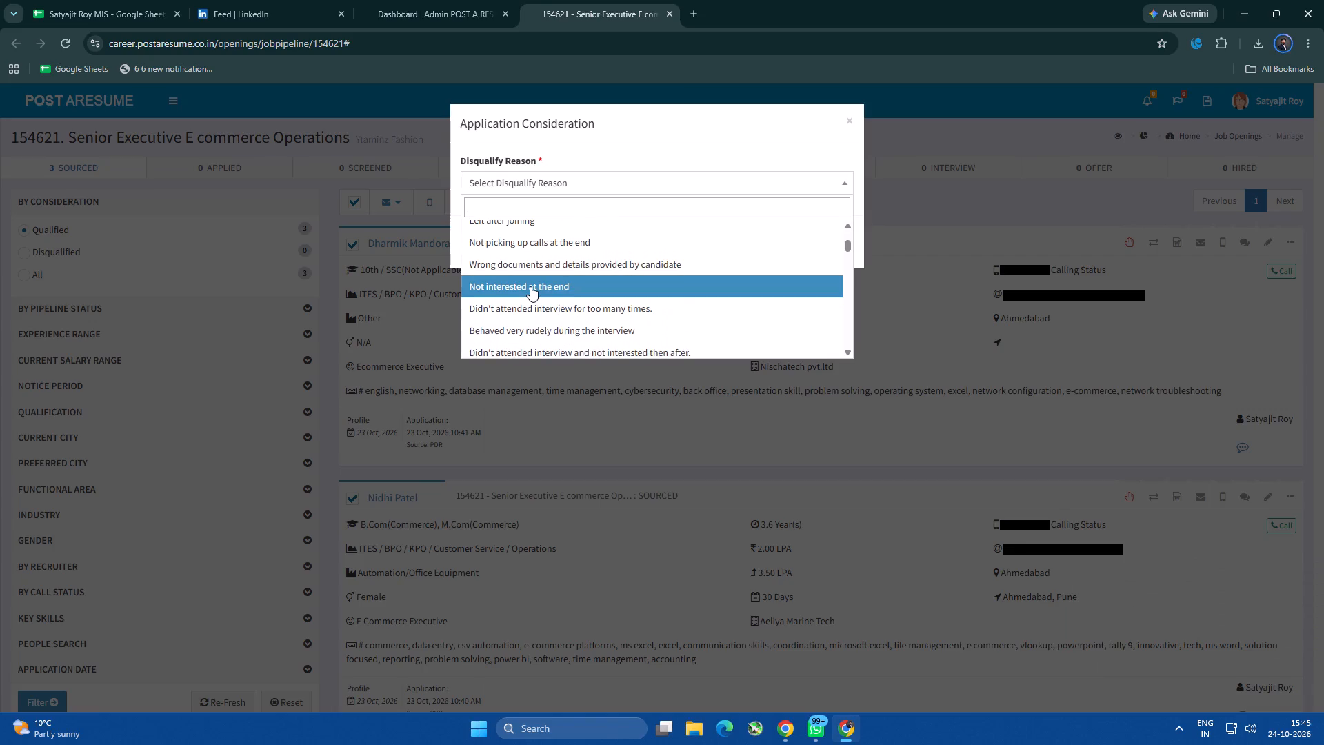
scroll(530, 286, "up", 3)
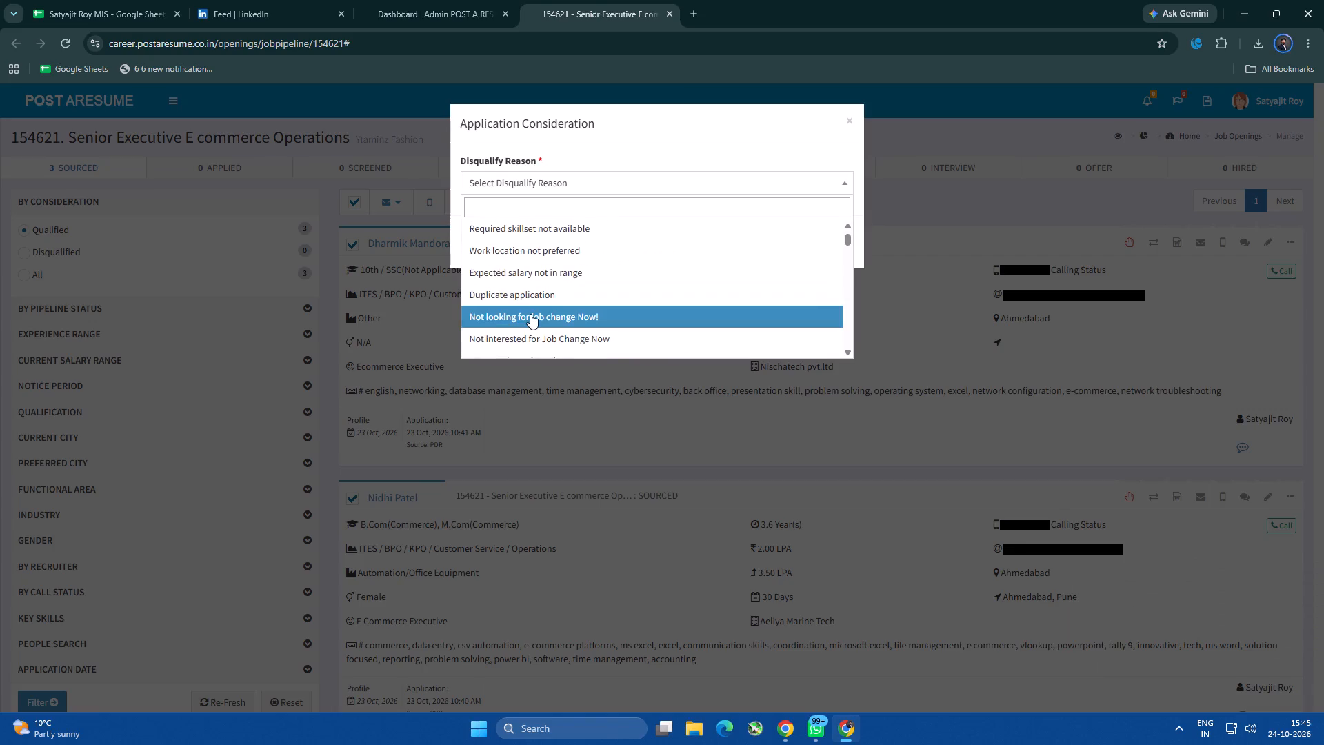
left_click(530, 314)
left_click(512, 244)
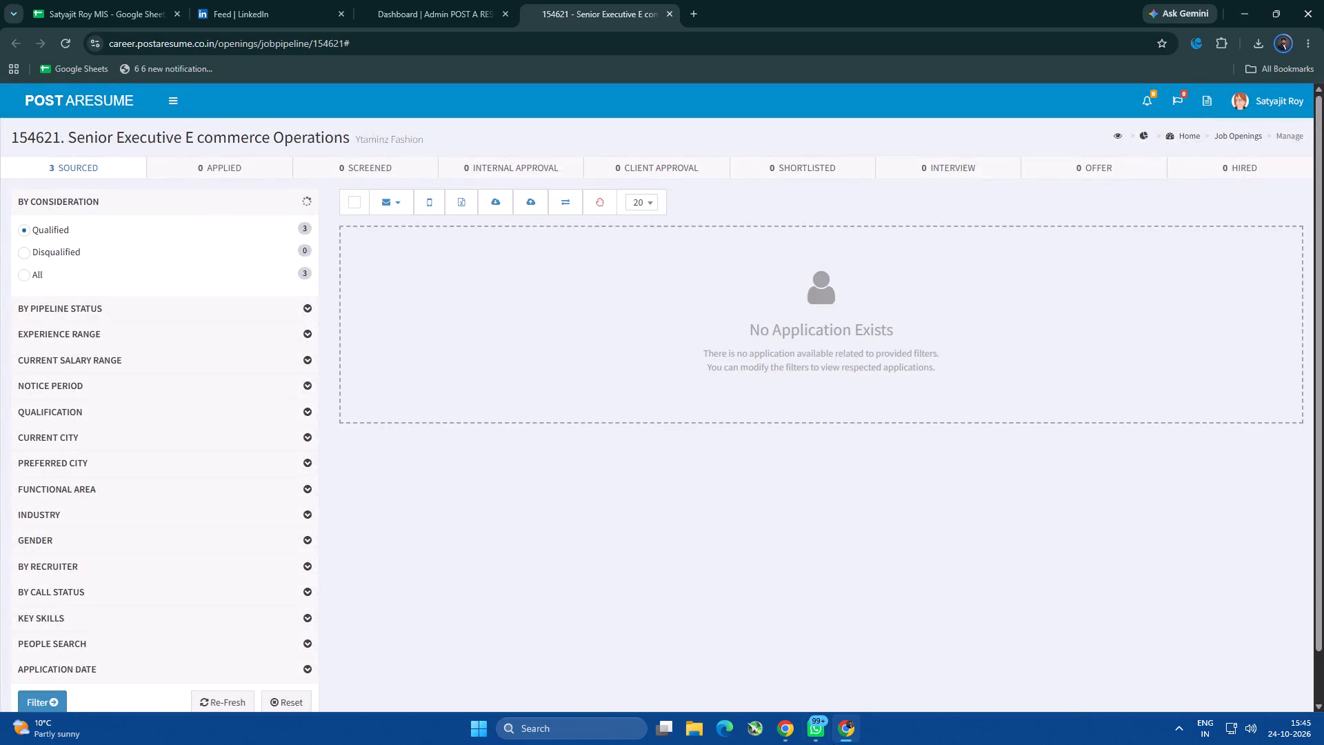
Minimise the Post a Resume browser window.
left_click(833, 735)
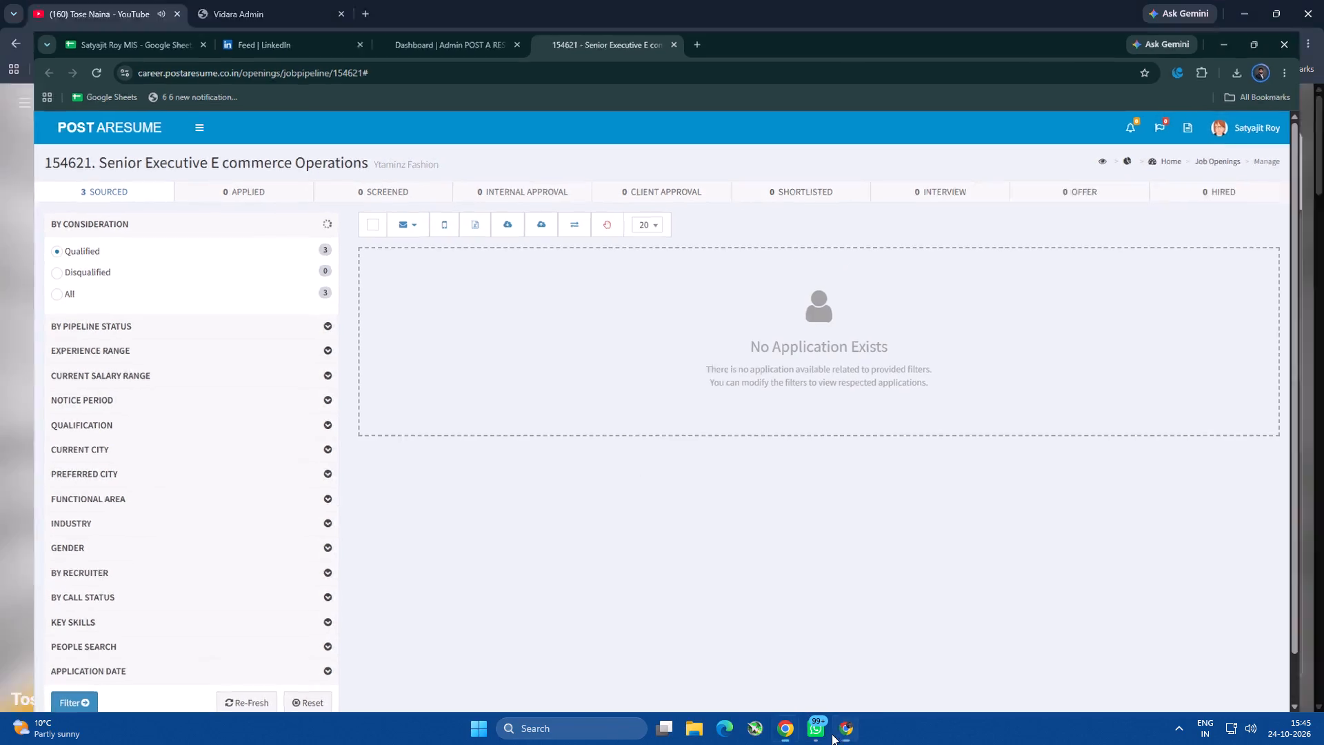
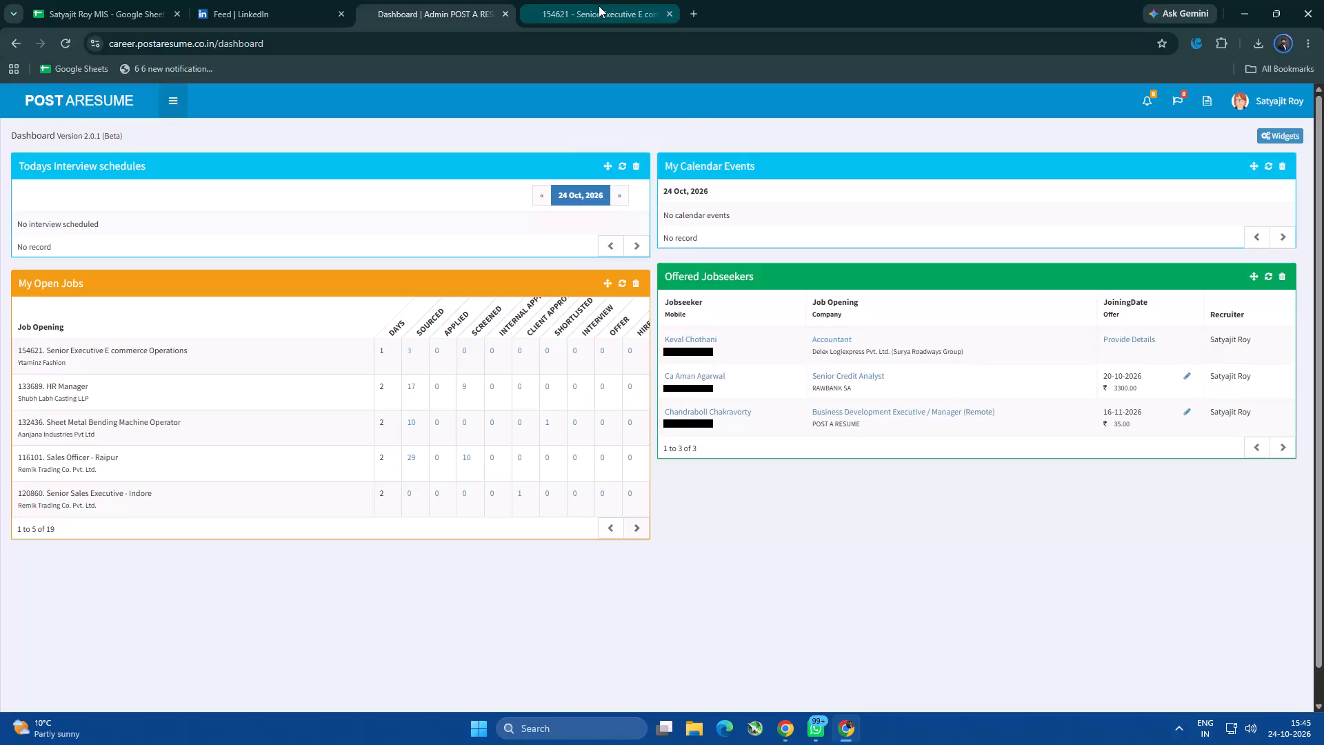
From the Post a Resume dashboard, open the Advance Search page for resumes.
left_click(622, 10)
left_click(663, 14)
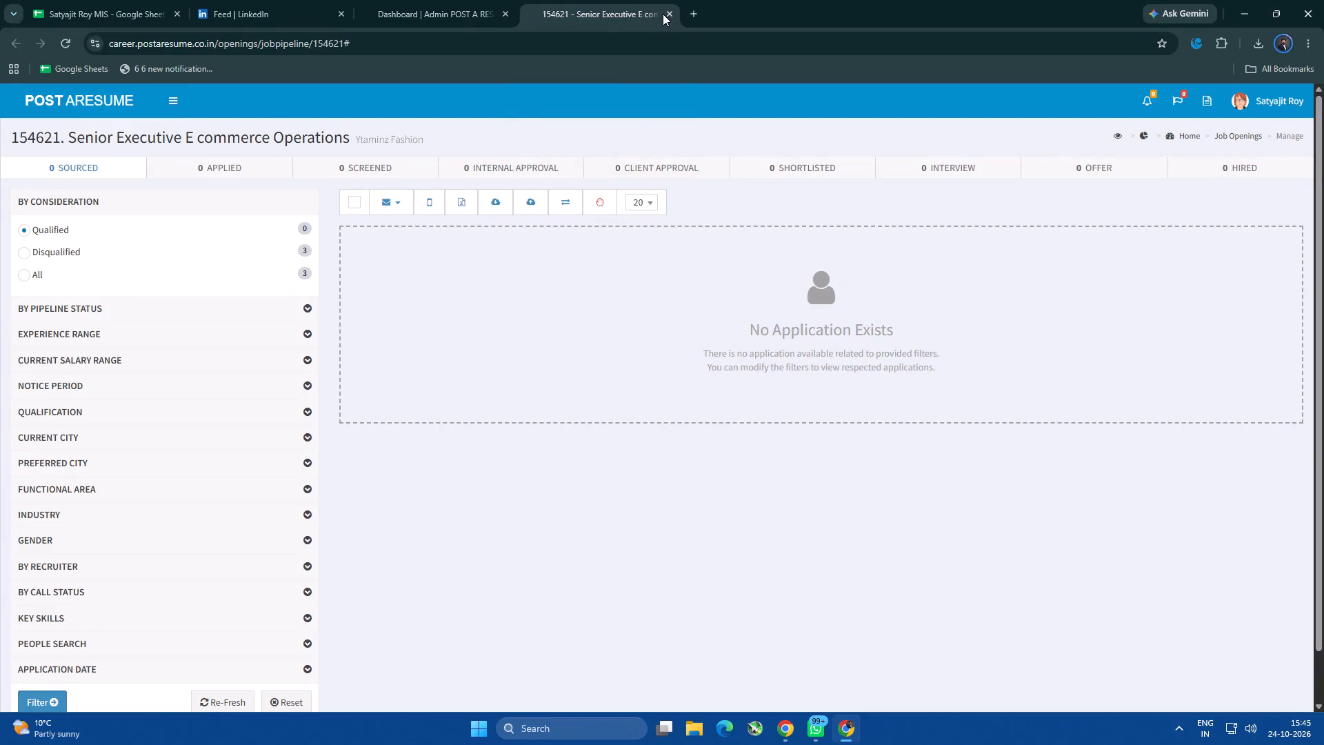
left_click(481, 1)
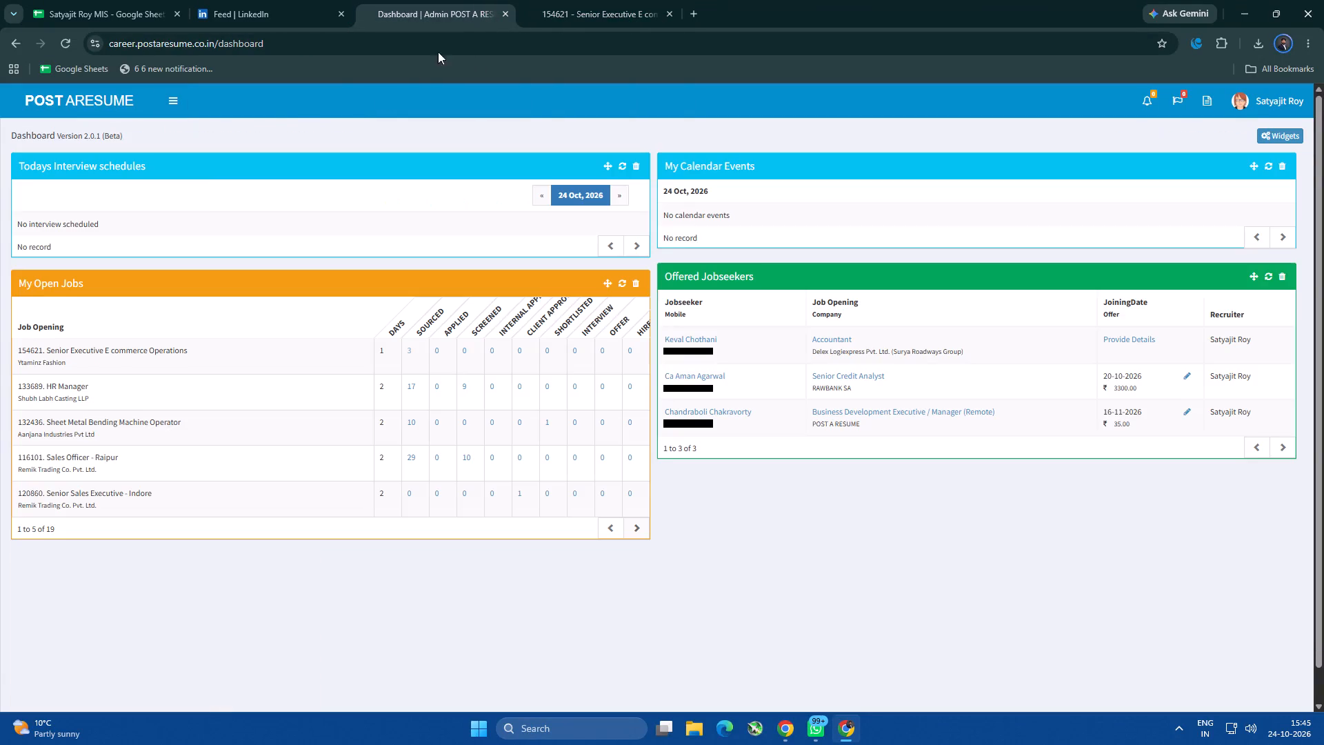
left_click(181, 87)
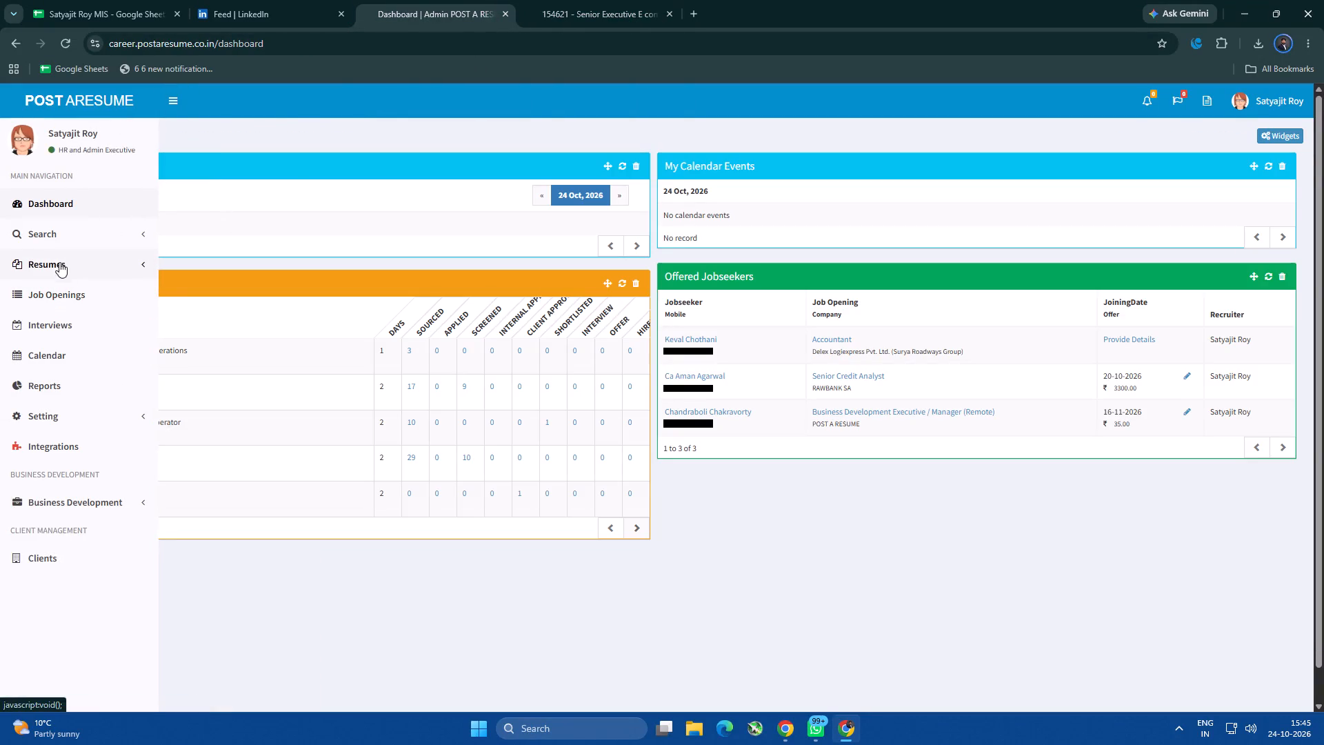
left_click(67, 237)
left_click(63, 259)
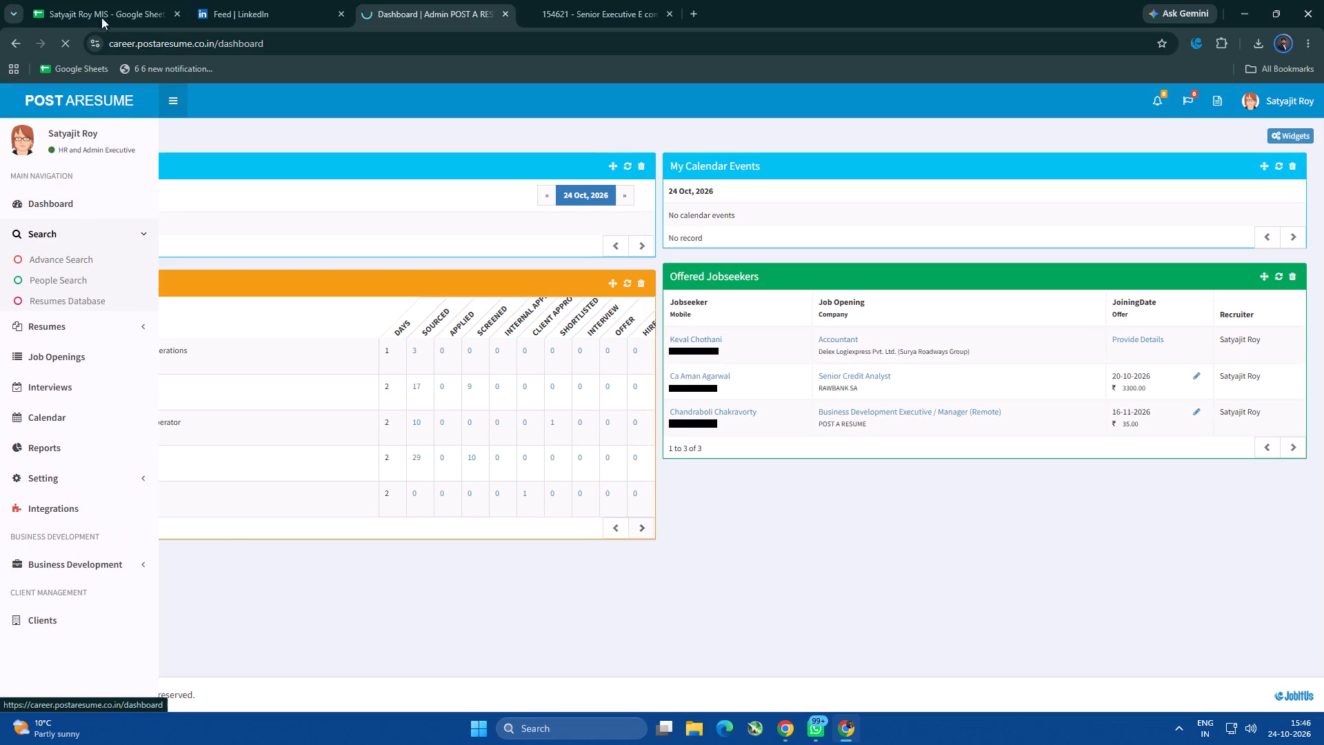
In the MIS Task sheet, set "Meeting with AP Team", "Brevo mail for Fellowship and Podcast" and "Talentwale Database" to Done.
left_click(101, 10)
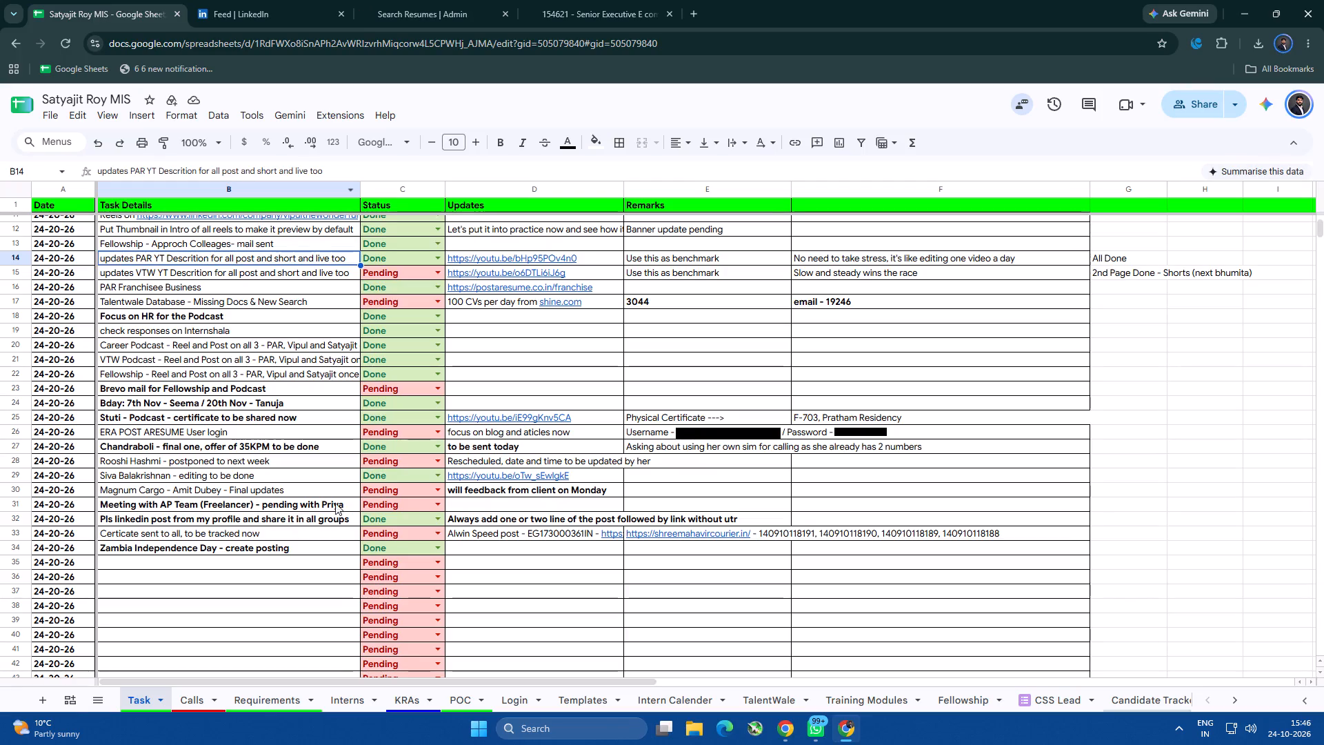
left_click(433, 505)
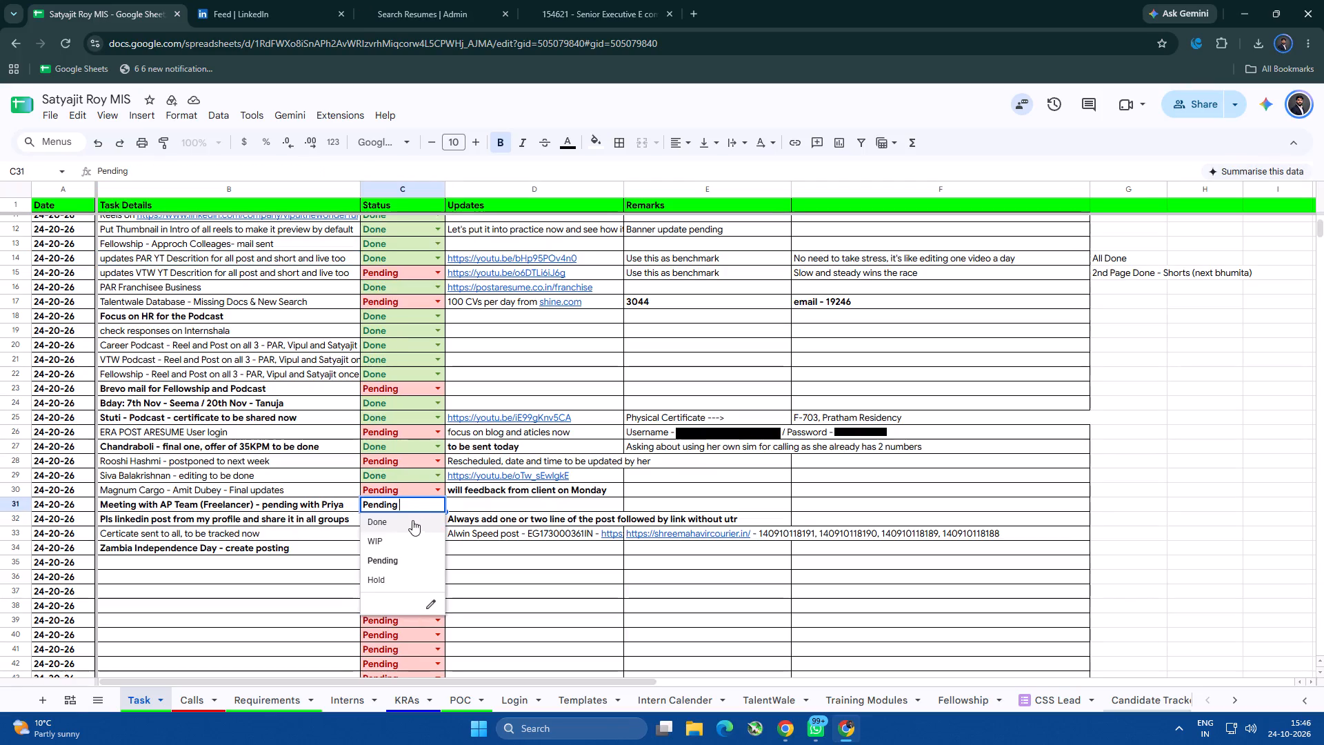
left_click(410, 521)
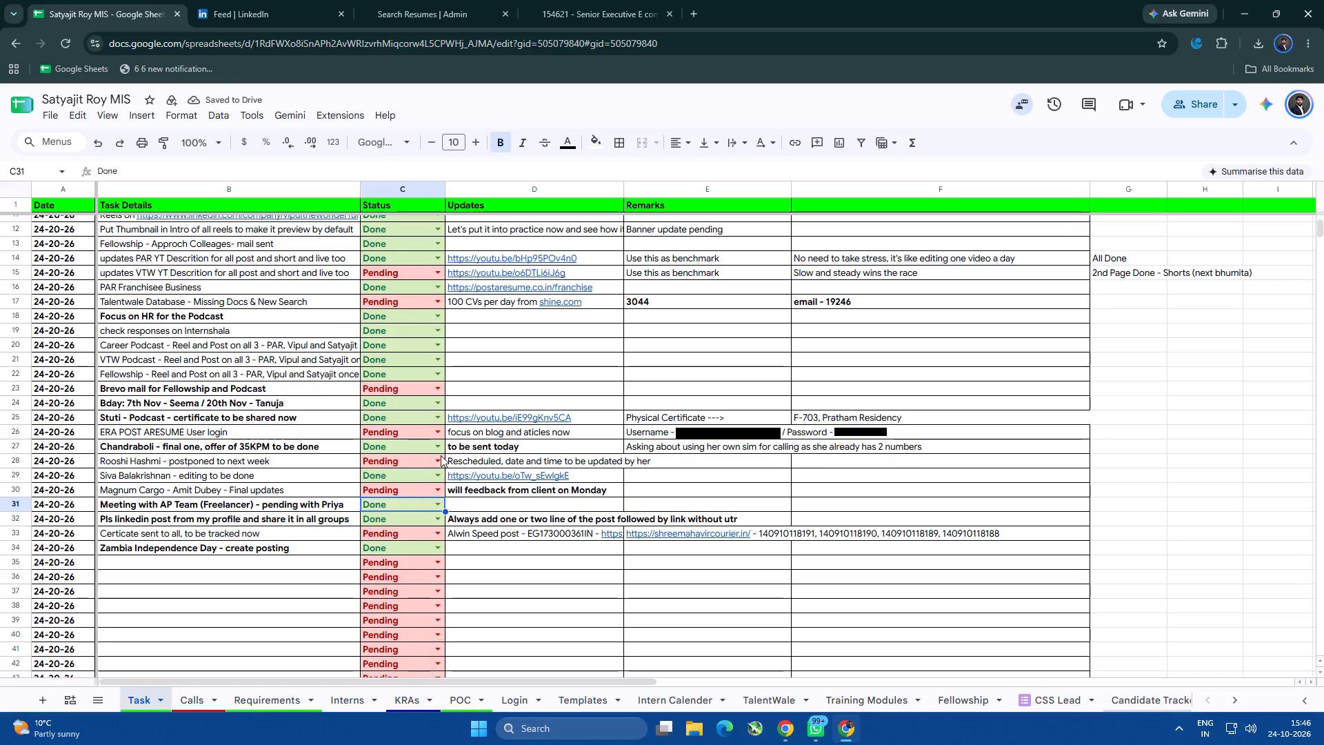
left_click(434, 390)
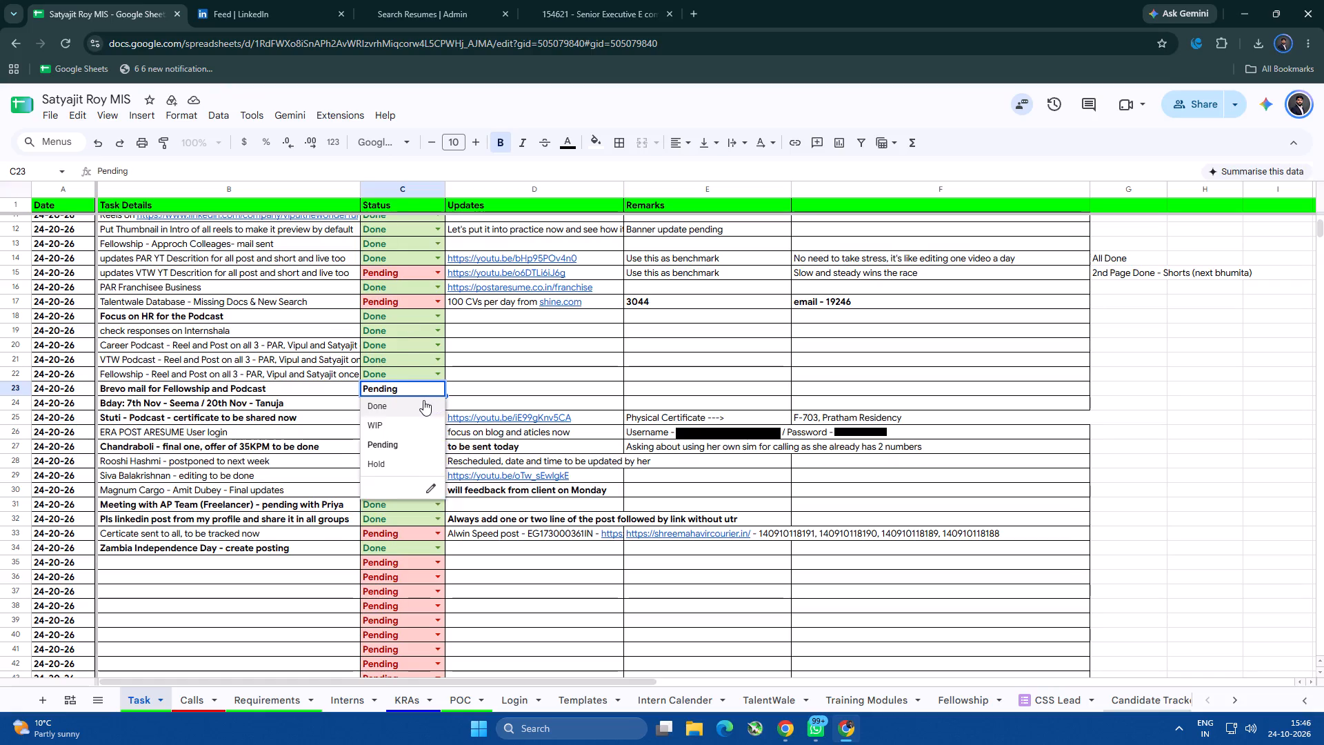
left_click(423, 400)
left_click(442, 306)
left_click(428, 316)
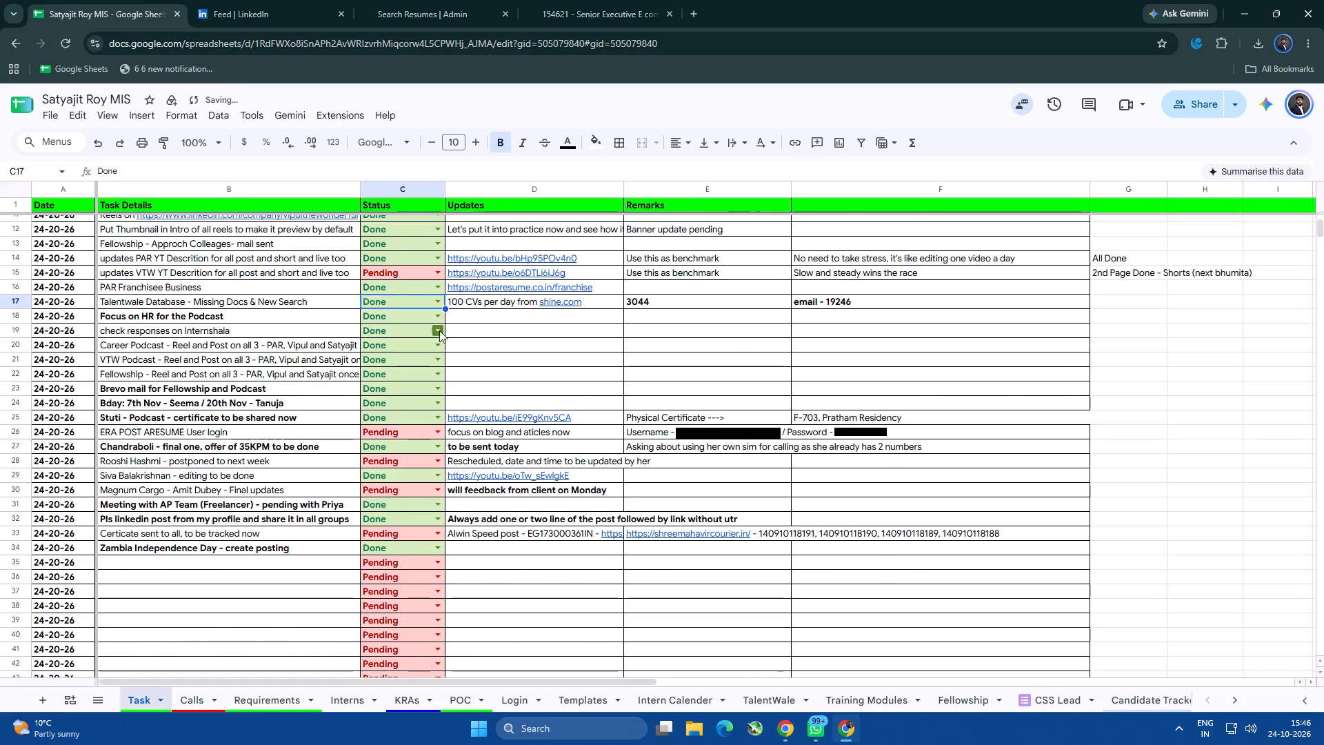
scroll(454, 338, "up", 3)
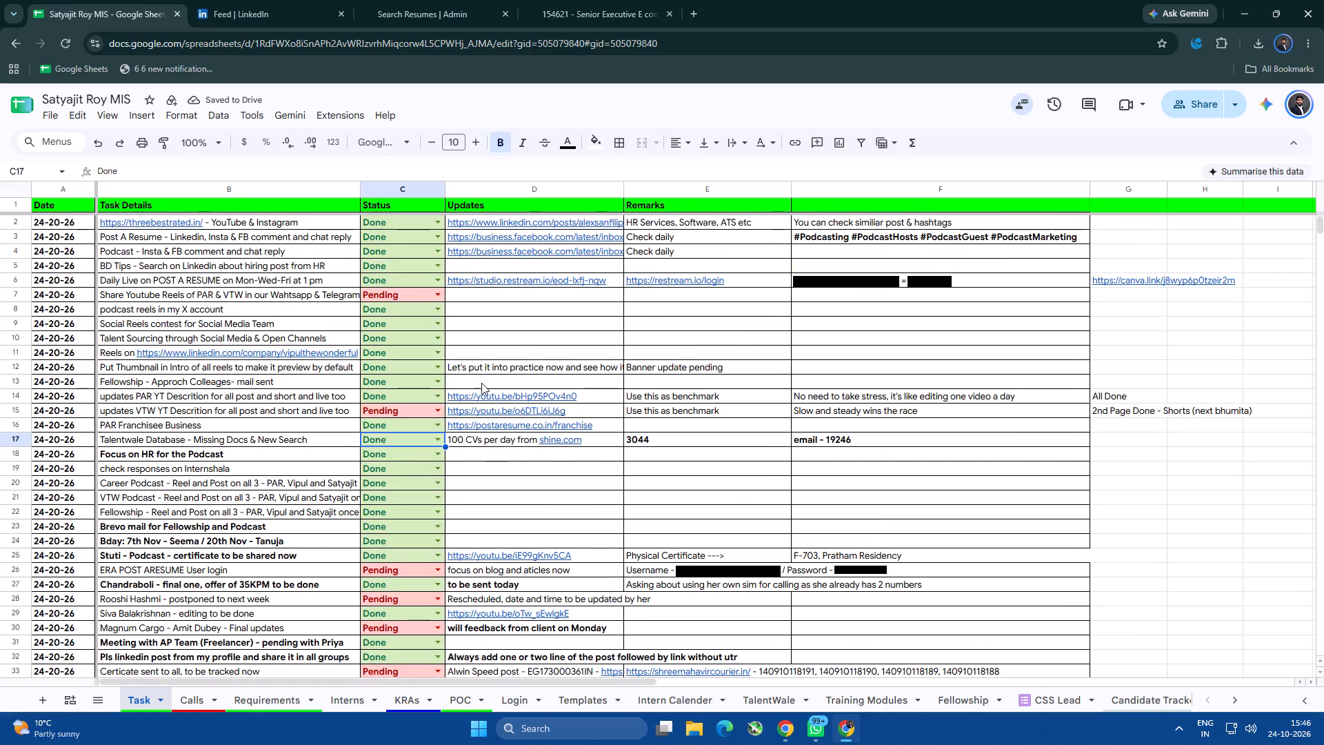
Show the recent resume searches and rerun the E-commerce search with CTC salary 1.00 to 2.5 LPA.
left_click(601, 1)
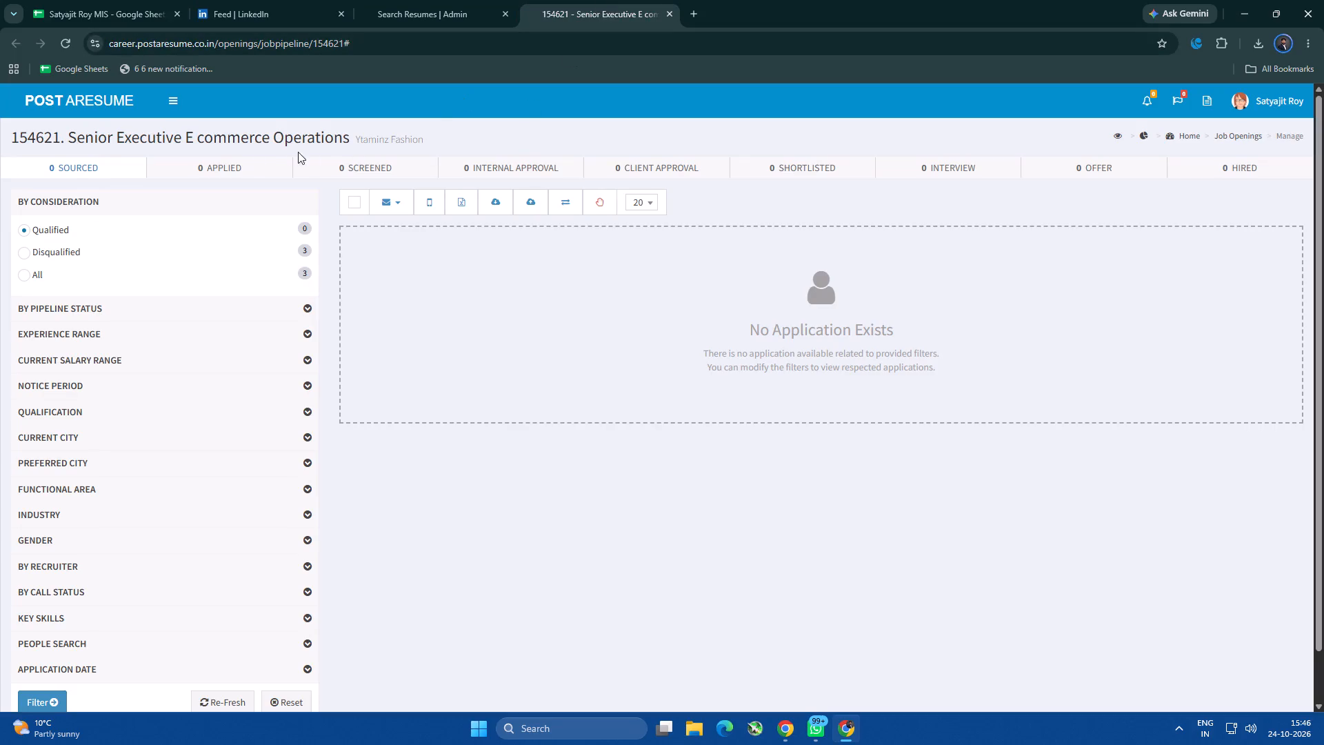
left_click(362, 0)
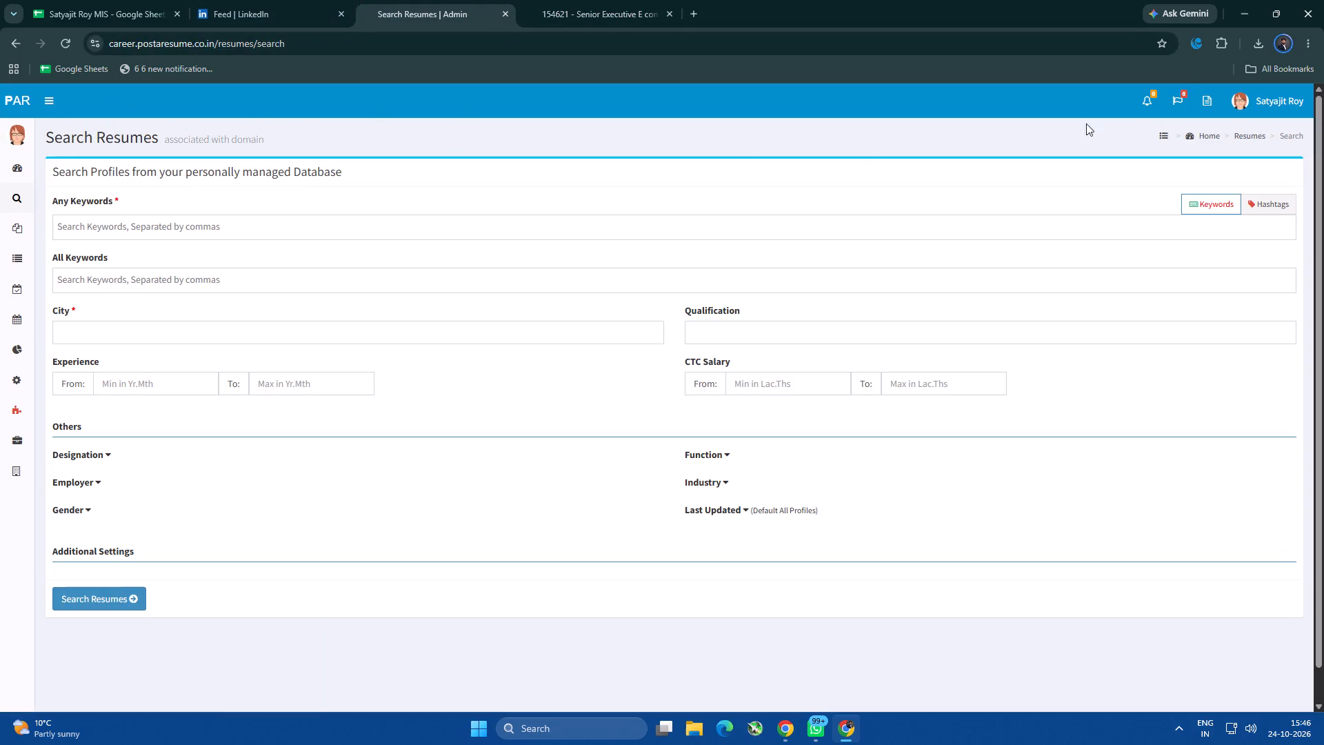
left_click(1158, 138)
left_click(1161, 137)
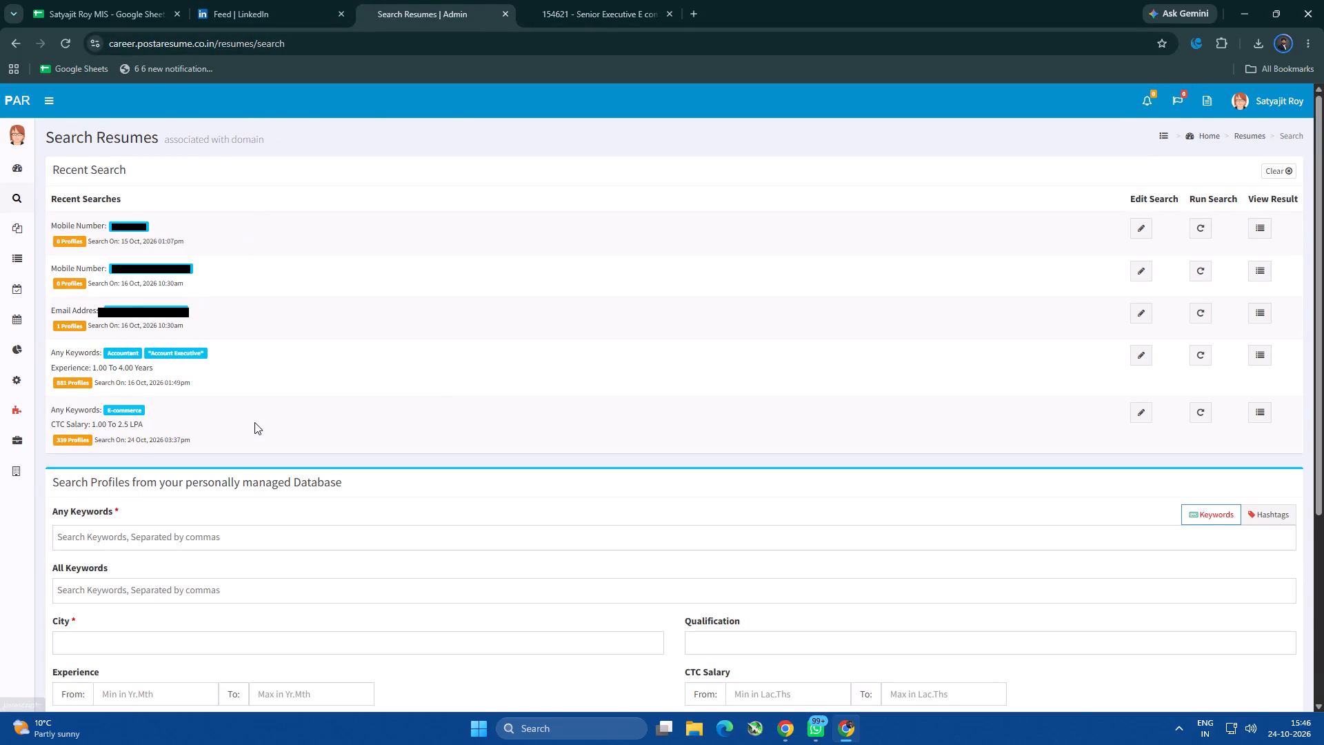
left_click(254, 422)
left_click(248, 431)
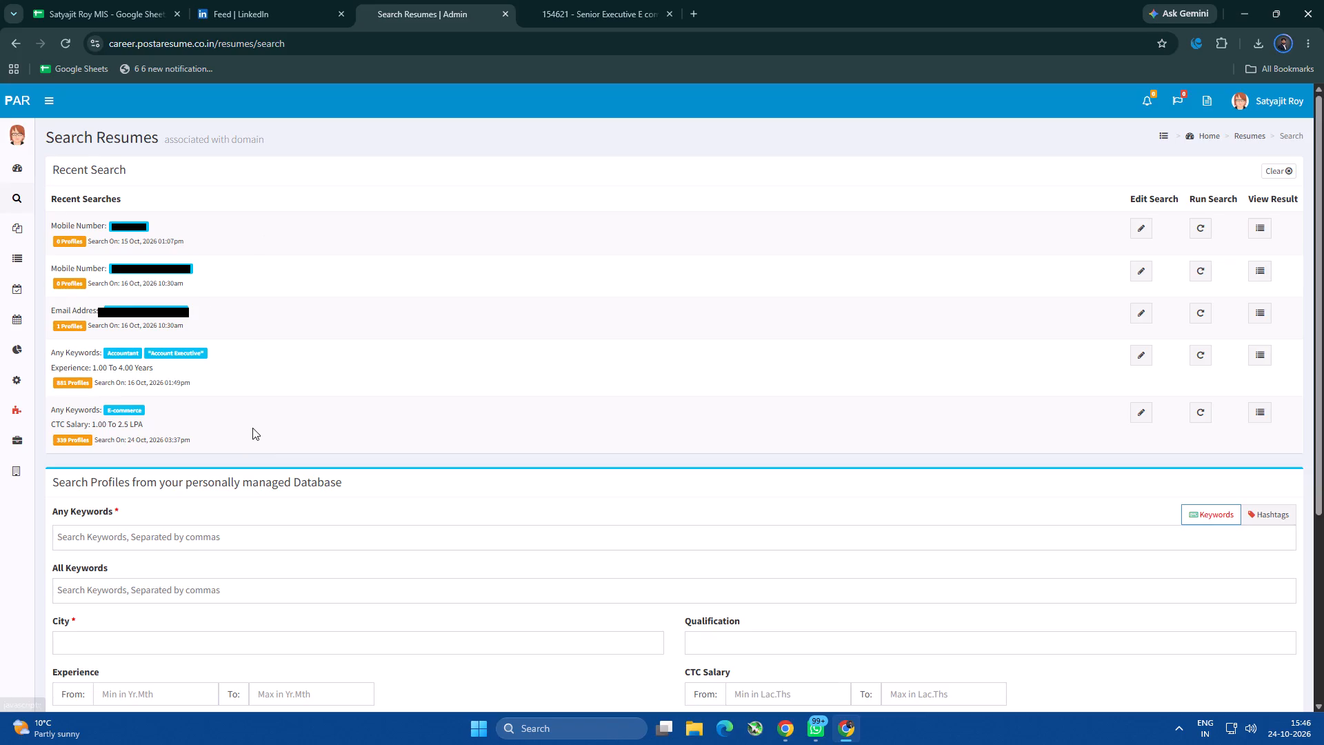
left_click(1194, 411)
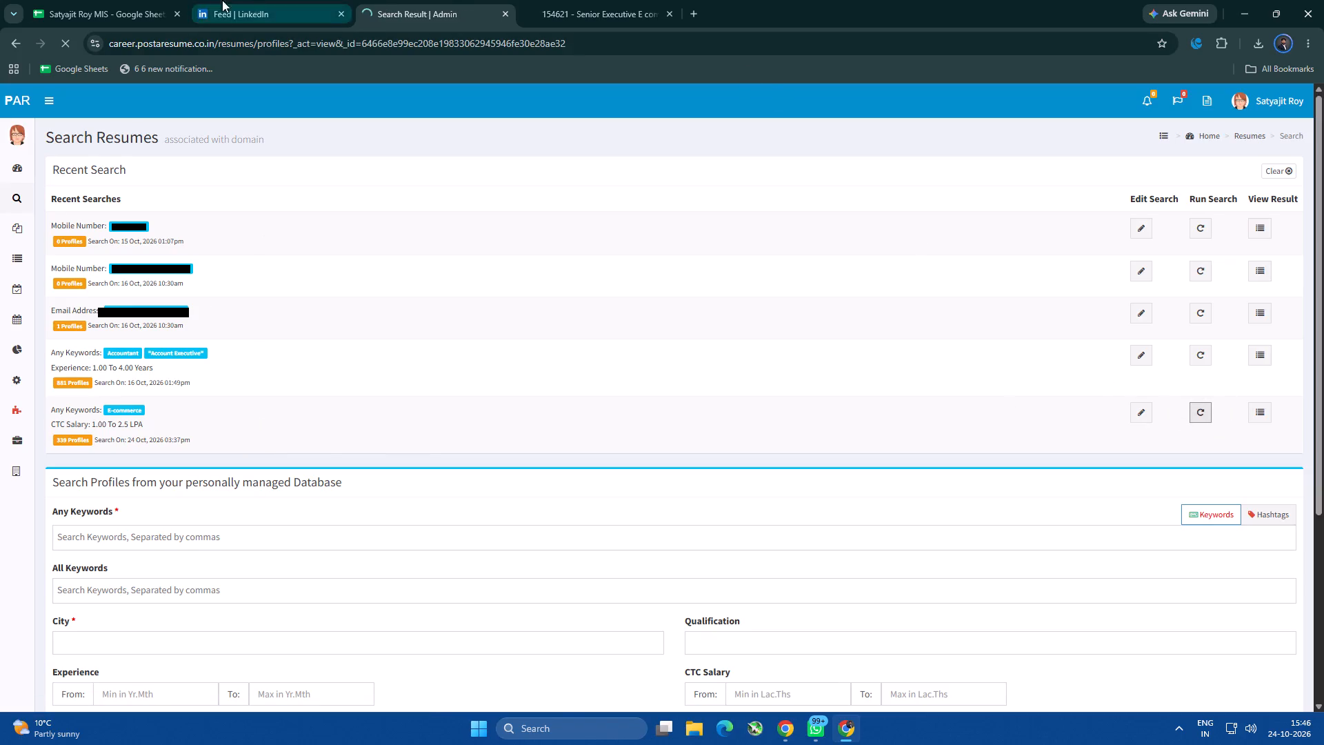
left_click(108, 0)
left_click(377, 0)
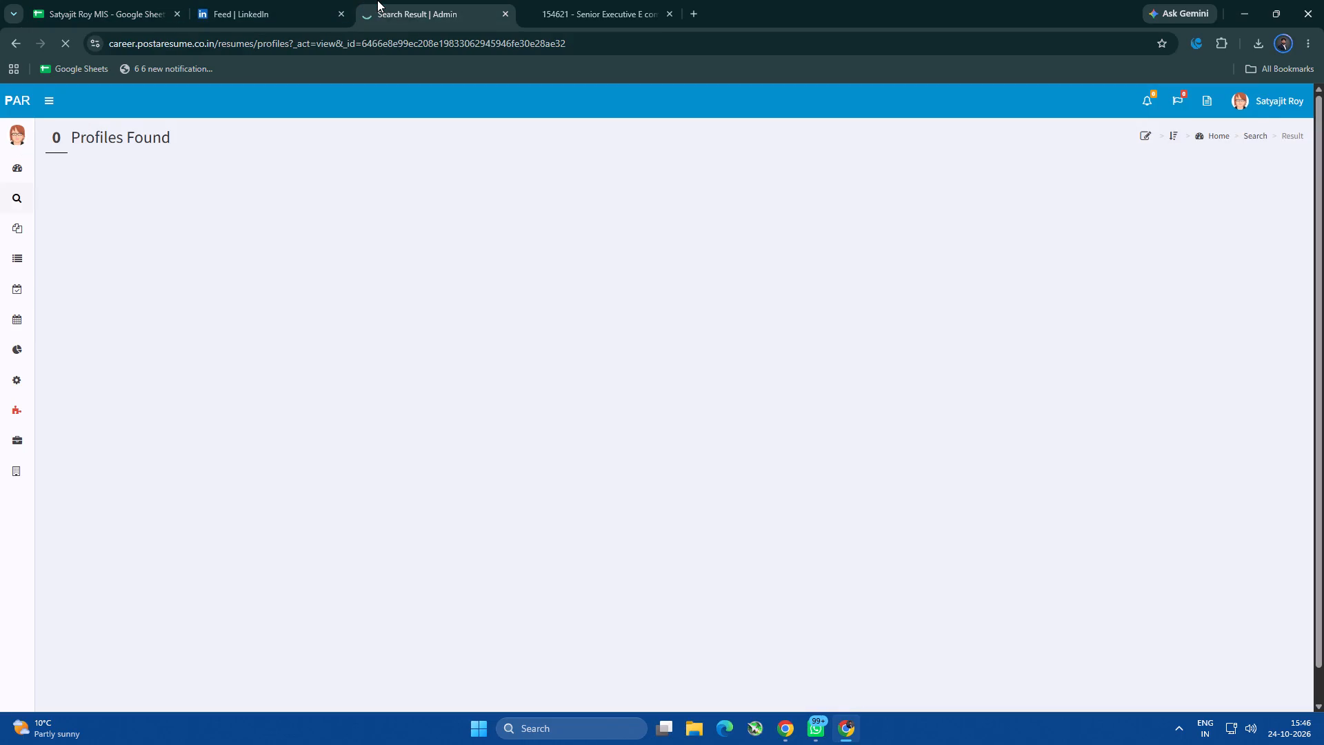
Close the browser tab of job 154621, Senior Executive E commerce Operations.
left_click(621, 11)
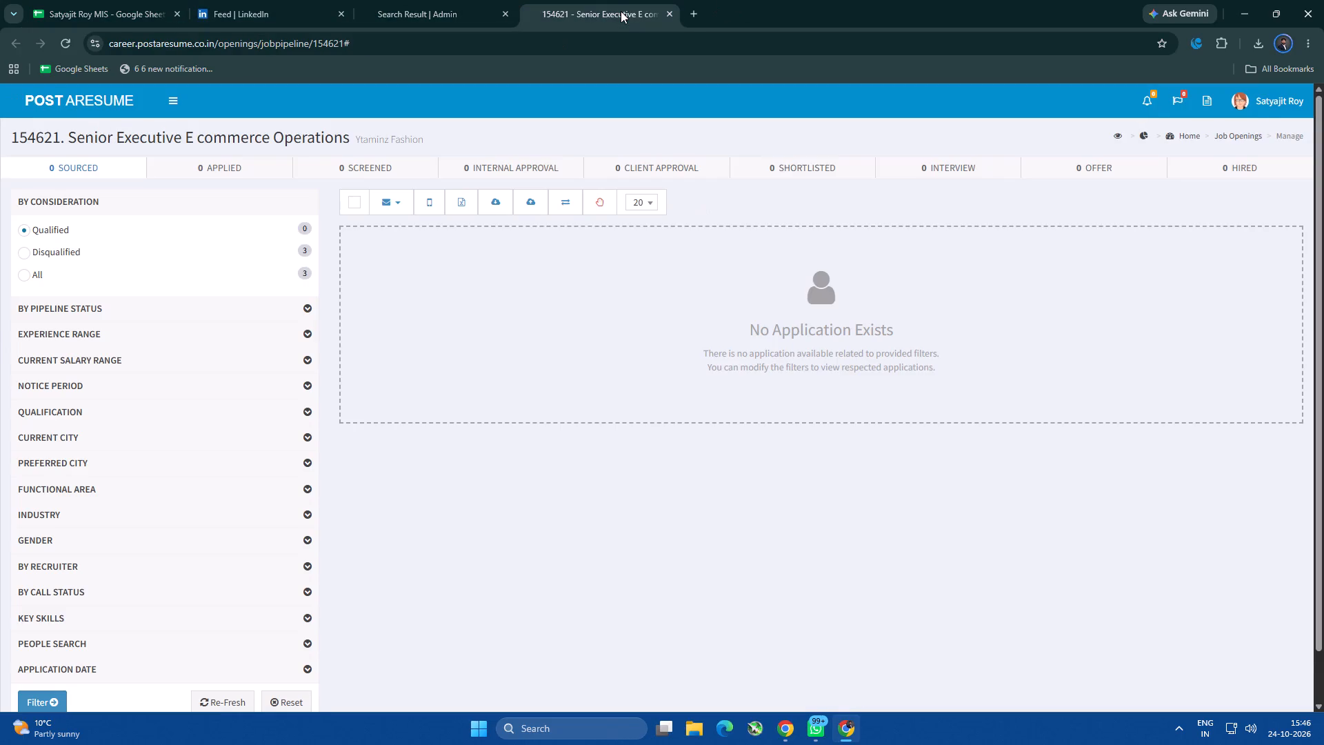
left_click(668, 12)
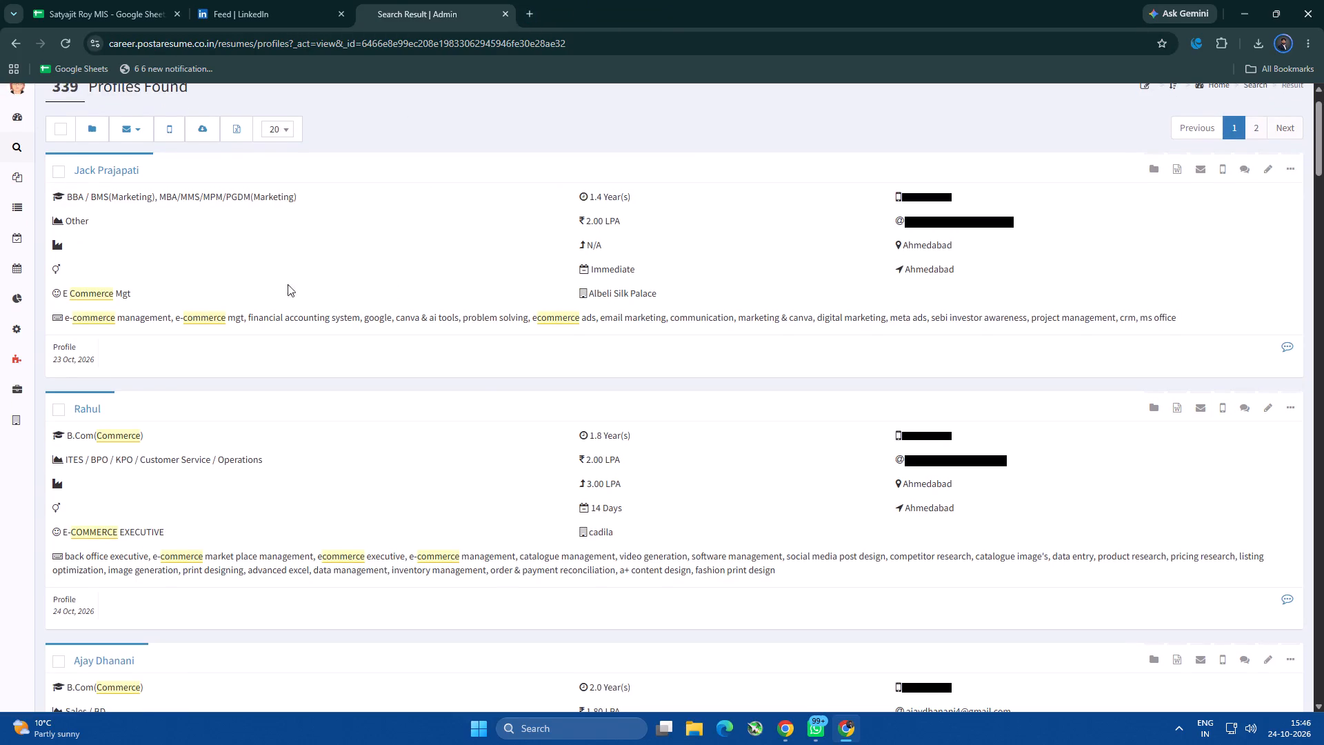
Open the first search result, the E Commerce Mgt candidate from Albeli Silk Palace, and examine the profile and attached resume.
left_click(110, 168)
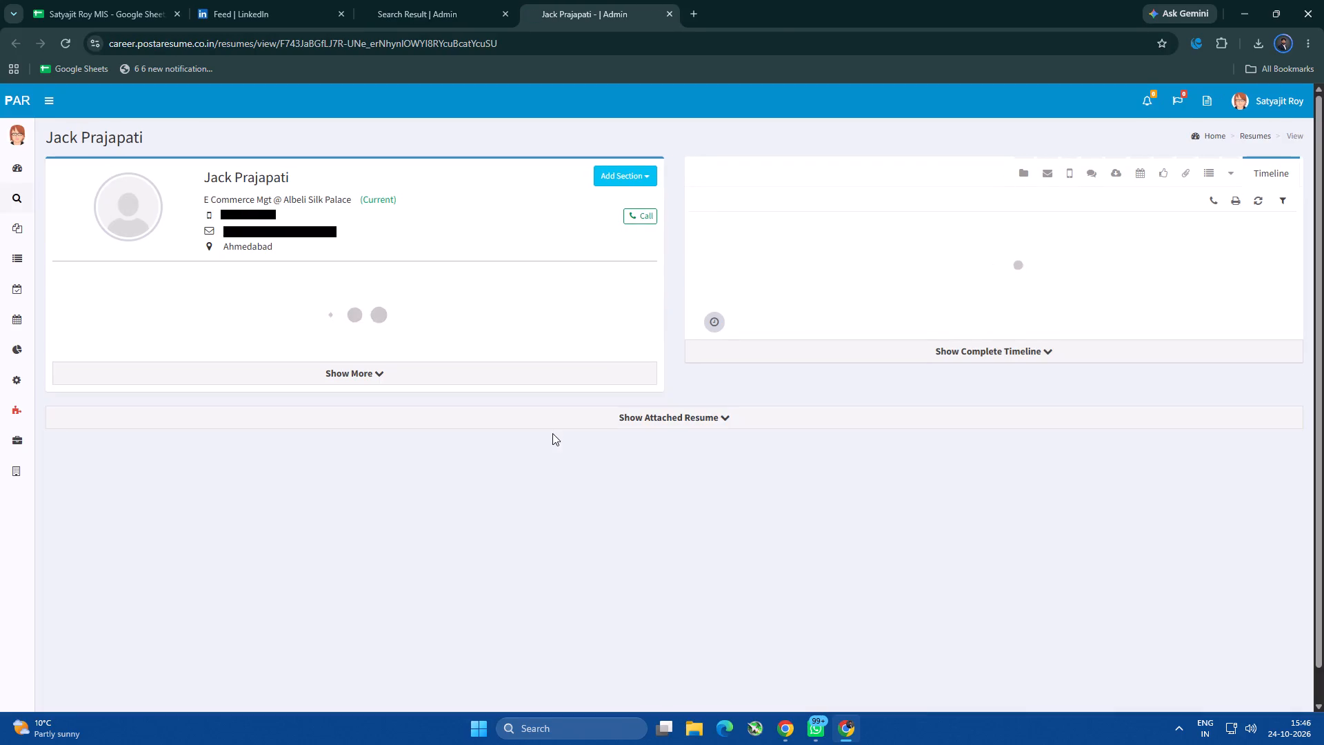
scroll(644, 488, "down", 3)
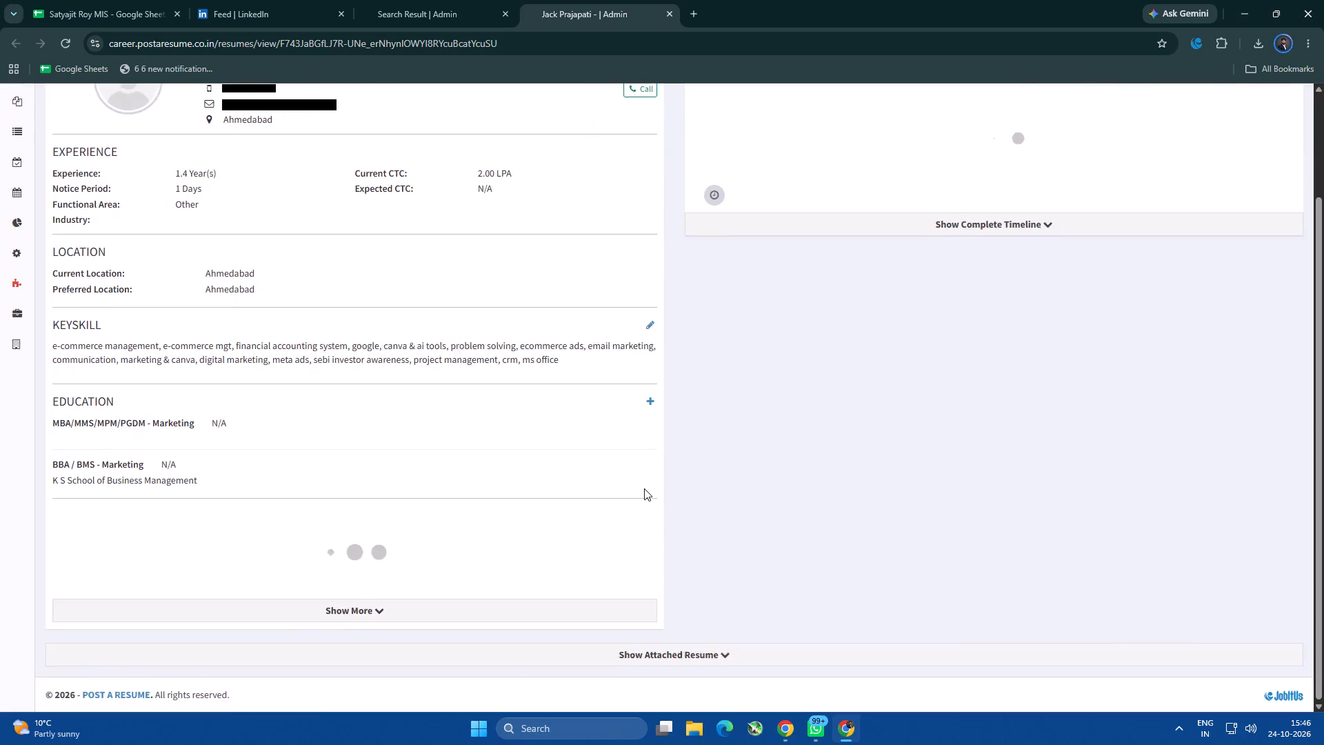
scroll(644, 488, "down", 6)
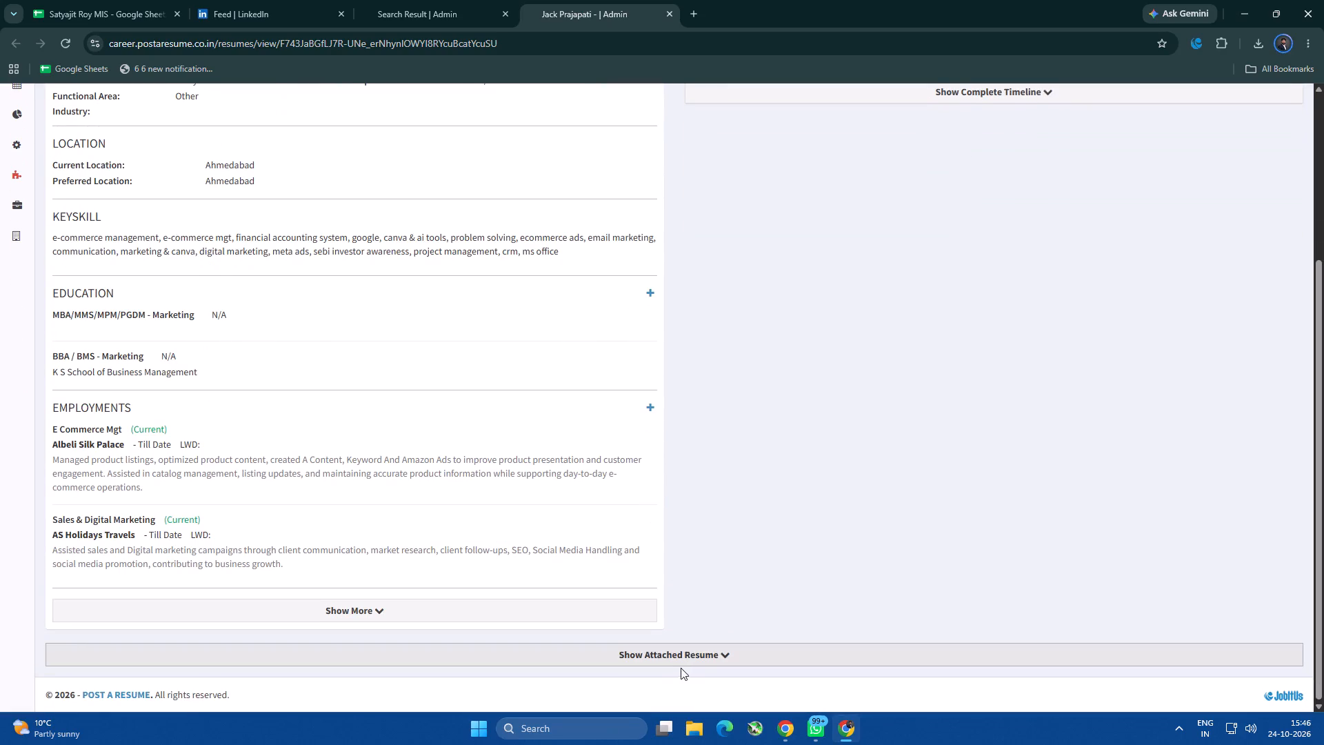
left_click(669, 651)
scroll(705, 550, "down", 9)
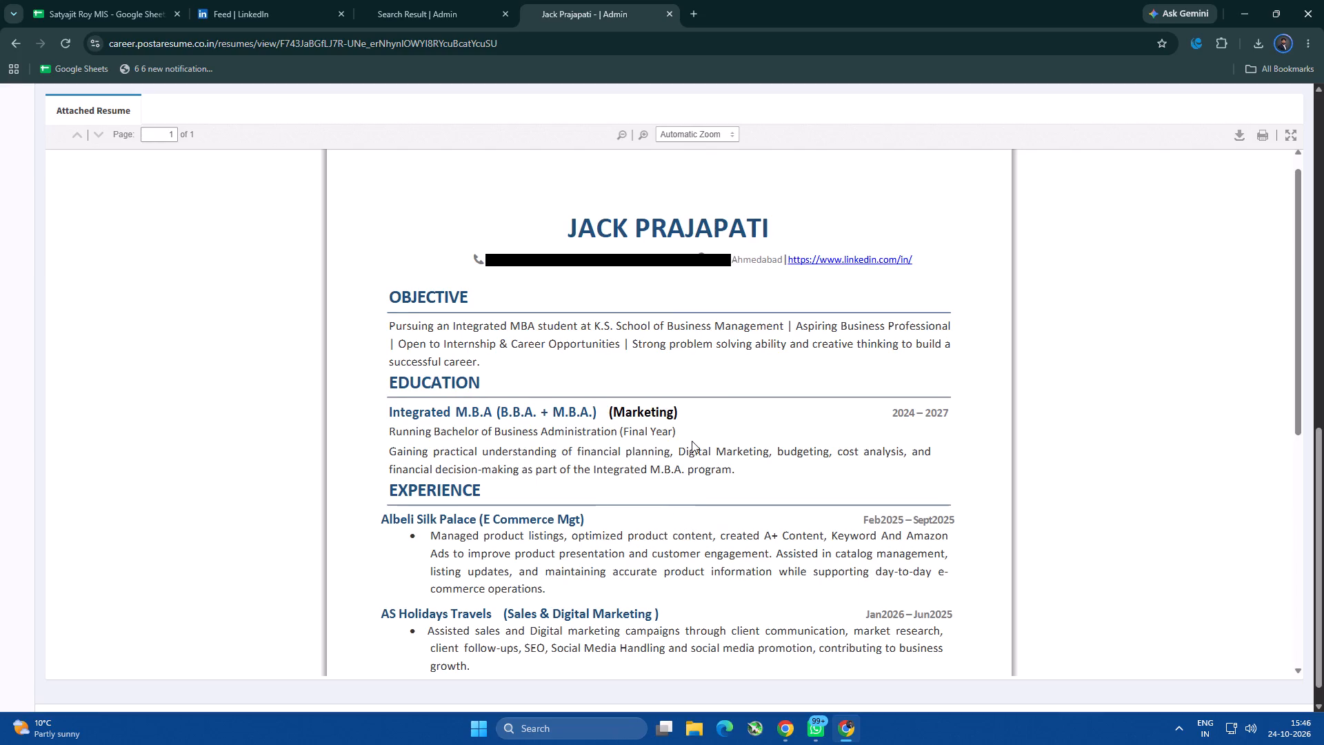
scroll(751, 312, "up", 3)
scroll(751, 312, "down", 1)
scroll(751, 312, "up", 1)
scroll(759, 257, "up", 1)
scroll(760, 255, "down", 3)
scroll(761, 249, "up", 5)
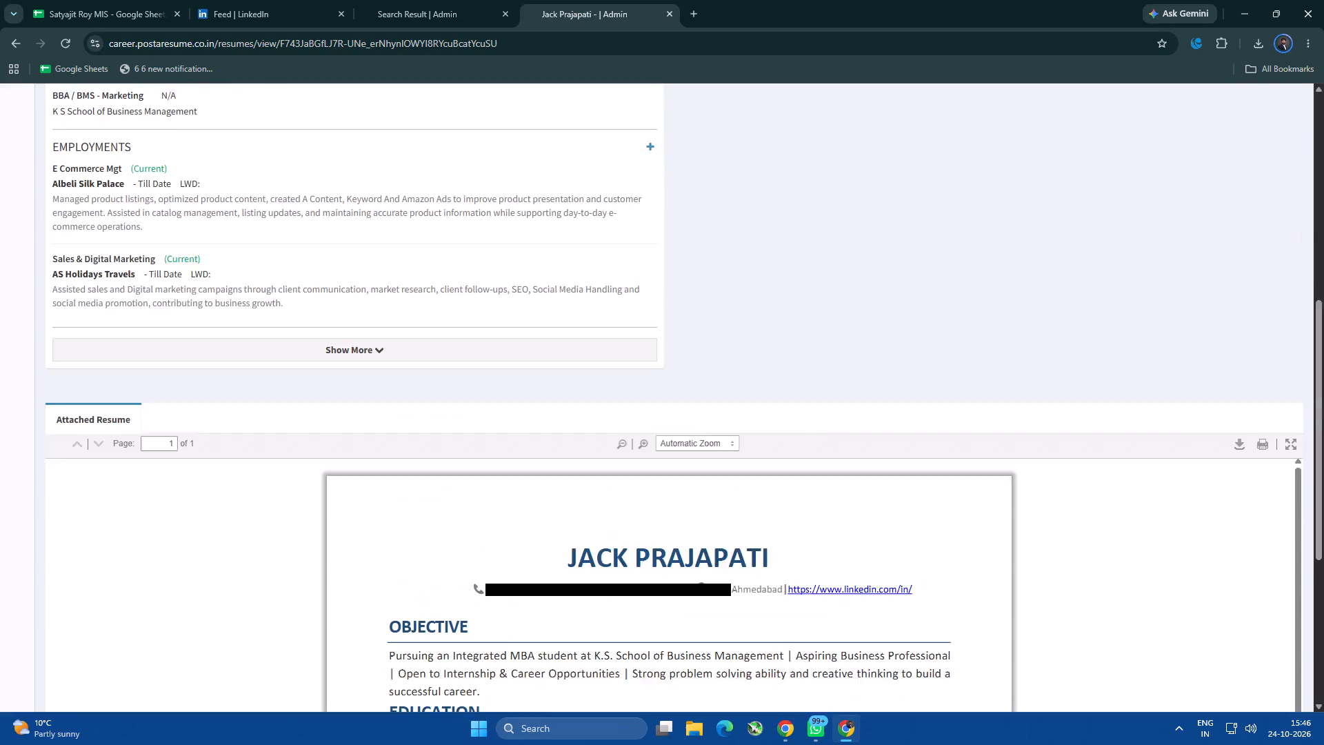
scroll(761, 249, "up", 14)
Assign this candidate to job opening 154621, Senior Executive E commerce Operations, and close the profile to return to the search results.
left_click(1016, 175)
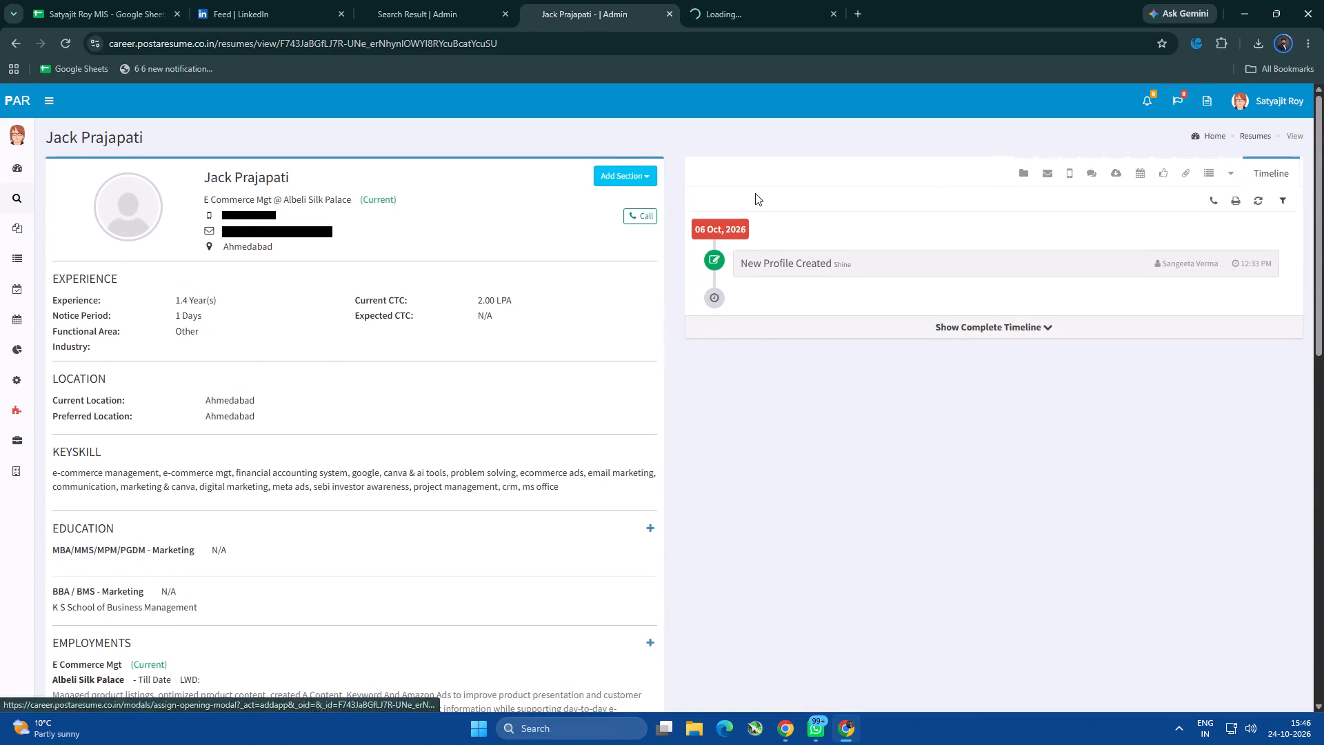
left_click(632, 181)
left_click(560, 267)
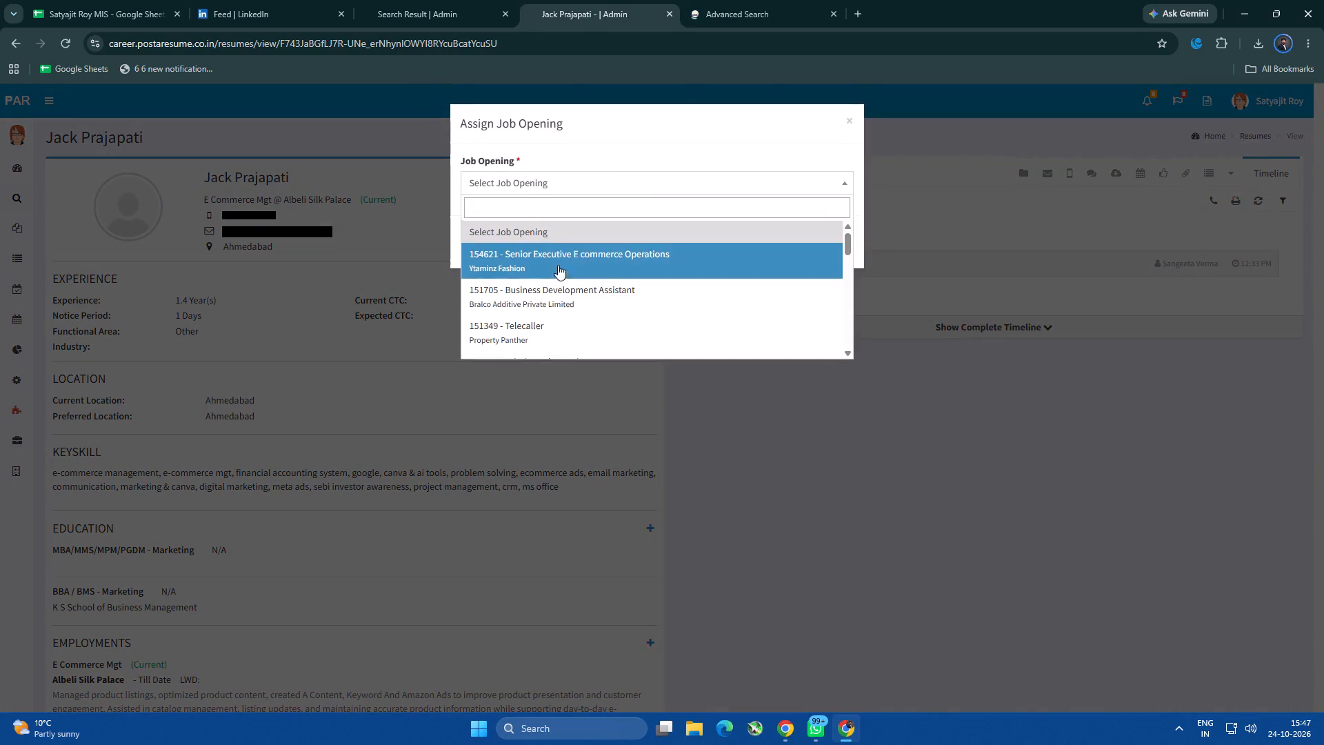
left_click(505, 244)
left_click(479, 0)
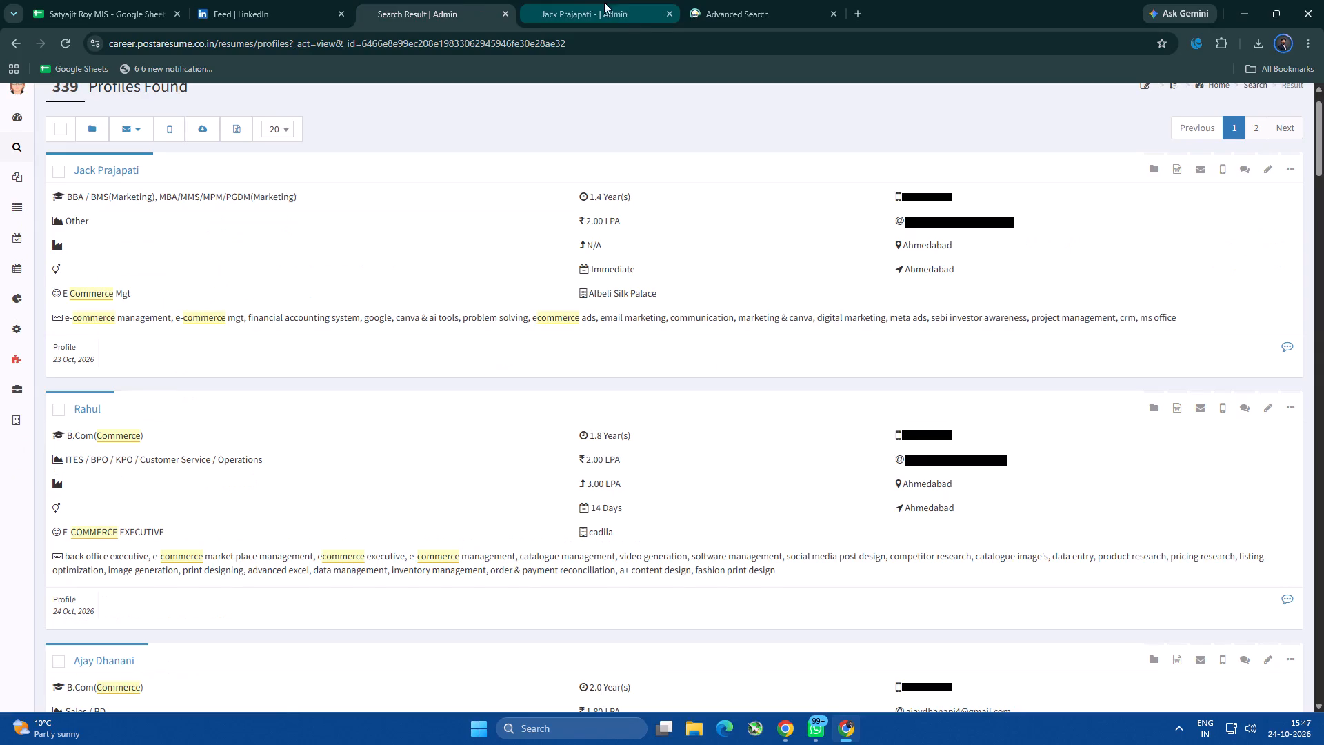
left_click(672, 14)
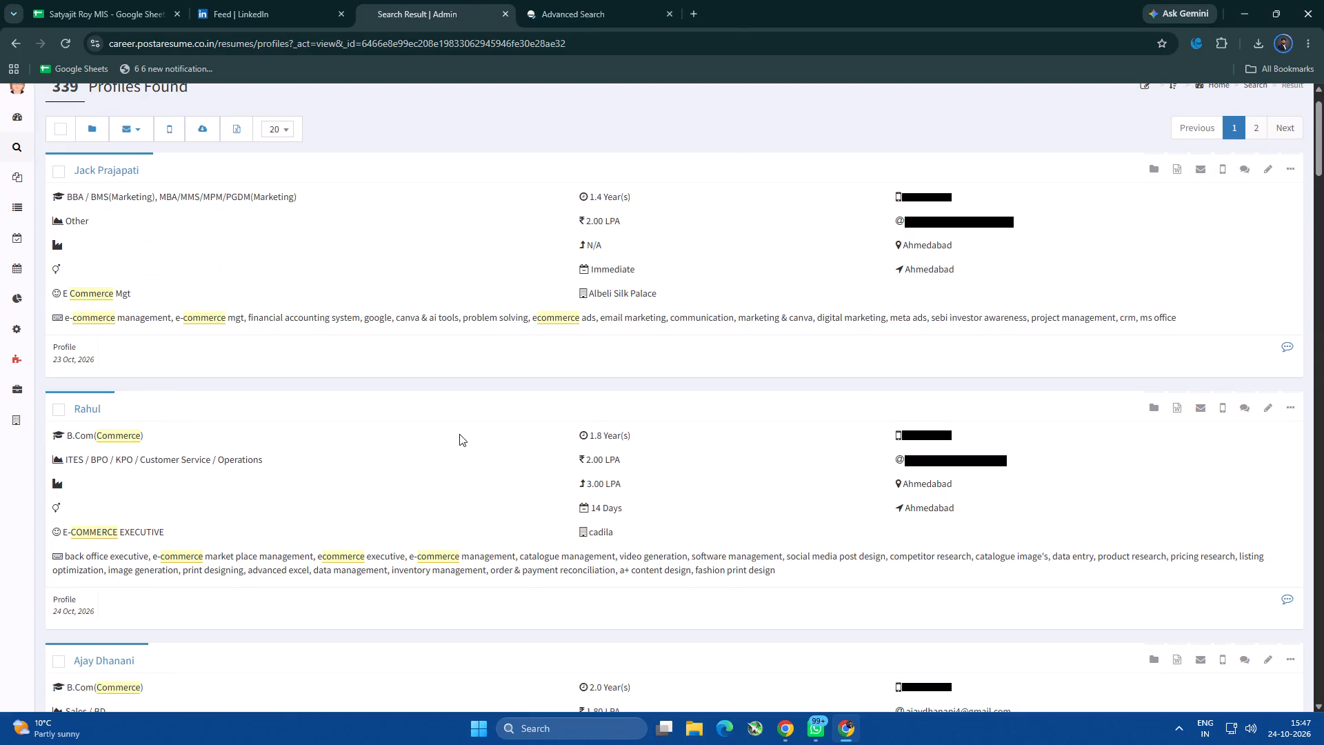
Open the profile of the second search result, the E-COMMERCE EXECUTIVE at cadila.
left_click(79, 406)
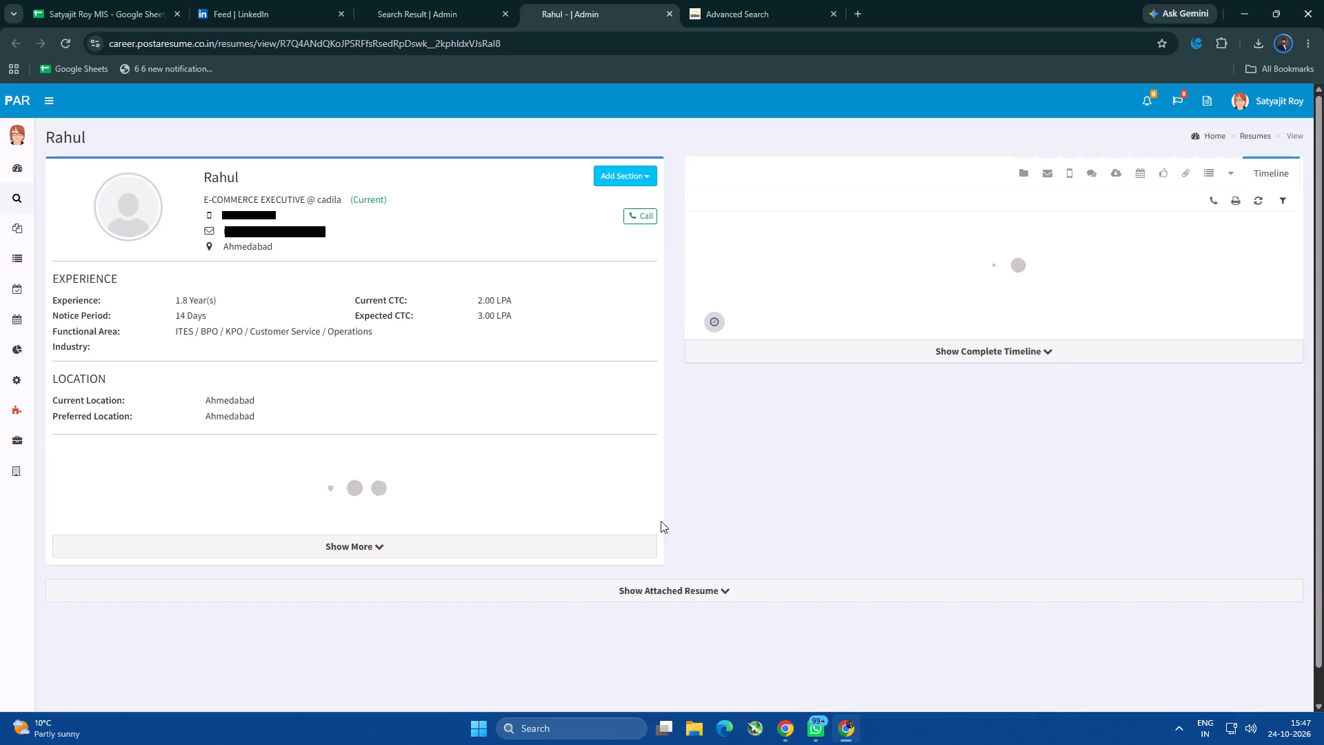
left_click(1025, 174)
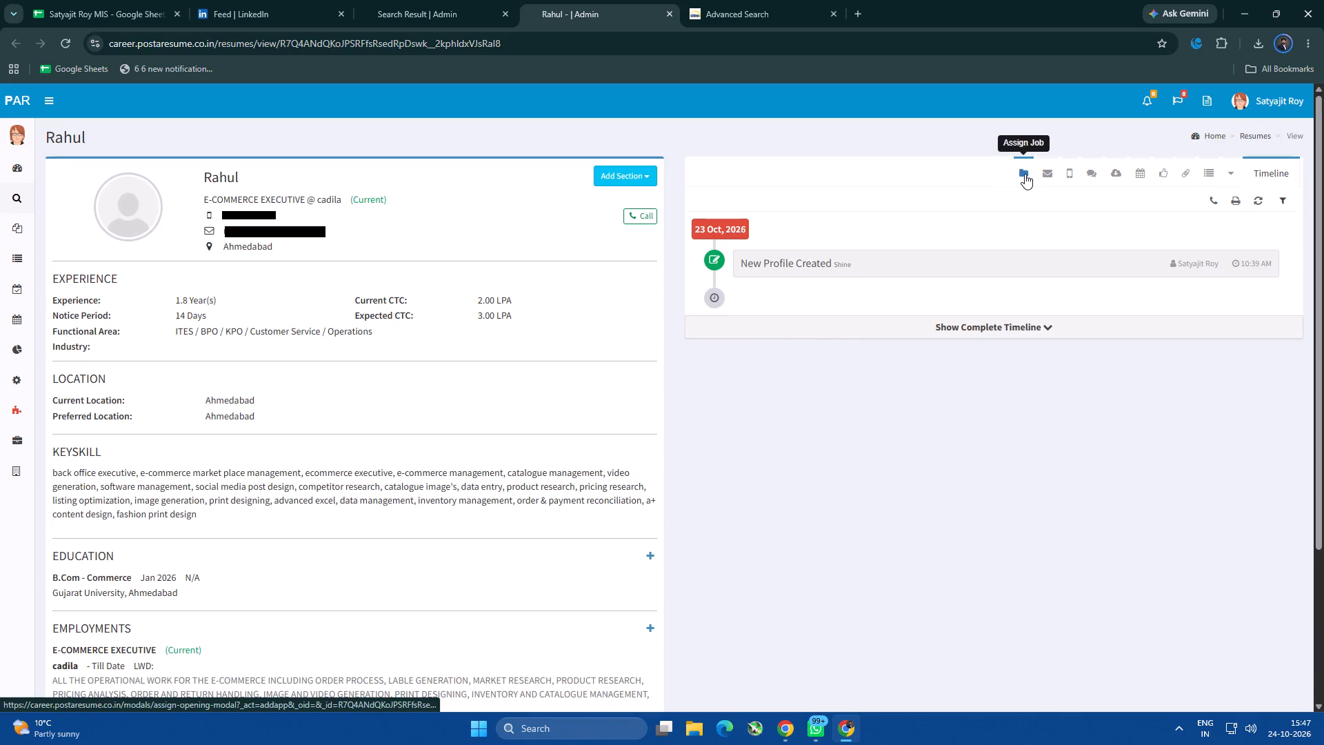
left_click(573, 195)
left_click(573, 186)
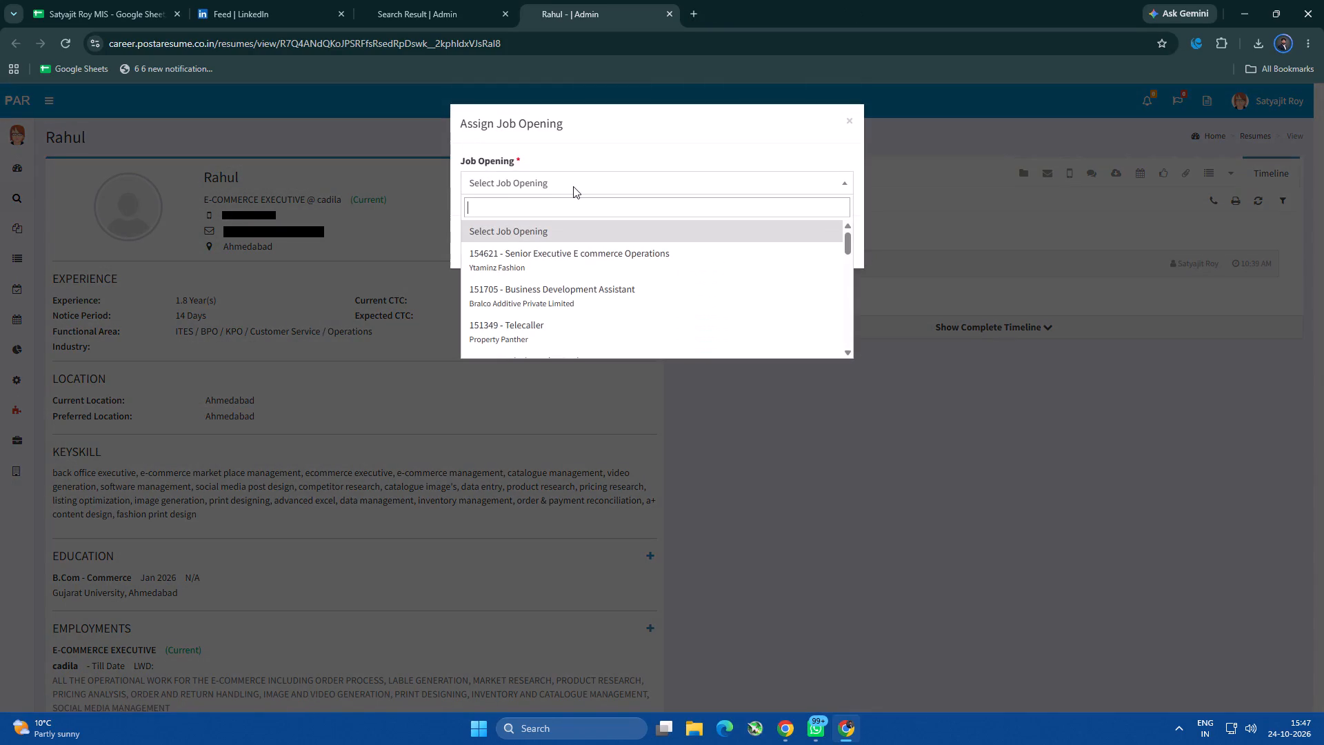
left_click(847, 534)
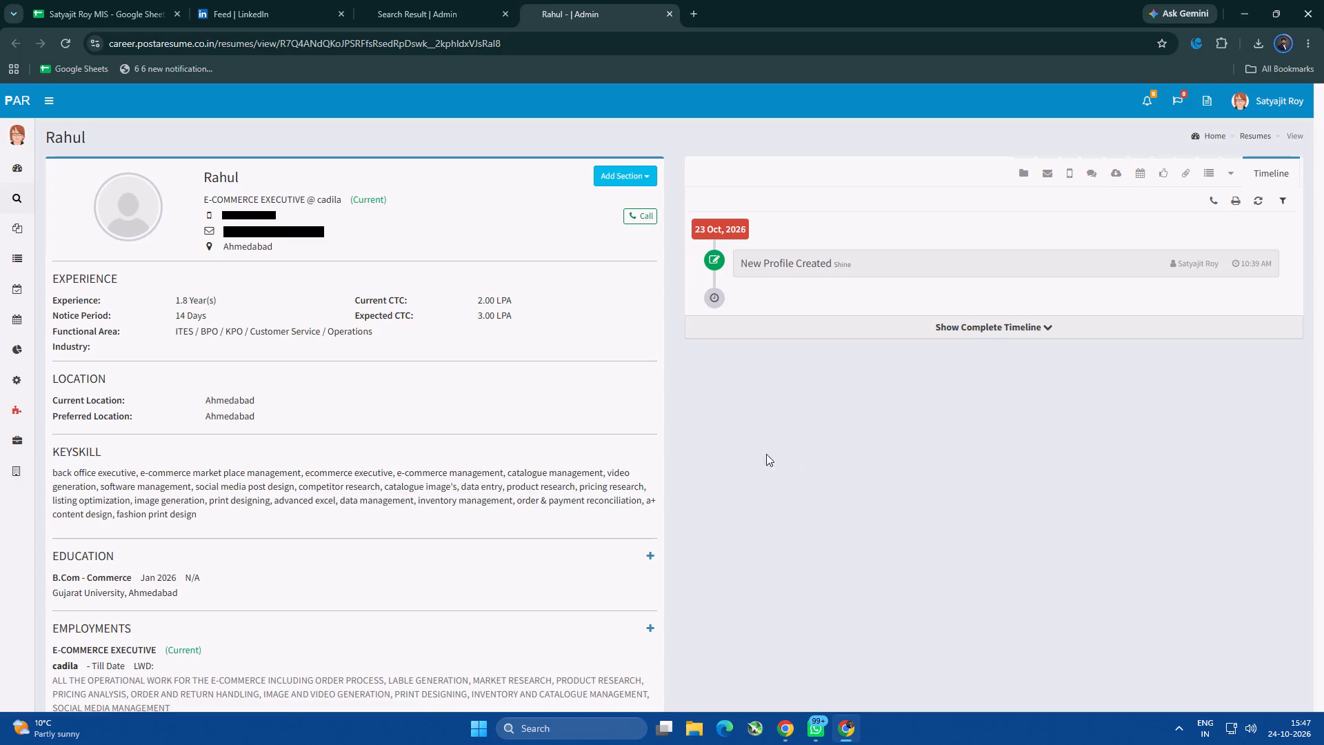
Look over this candidate's education and employment details, and close the profile to return to the search results.
scroll(668, 426, "down", 4)
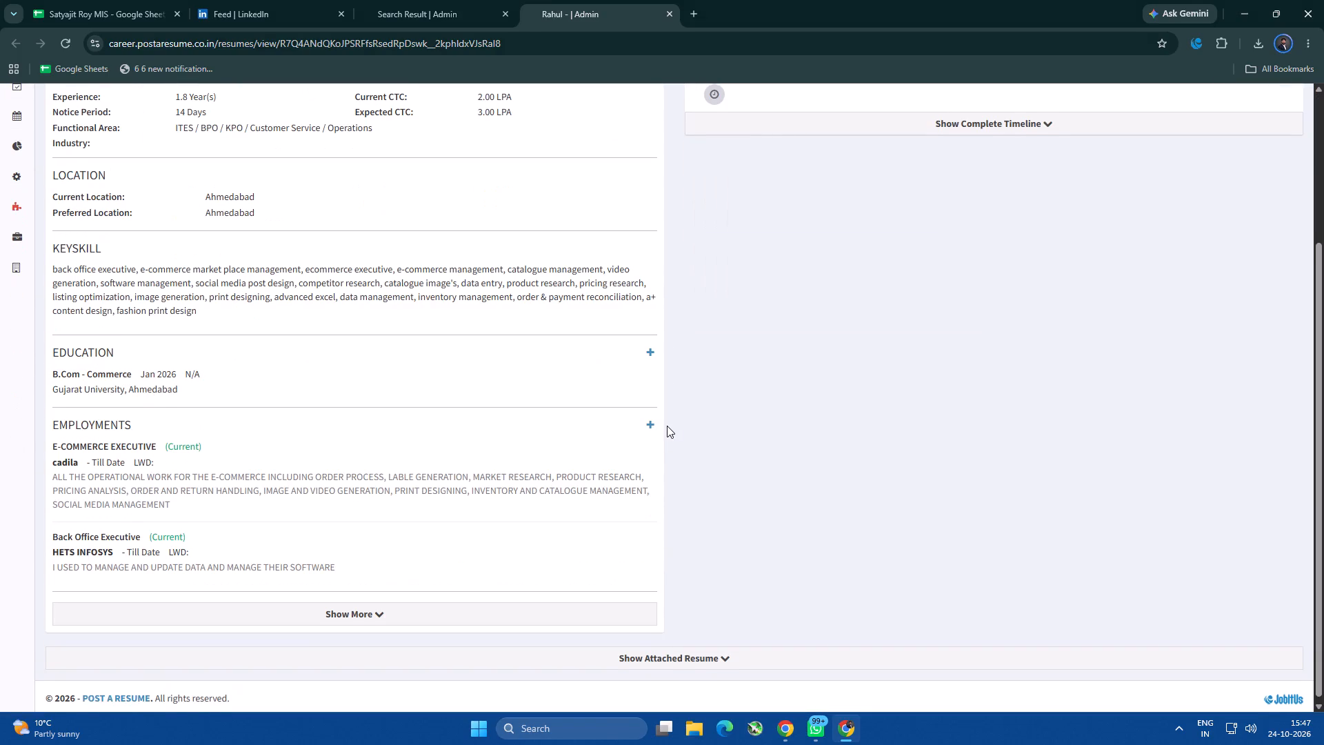
left_click(461, 0)
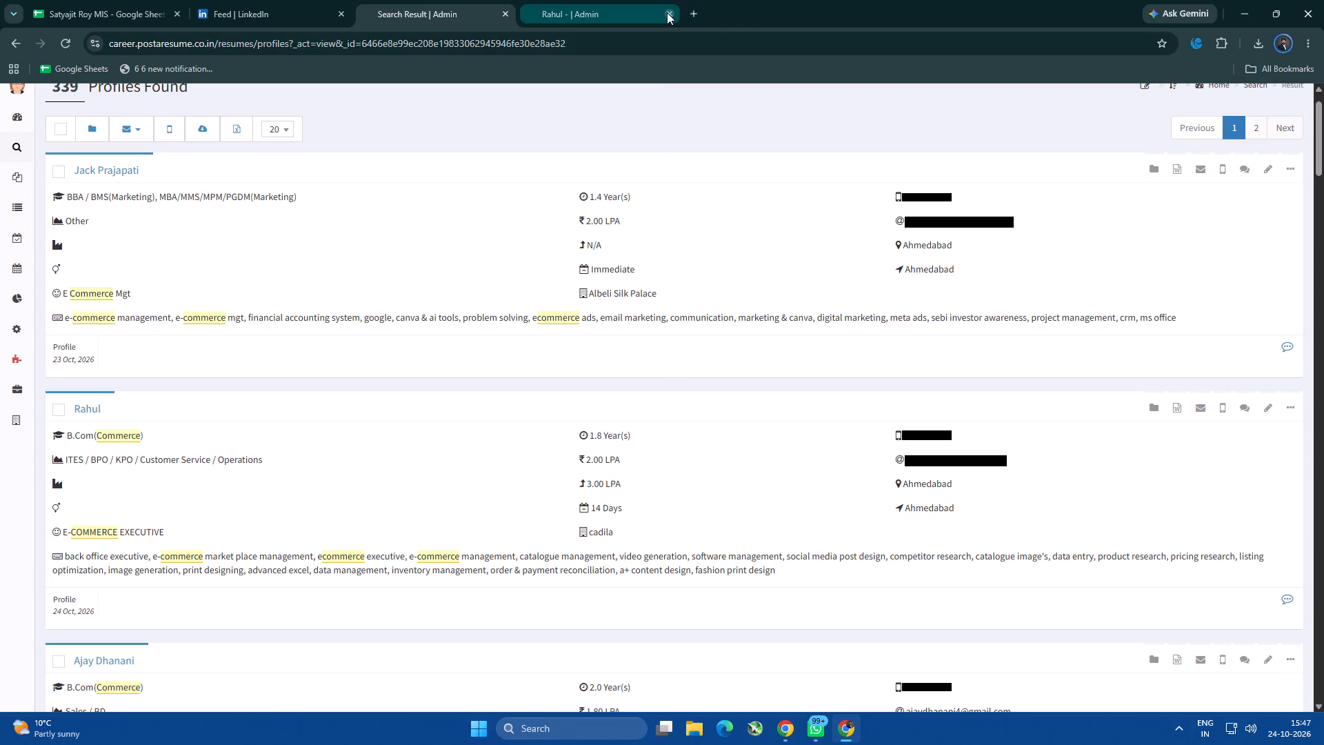
left_click(667, 12)
Open the third search result, the E-Commerce Sales Executive profile, and examine the education, skills and experience in the attached resume.
scroll(526, 295, "down", 3)
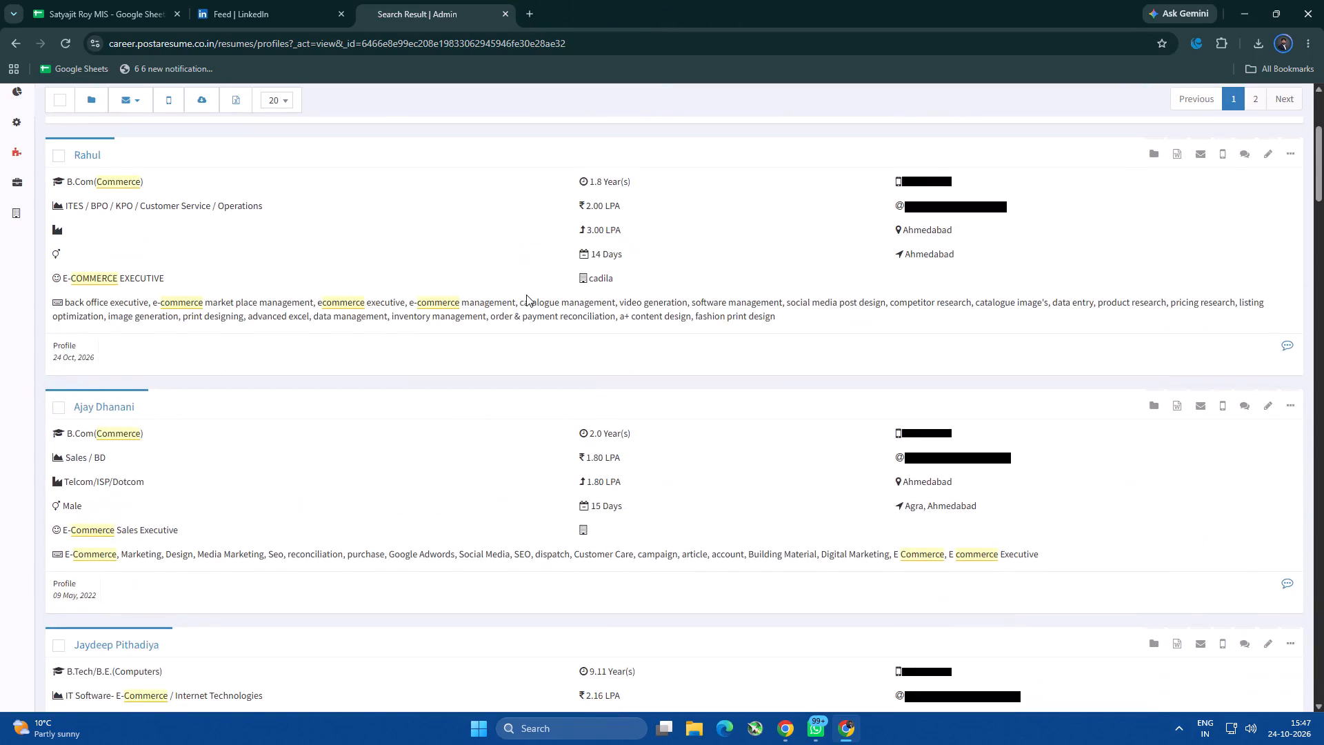
scroll(526, 295, "down", 3)
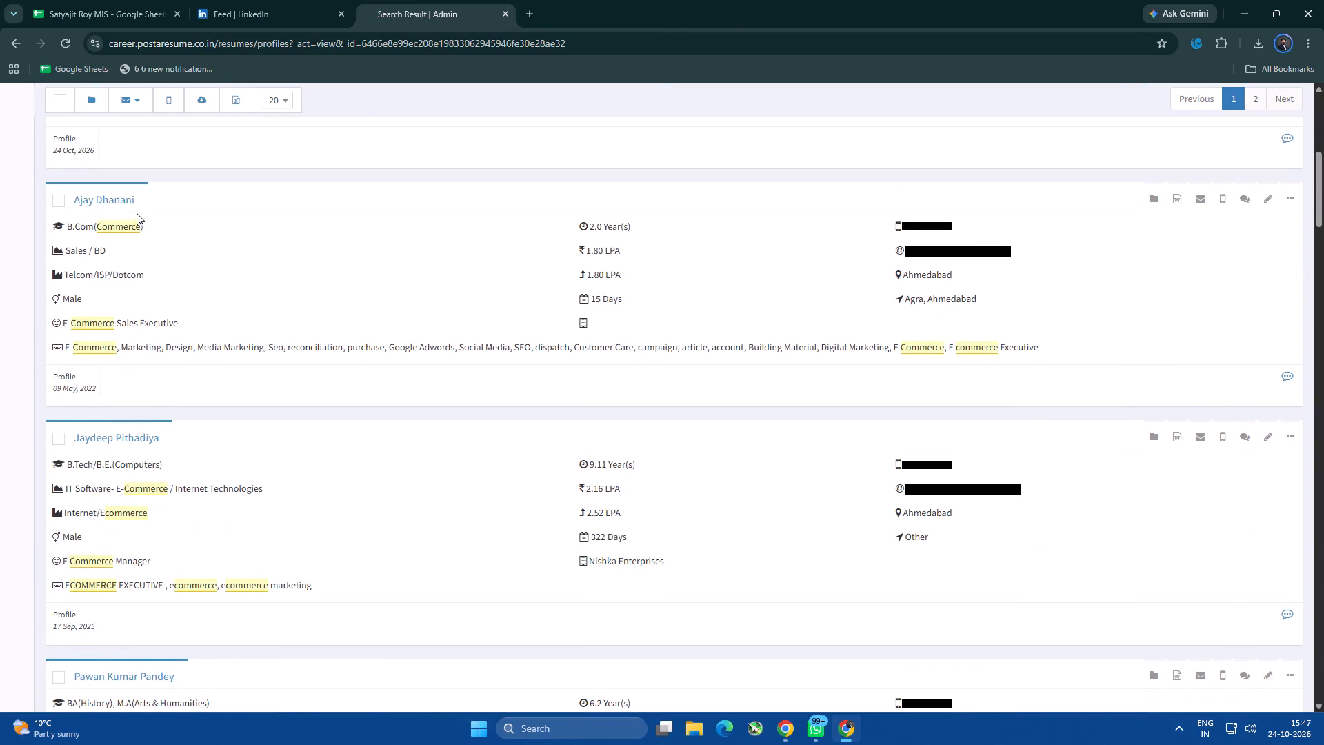
left_click(128, 197)
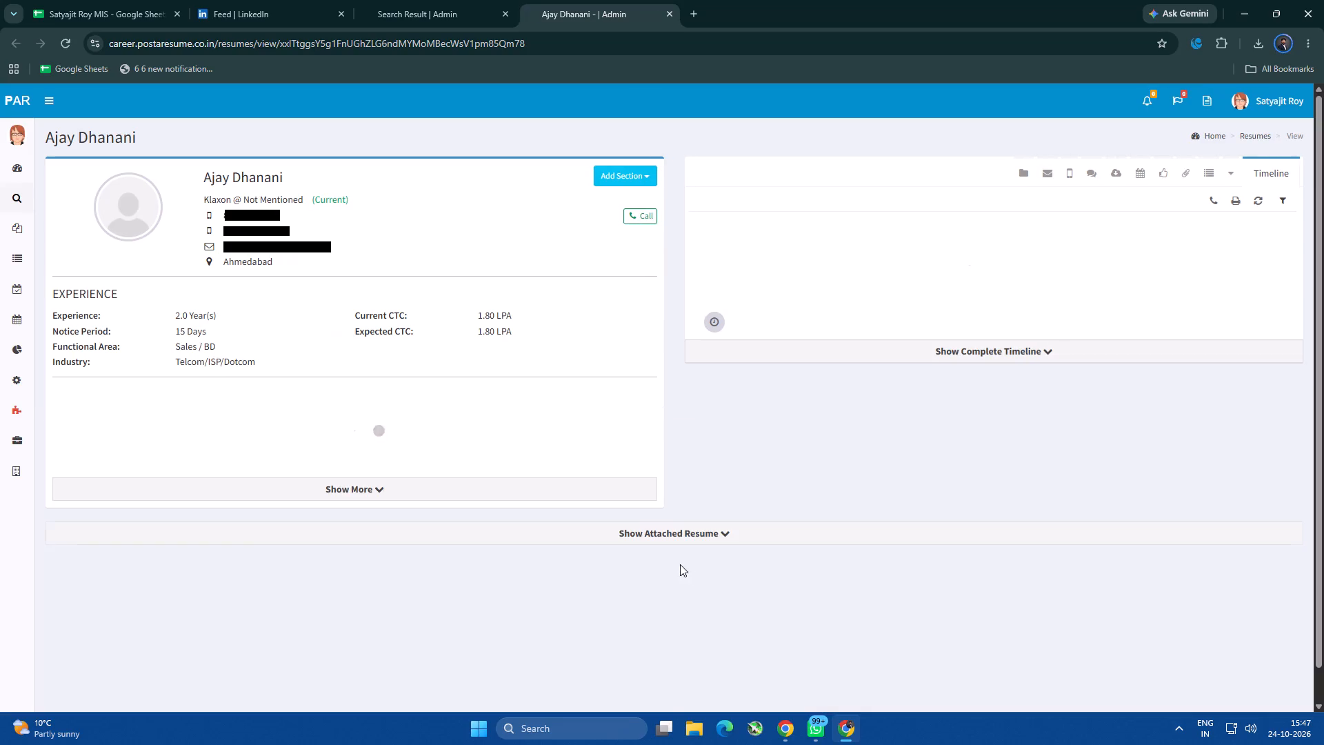
left_click(696, 685)
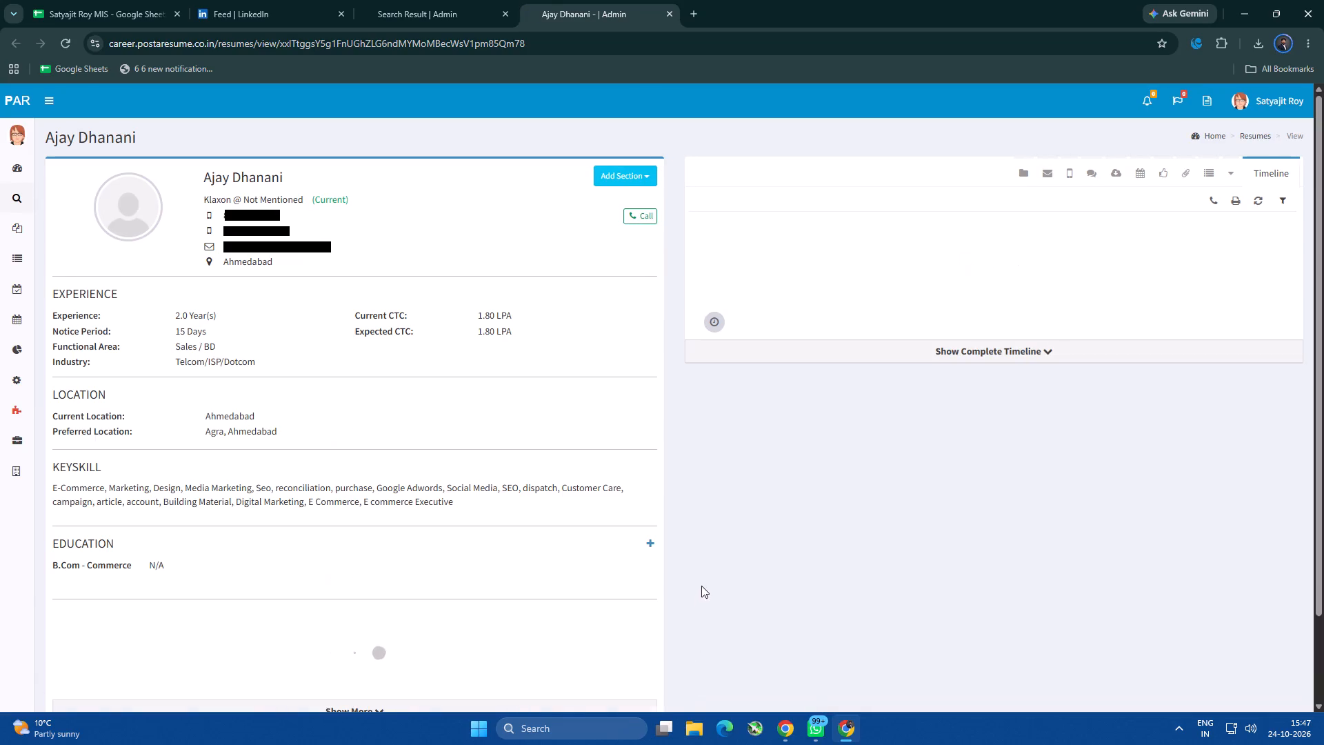
scroll(701, 586, "down", 4)
left_click(701, 646)
scroll(708, 568, "down", 9)
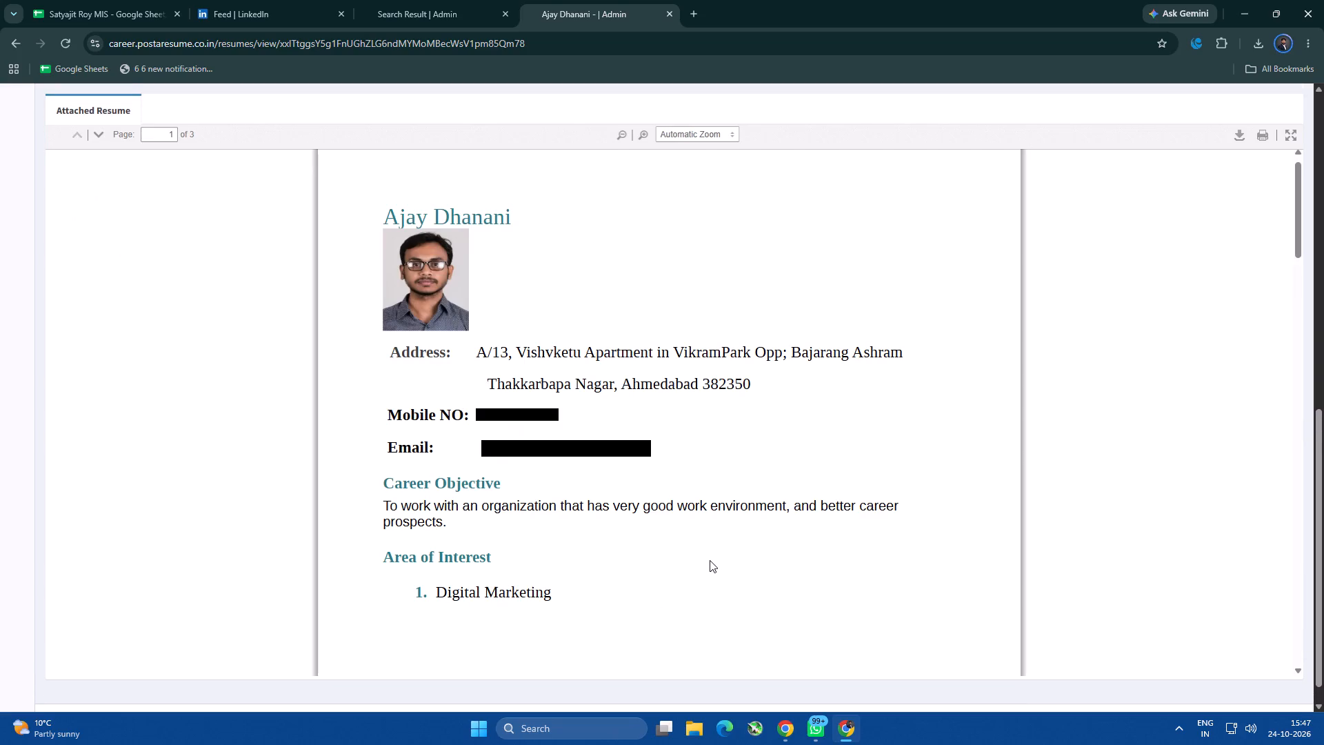
scroll(710, 560, "down", 10)
scroll(710, 559, "up", 2)
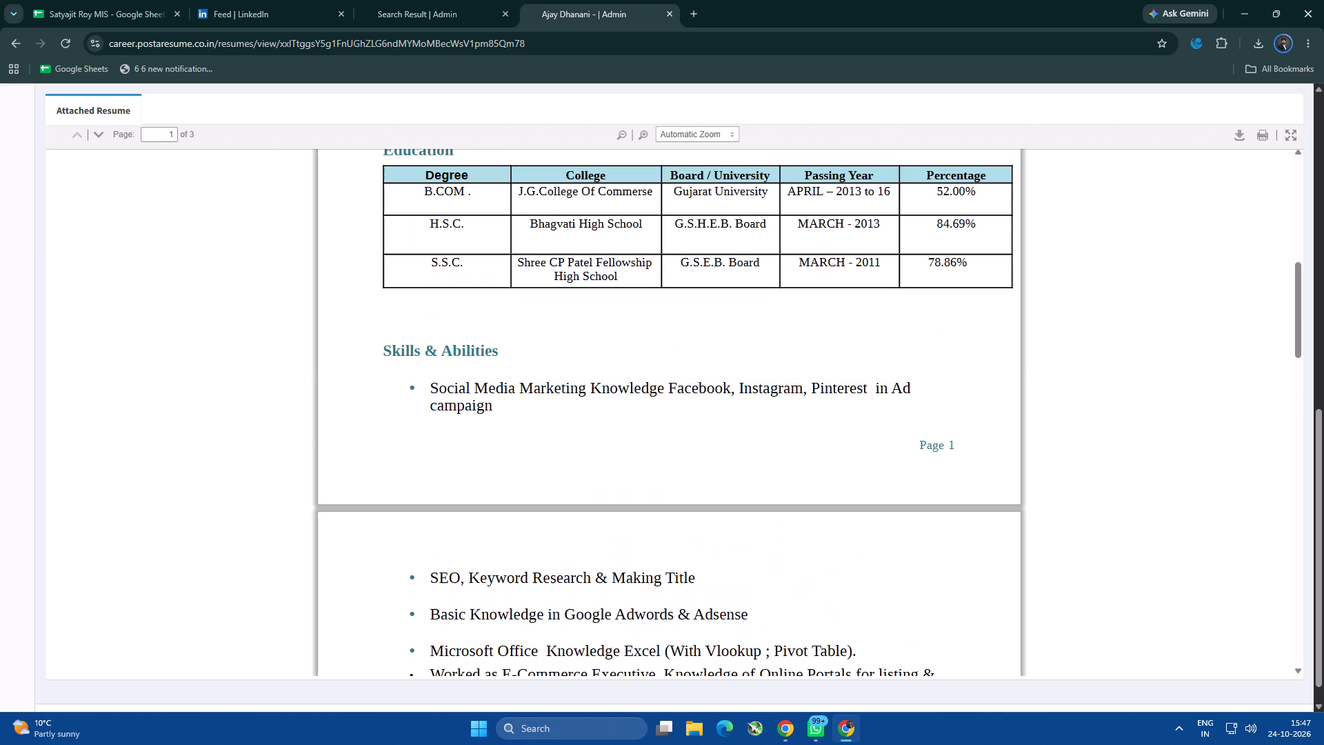
scroll(710, 559, "down", 8)
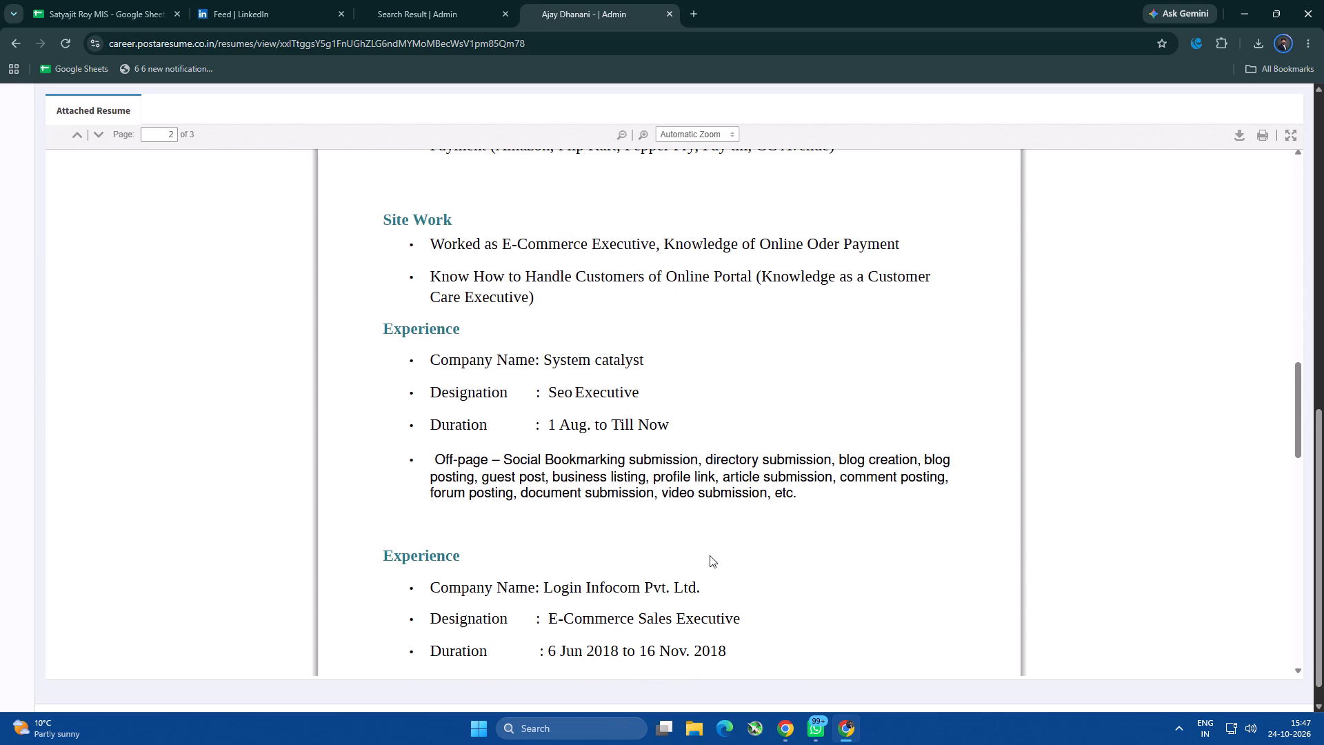
scroll(705, 553, "up", 4)
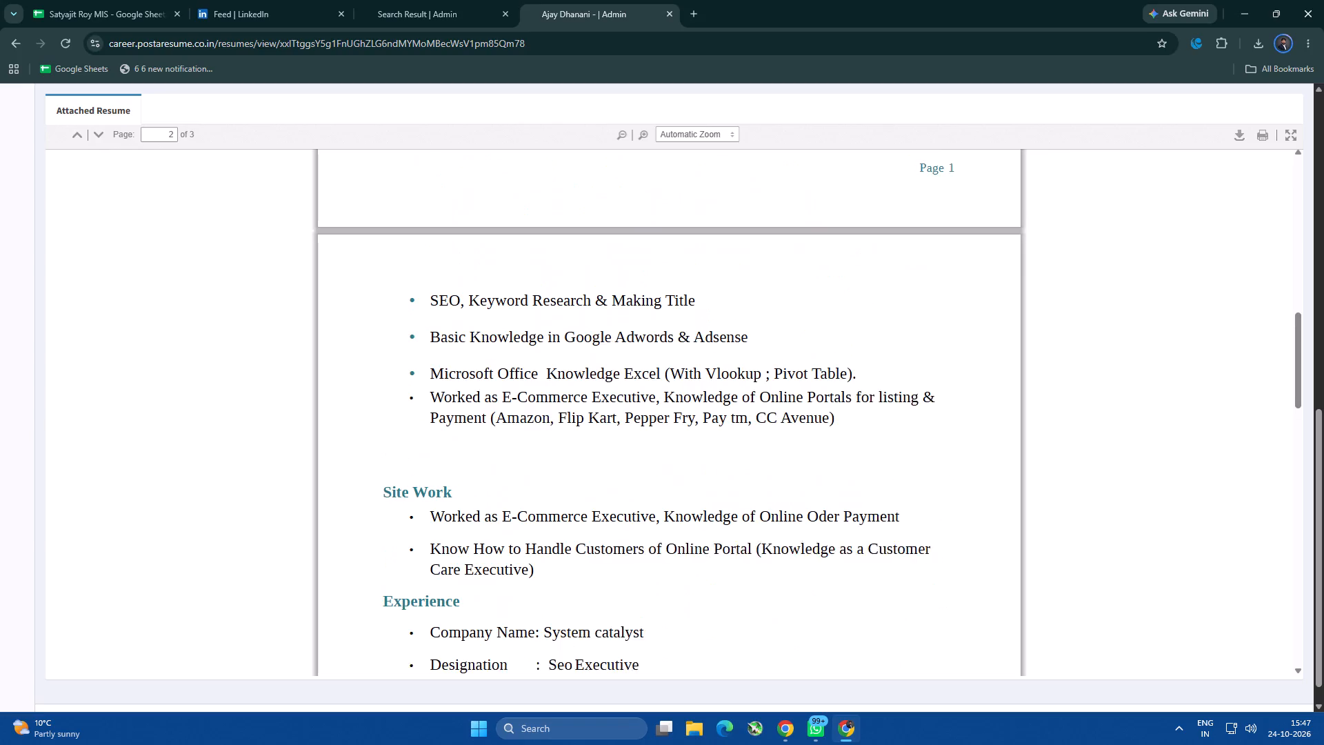
scroll(705, 553, "up", 8)
scroll(691, 528, "down", 2)
scroll(691, 528, "up", 6)
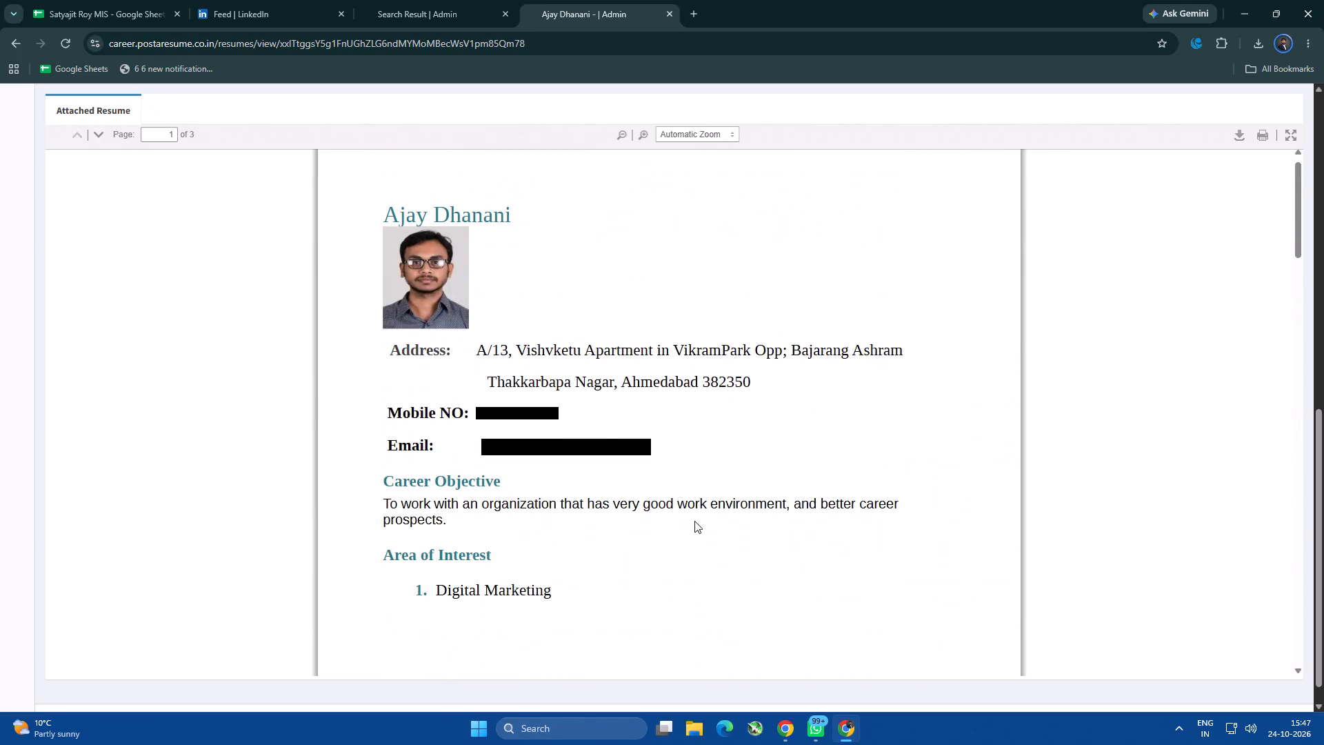
scroll(666, 501, "down", 4)
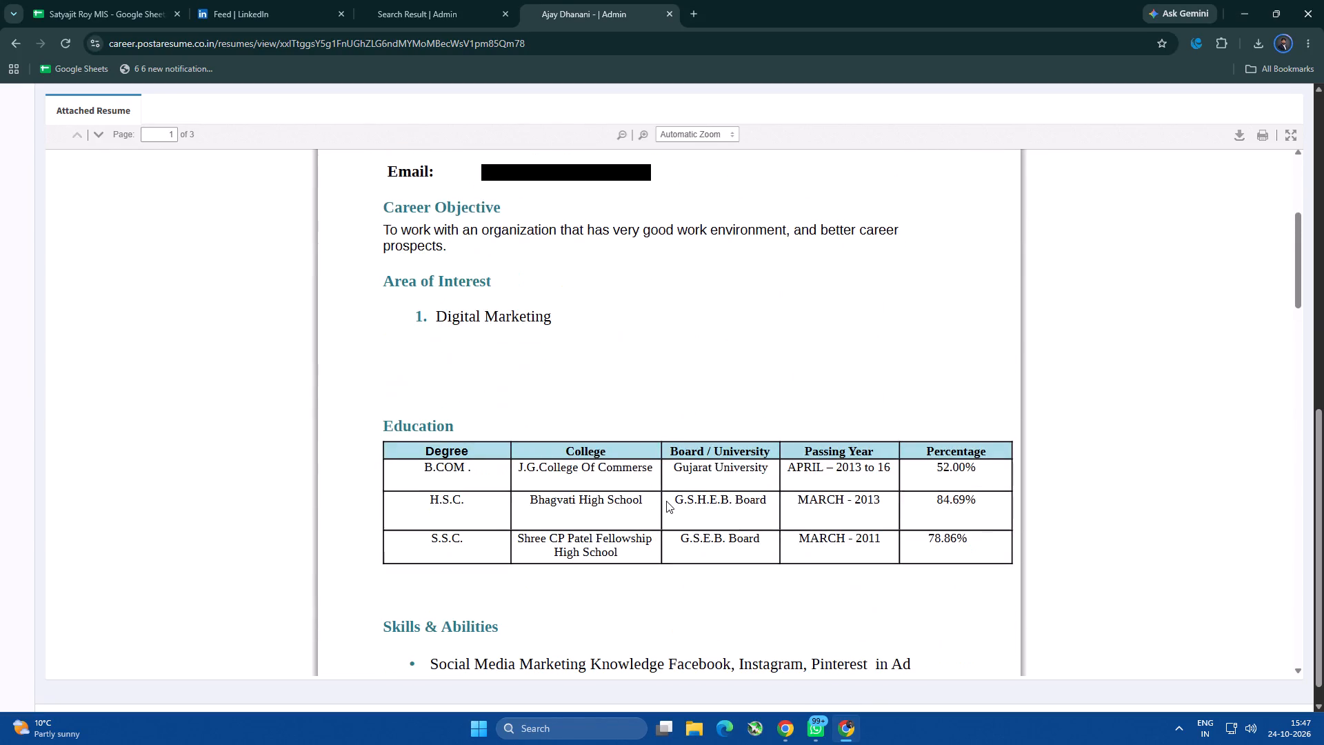
Assign this candidate to job opening 154621, Senior Executive E commerce Operations, and close the profile to return to the search results.
scroll(585, 439, "up", 4)
scroll(237, 248, "up", 5)
scroll(302, 201, "up", 8)
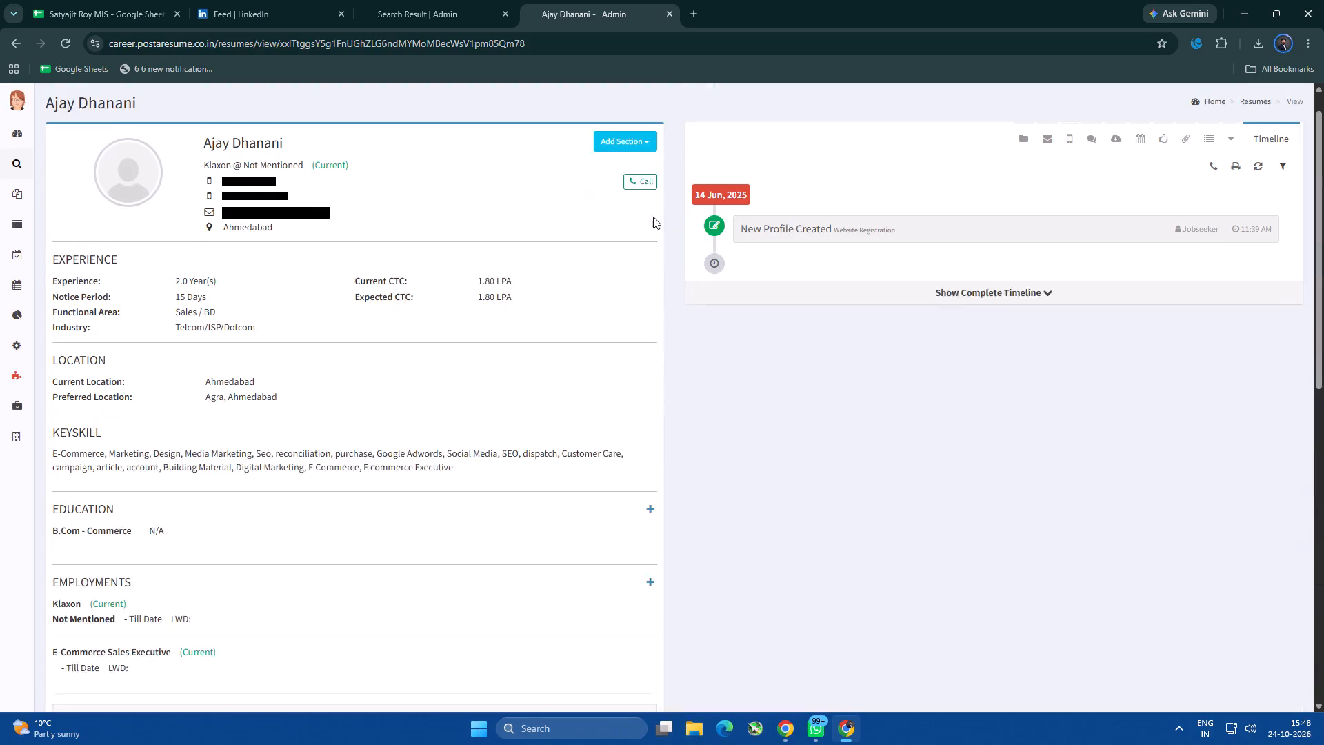
scroll(653, 217, "up", 3)
scroll(792, 224, "down", 1)
left_click(1019, 100)
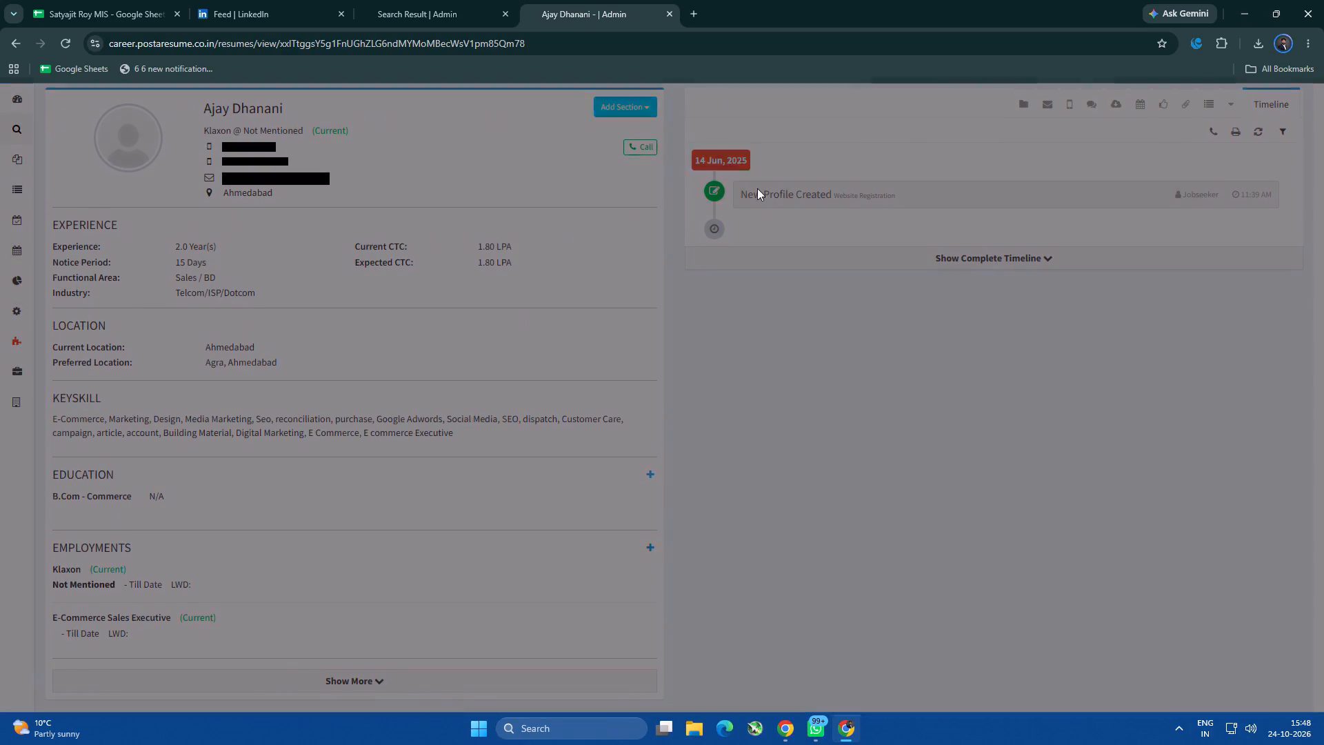
left_click(617, 183)
left_click(547, 265)
left_click(508, 237)
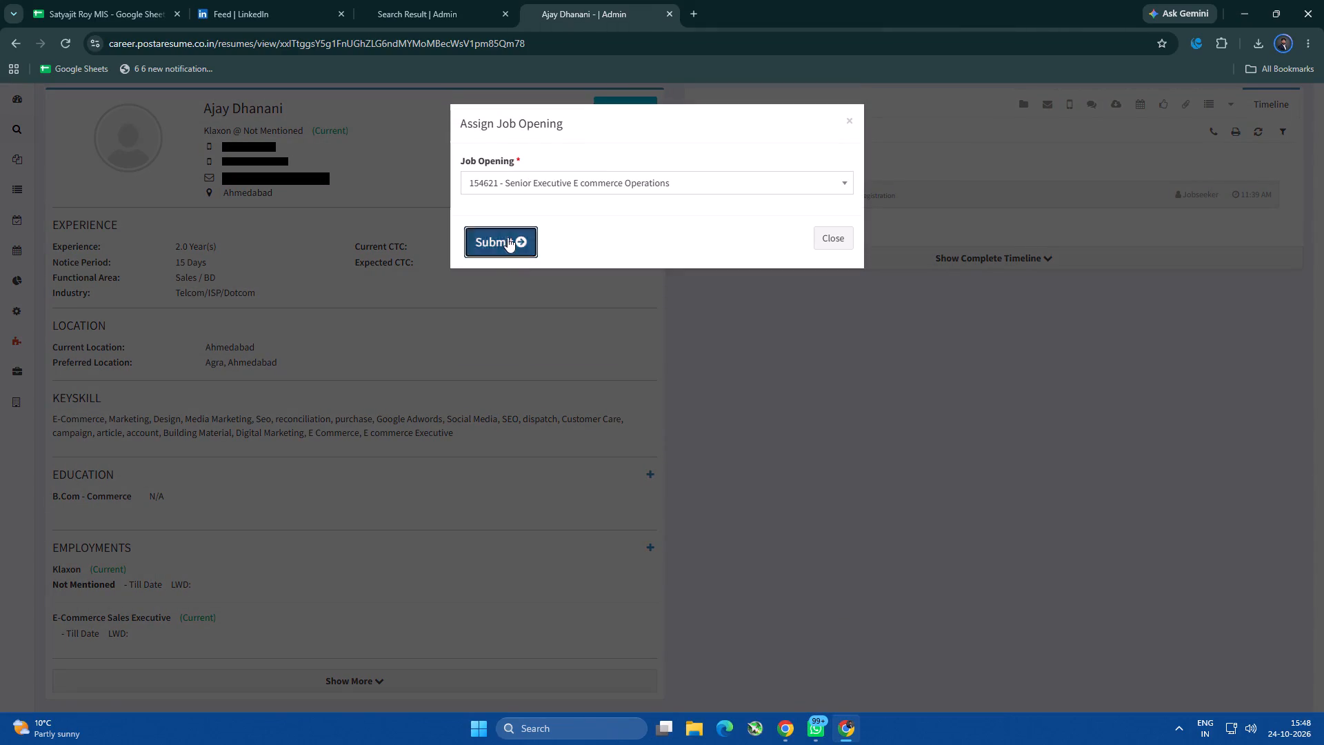
left_click(408, 3)
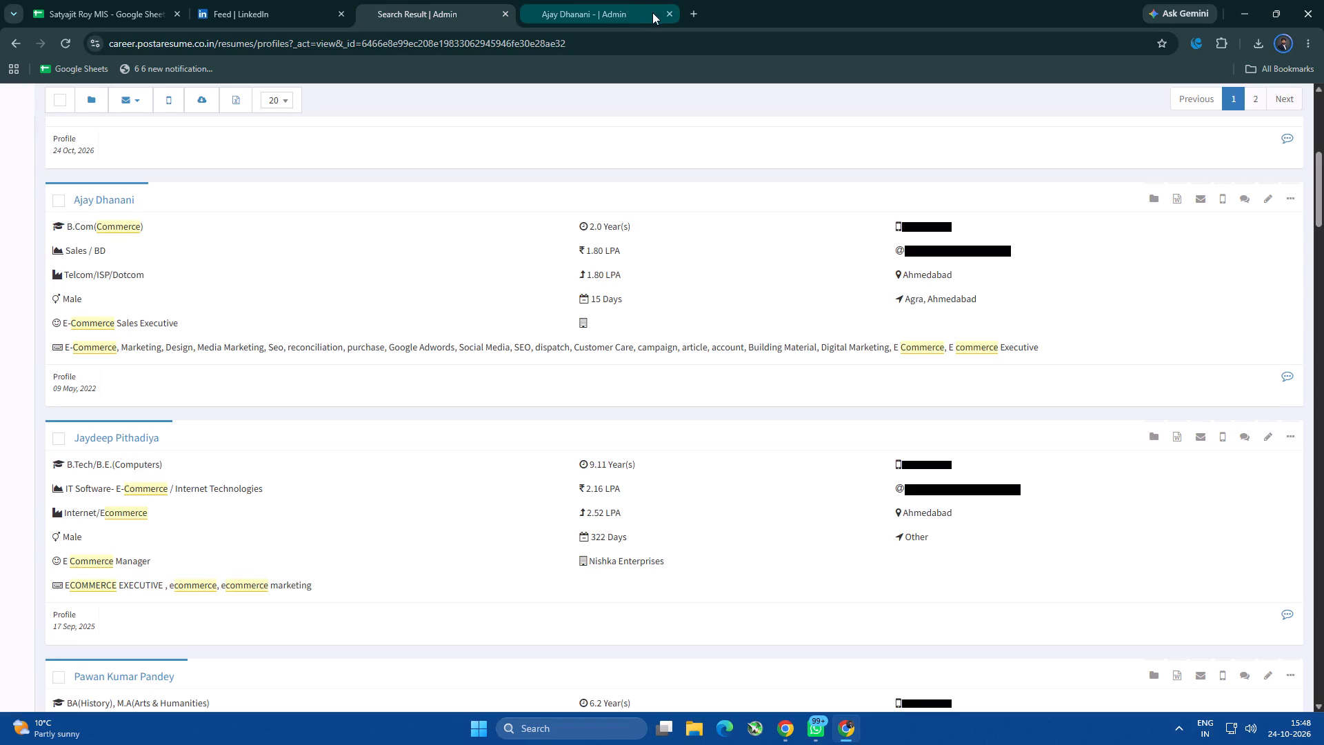
left_click(665, 10)
Open the fourth search result, the E Commerce Manager at Nishka Enterprises, and examine the education and experience in the attached resume.
scroll(518, 266, "down", 3)
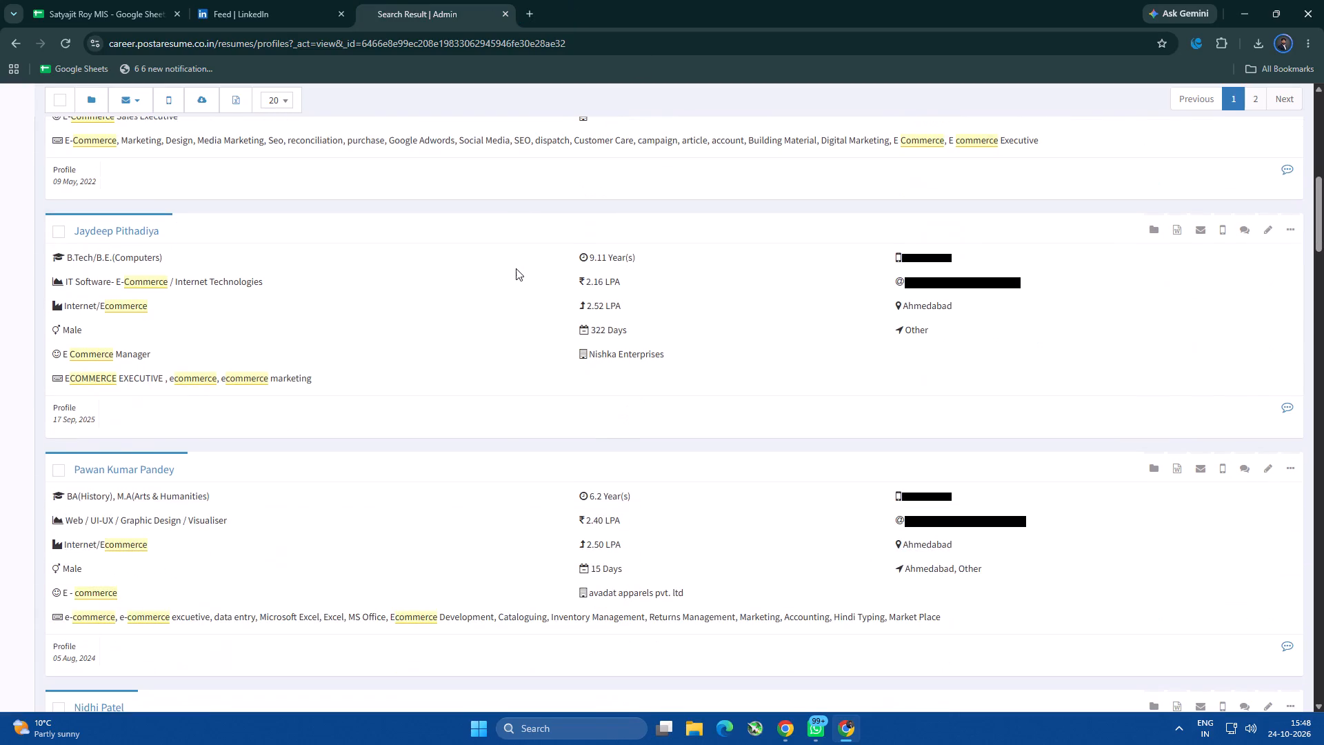
left_click(98, 226)
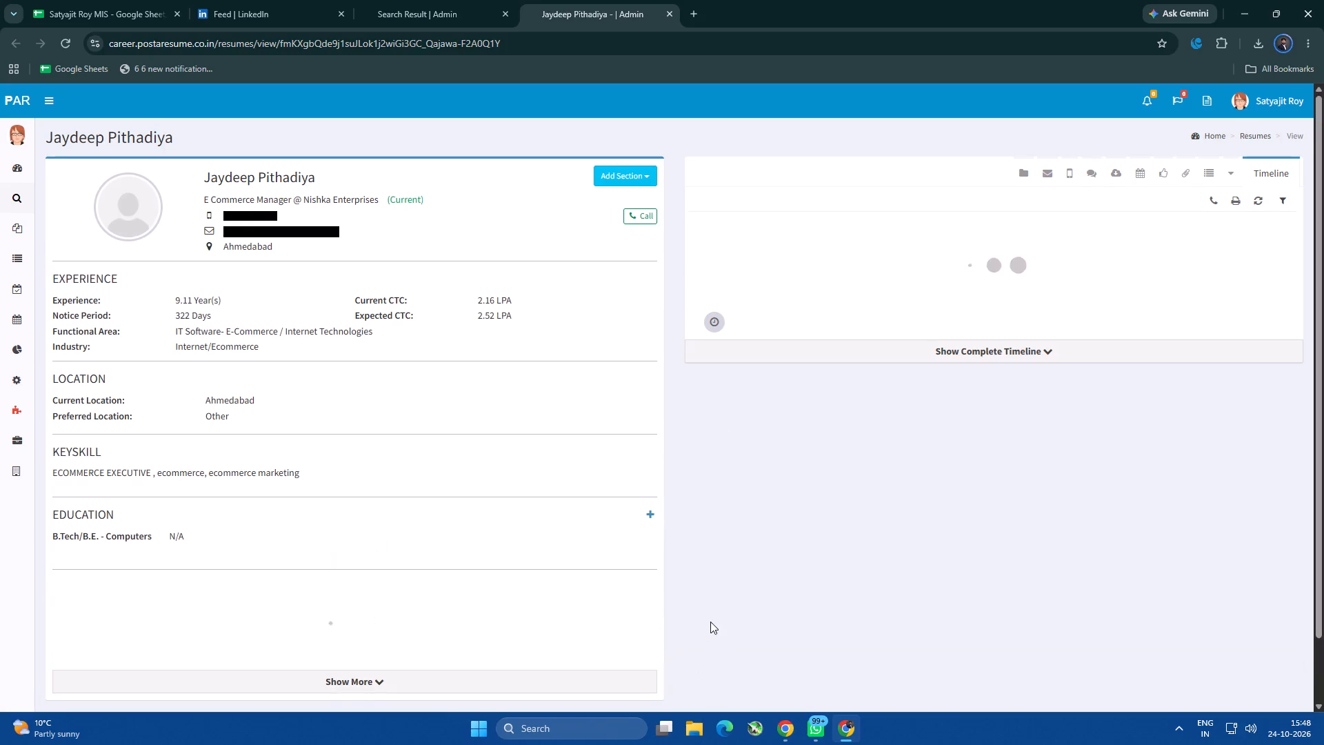
scroll(712, 615, "down", 5)
left_click(668, 653)
scroll(665, 621, "down", 5)
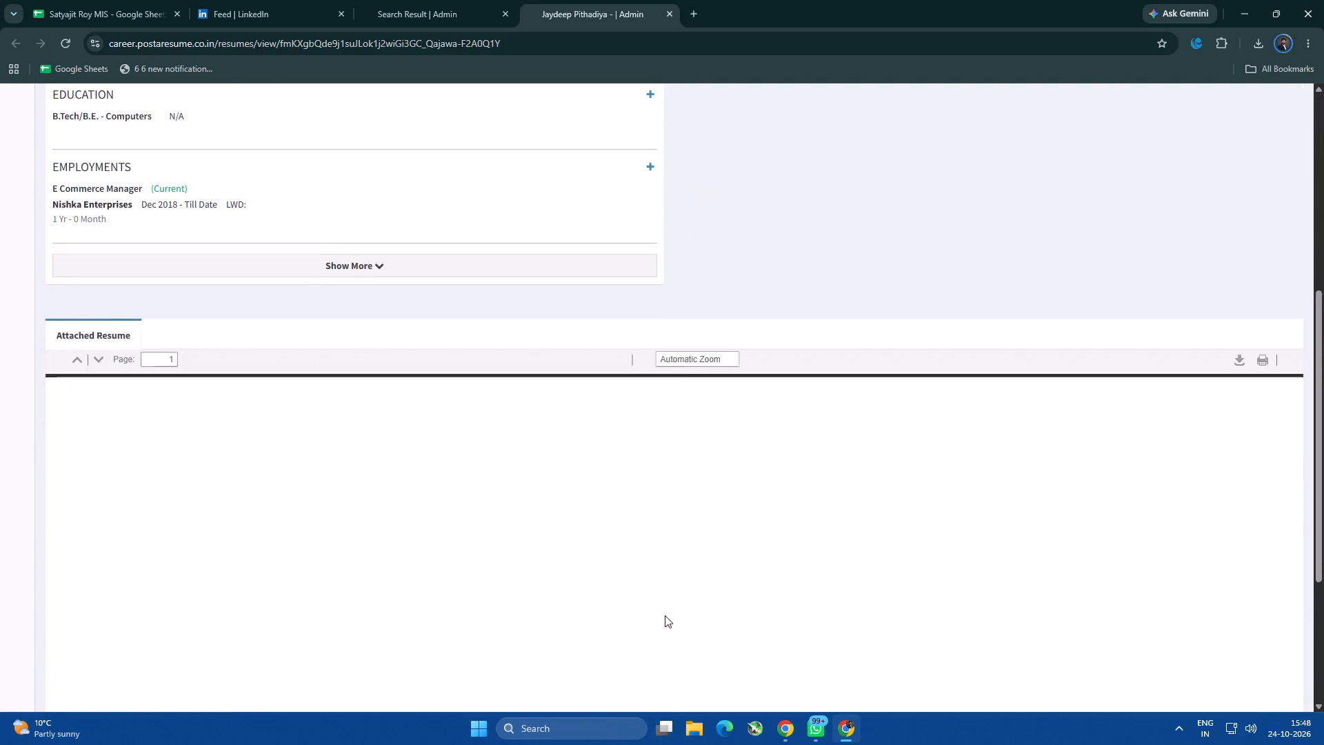
scroll(665, 615, "down", 1)
scroll(729, 258, "down", 5)
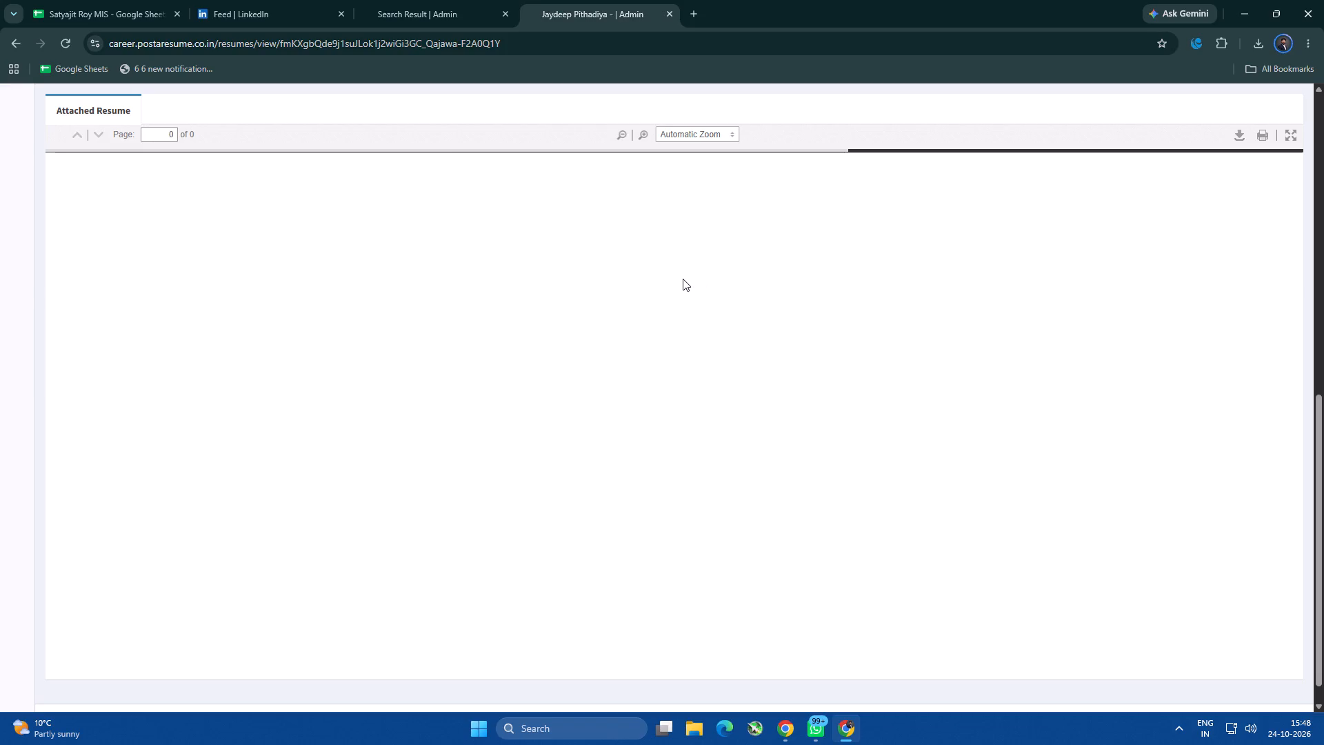
scroll(677, 278, "down", 2)
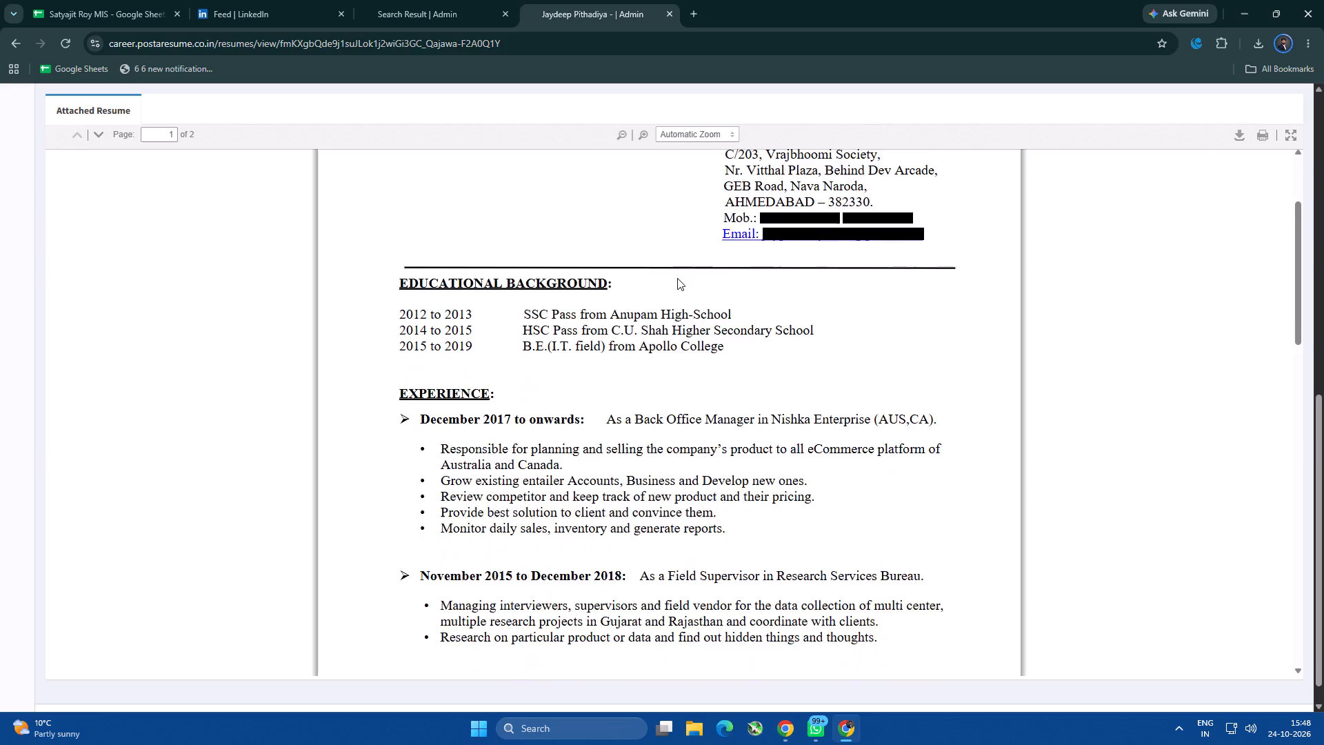
scroll(677, 278, "up", 1)
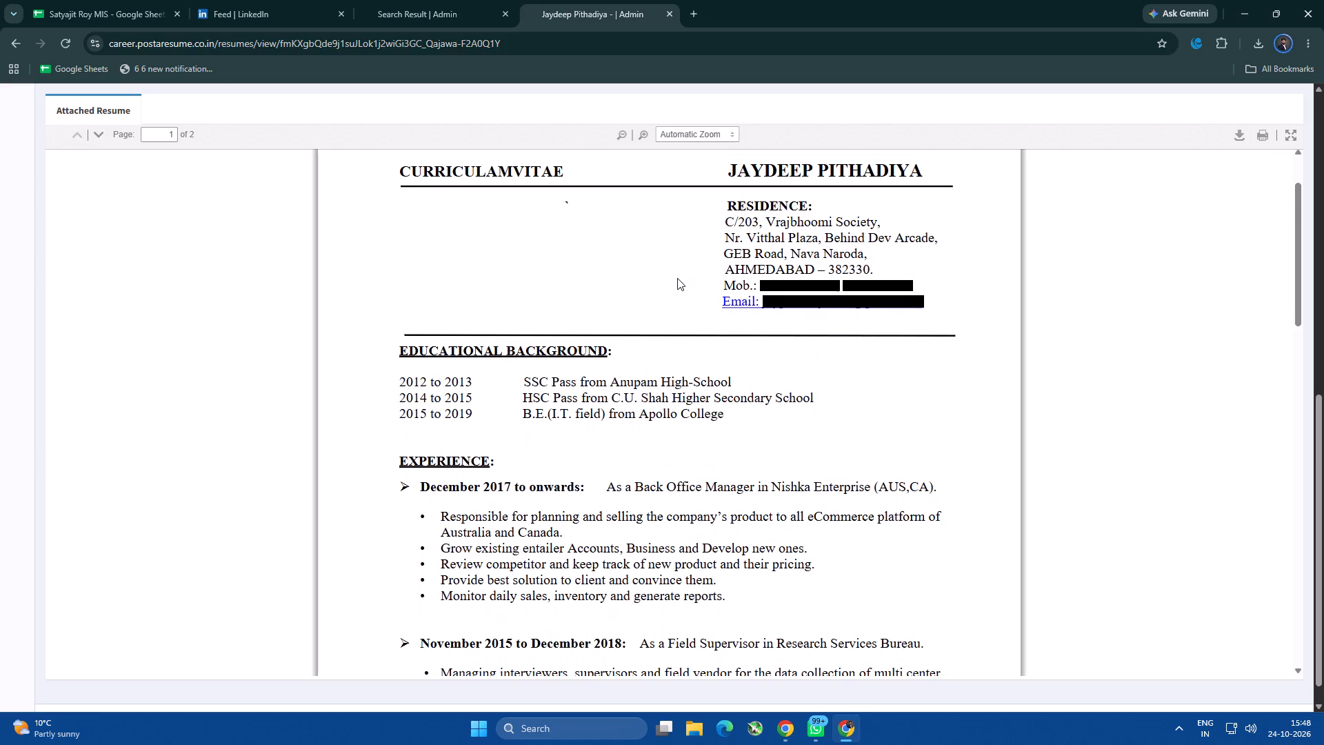
scroll(677, 278, "down", 2)
scroll(677, 278, "up", 5)
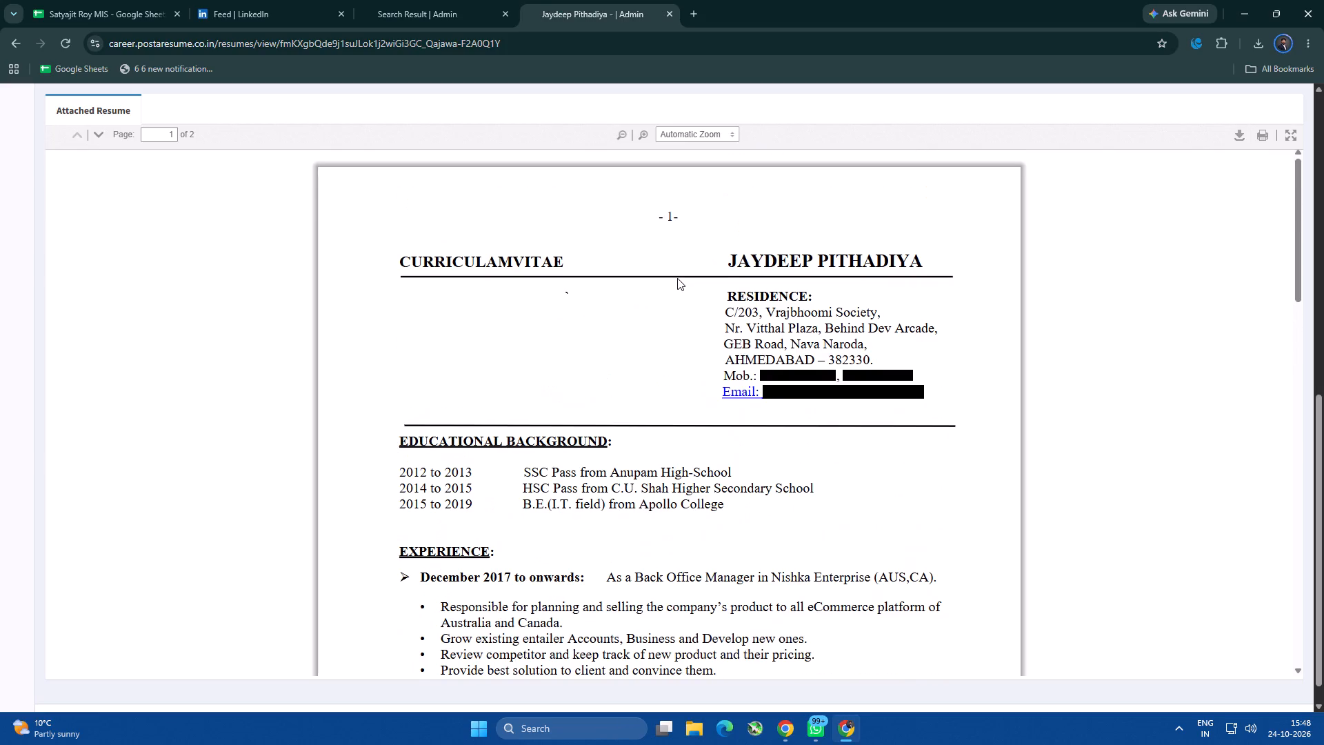
Assign the Nishka Enterprises candidate to job opening 154621, Senior Executive E commerce Operations, and close the profile to return to the search results.
scroll(677, 278, "up", 15)
left_click(1029, 177)
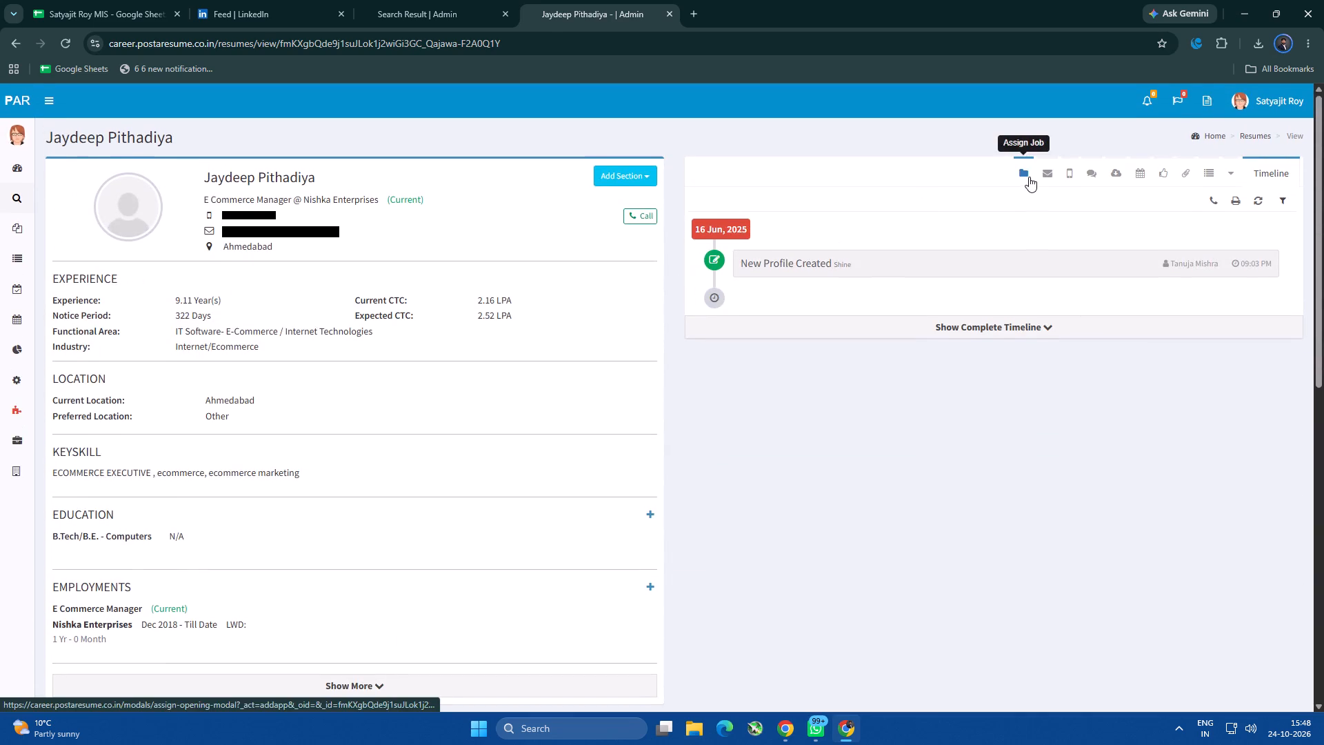
left_click(510, 190)
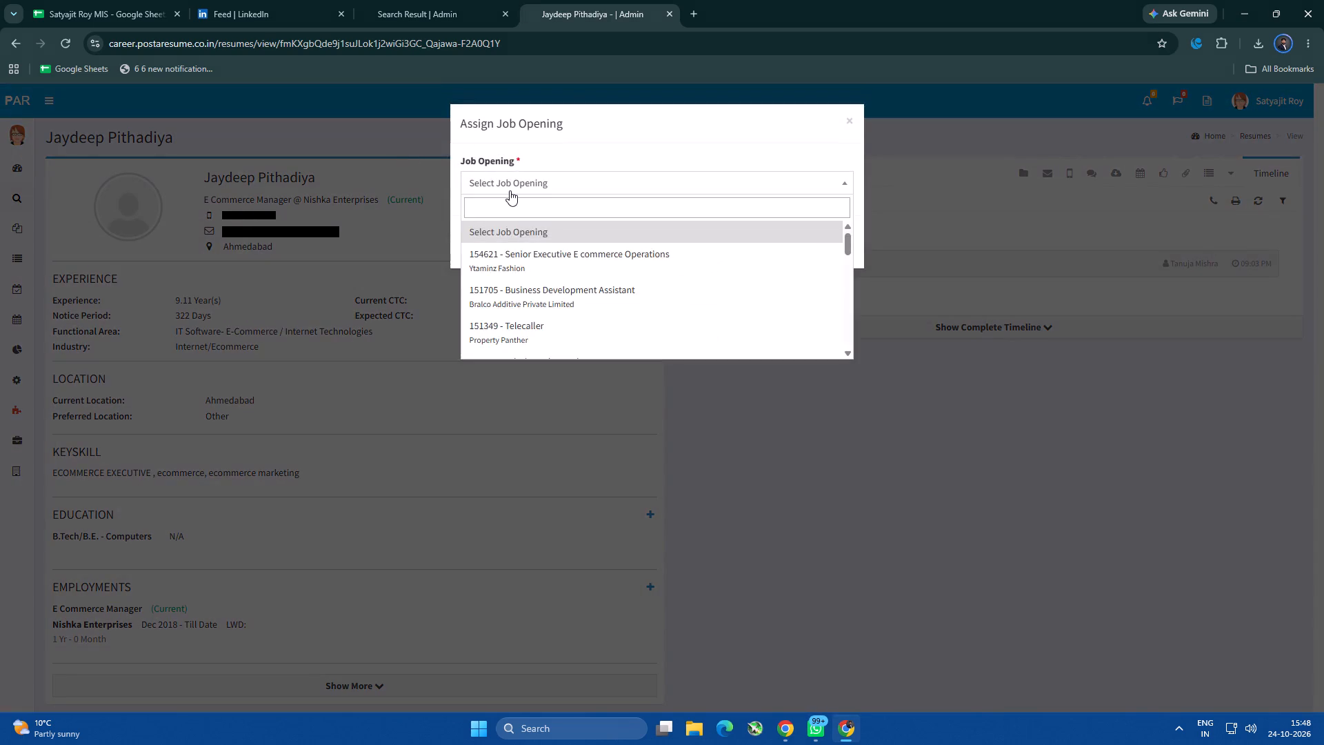
left_click(576, 249)
left_click(503, 246)
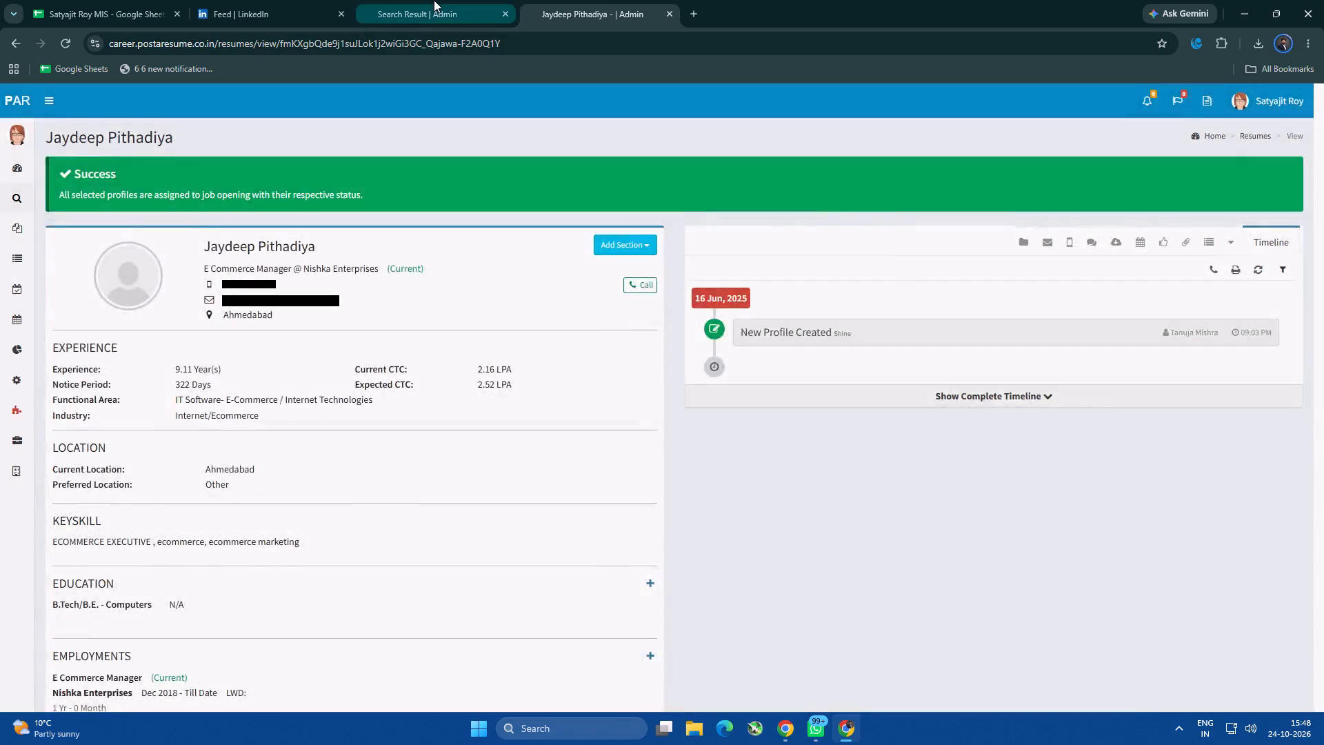
left_click(434, 0)
left_click(667, 15)
Open the profile of the fifth search result, the E - commerce candidate at avadat apparels pvt. ltd.
scroll(541, 269, "down", 2)
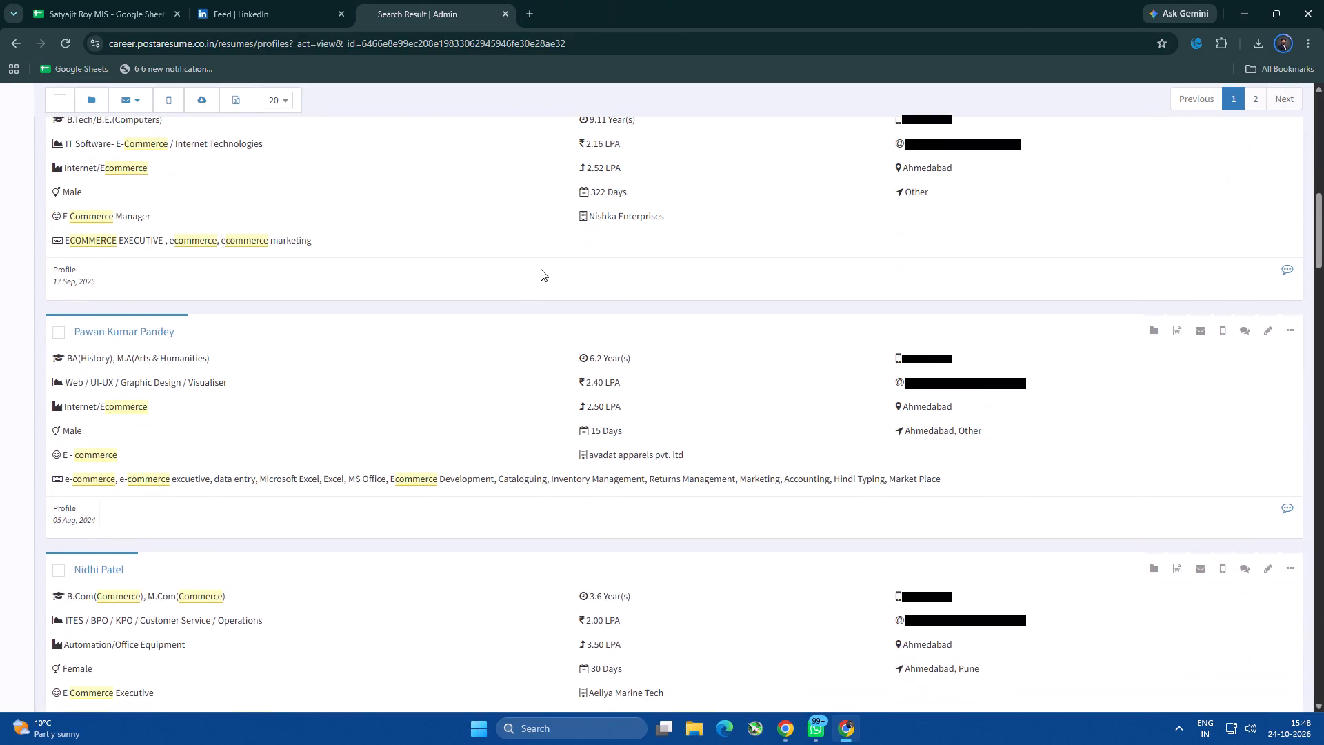
left_click(159, 329)
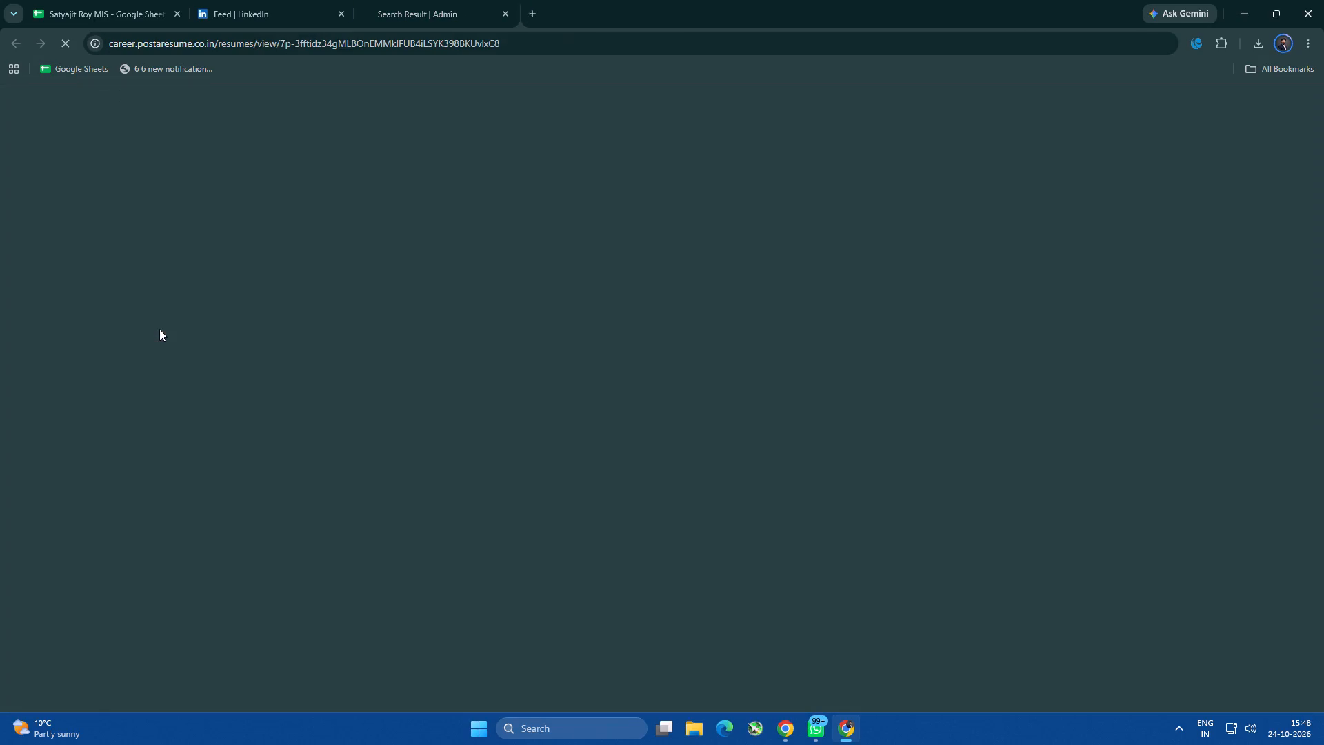
Switch to the other Chrome window with the YouTube music mix.
left_click(793, 732)
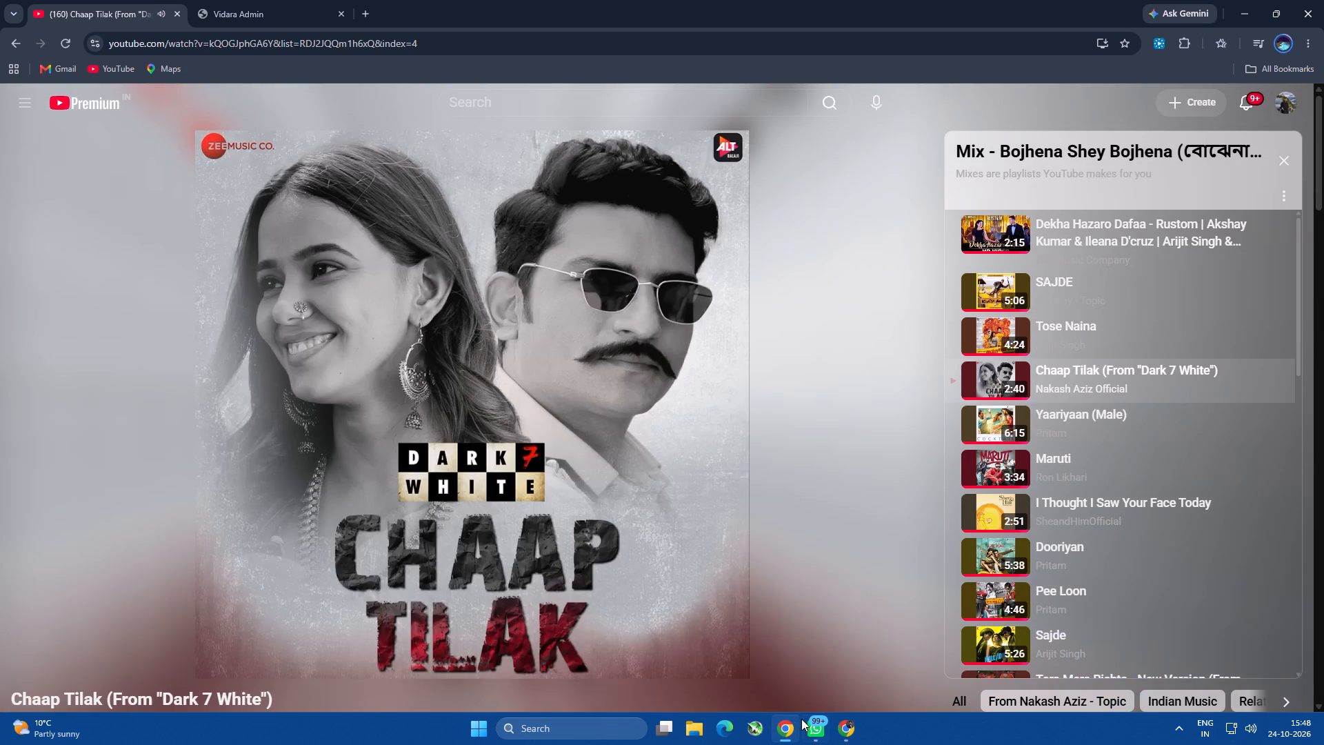
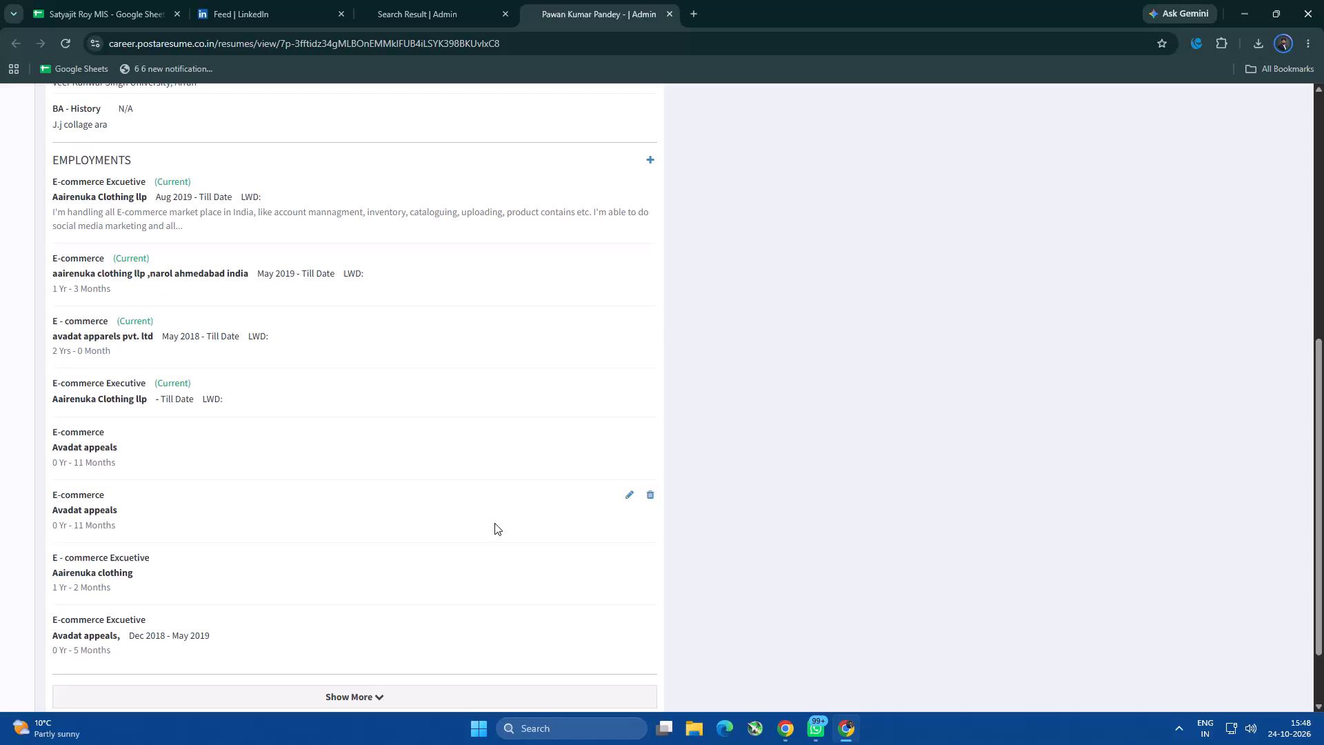
Open the attached resume of the avadat apparels candidate and examine the educational background and professional experience.
scroll(494, 523, "down", 1)
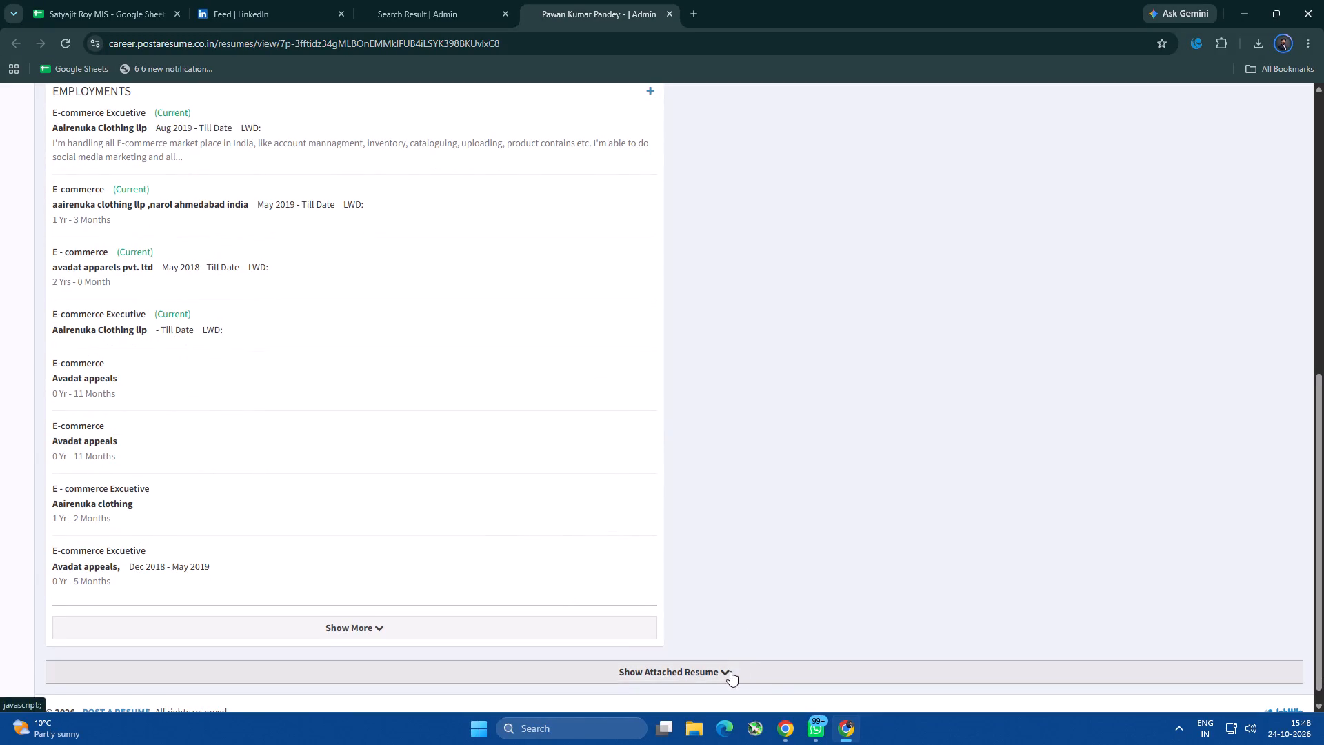
left_click(730, 671)
scroll(736, 526, "down", 6)
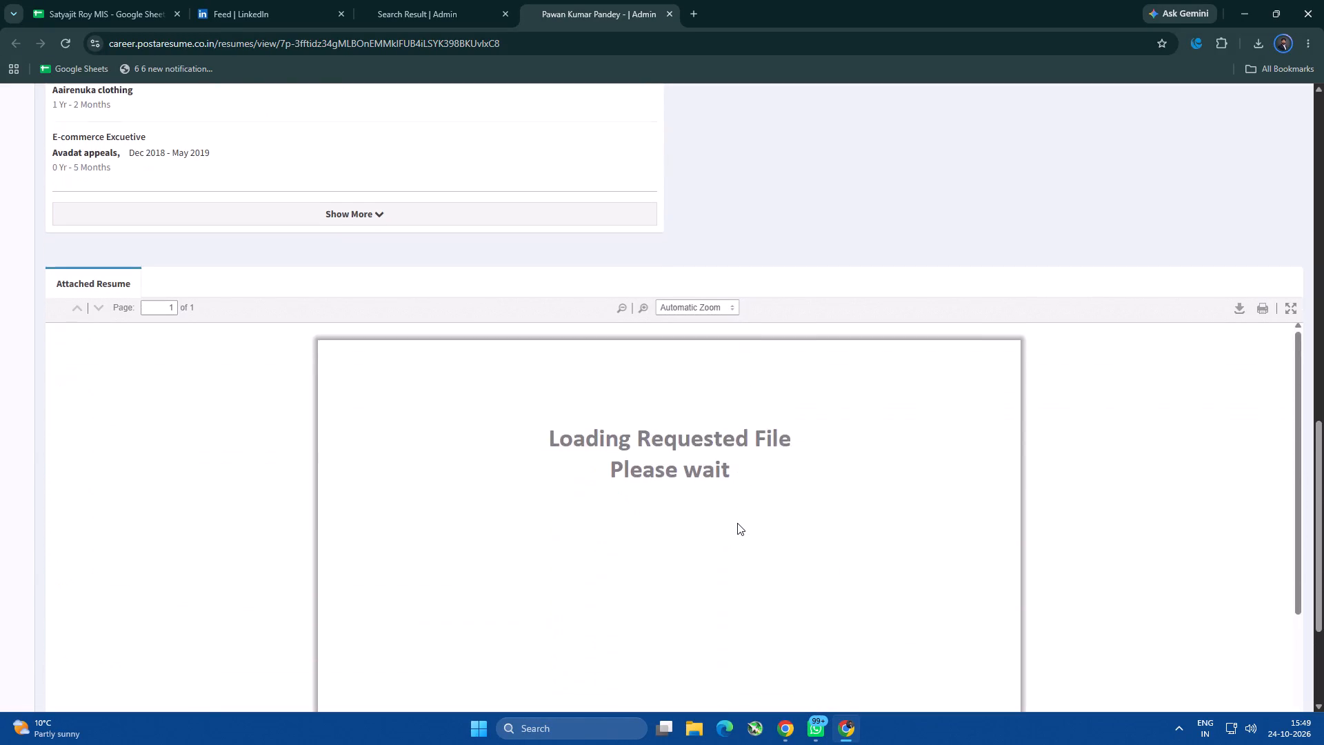
scroll(737, 523, "down", 1)
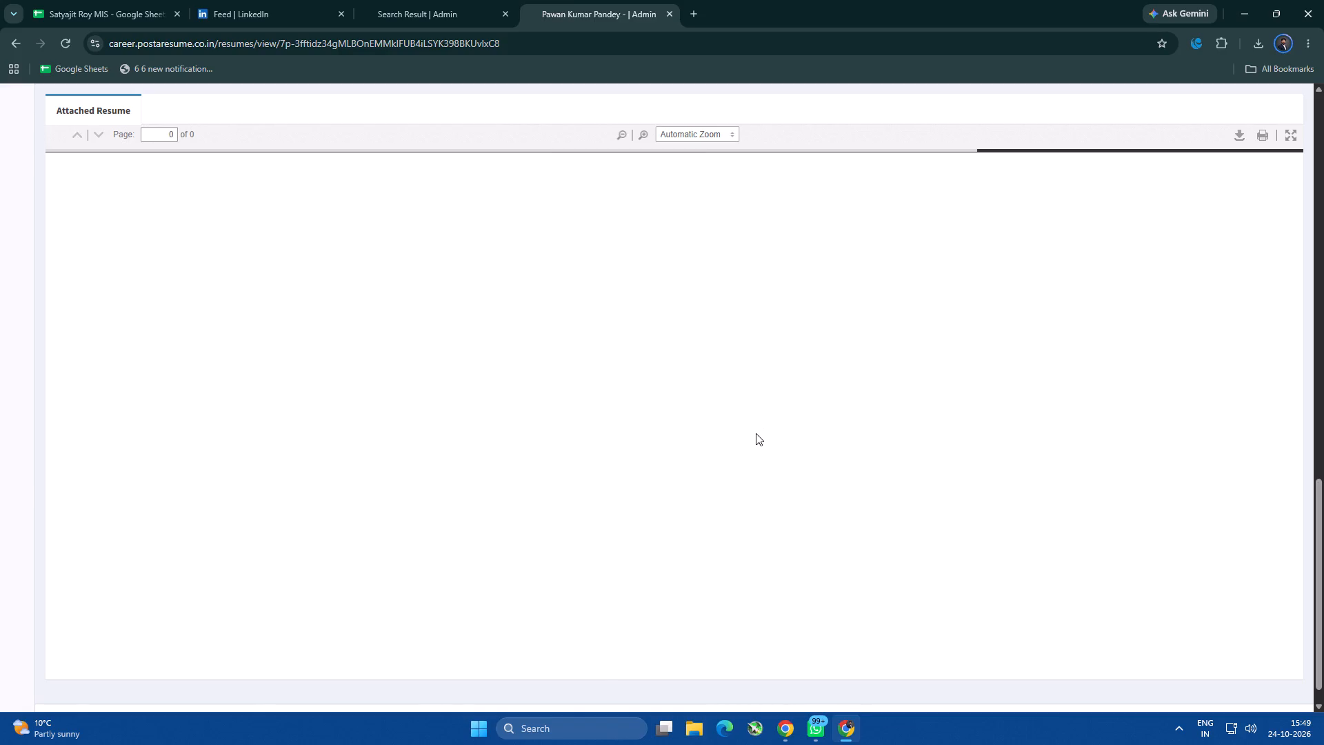
scroll(728, 439, "down", 1)
scroll(728, 439, "up", 1)
scroll(728, 439, "down", 4)
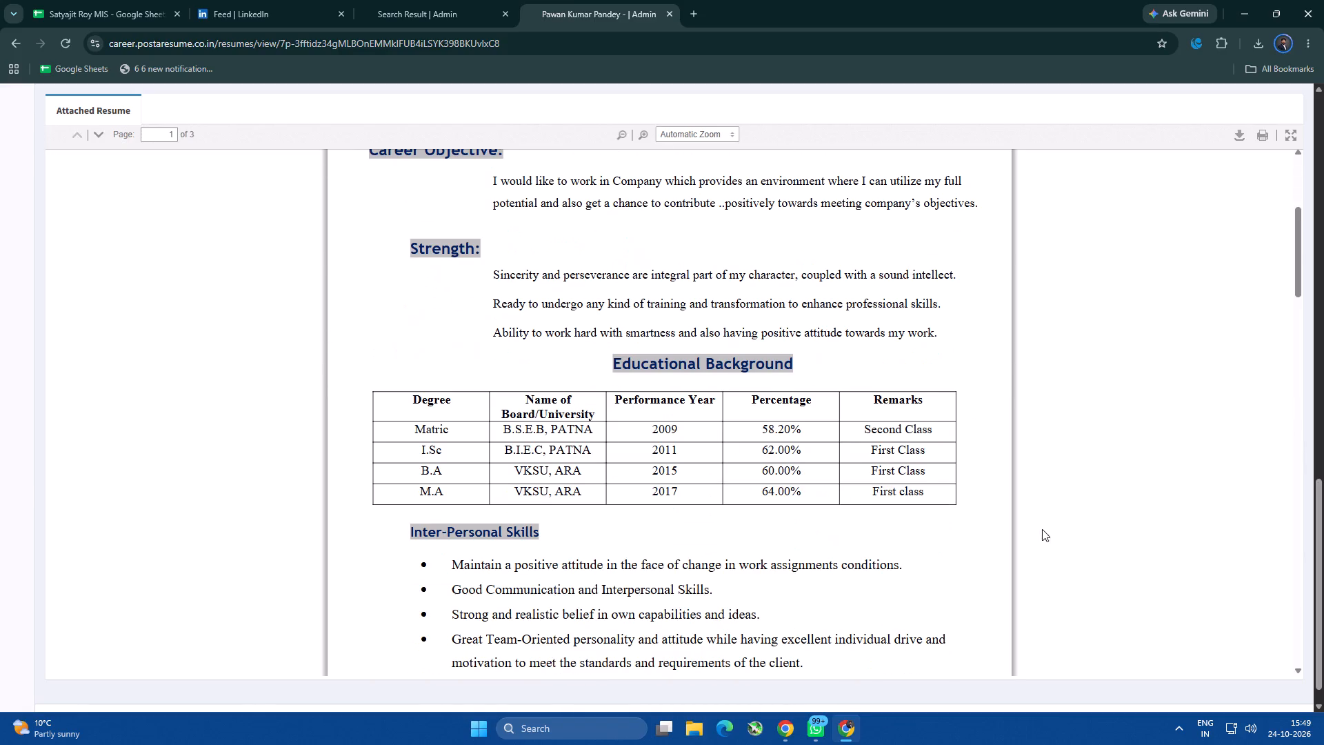
scroll(1112, 539, "down", 1)
scroll(1112, 539, "up", 1)
scroll(1113, 539, "down", 6)
scroll(1113, 539, "up", 1)
scroll(1113, 539, "down", 1)
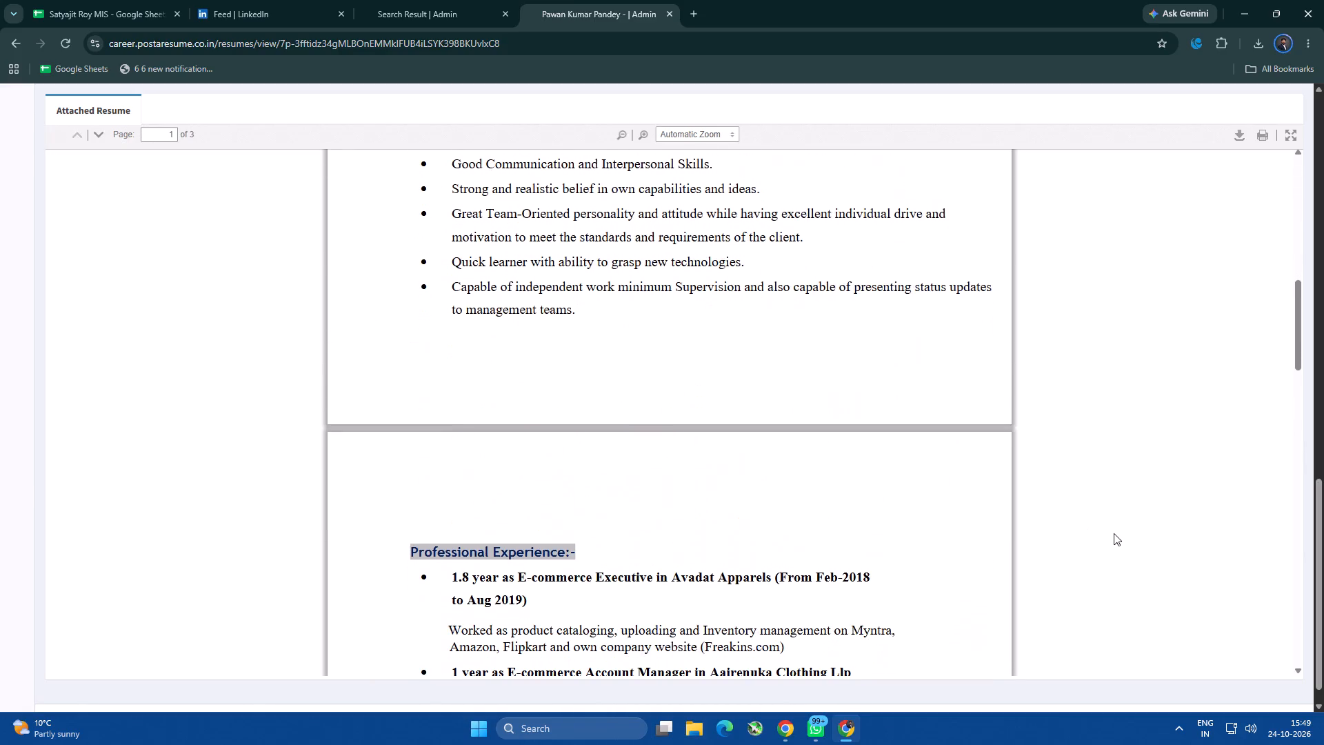
scroll(1114, 533, "up", 2)
scroll(1114, 533, "down", 4)
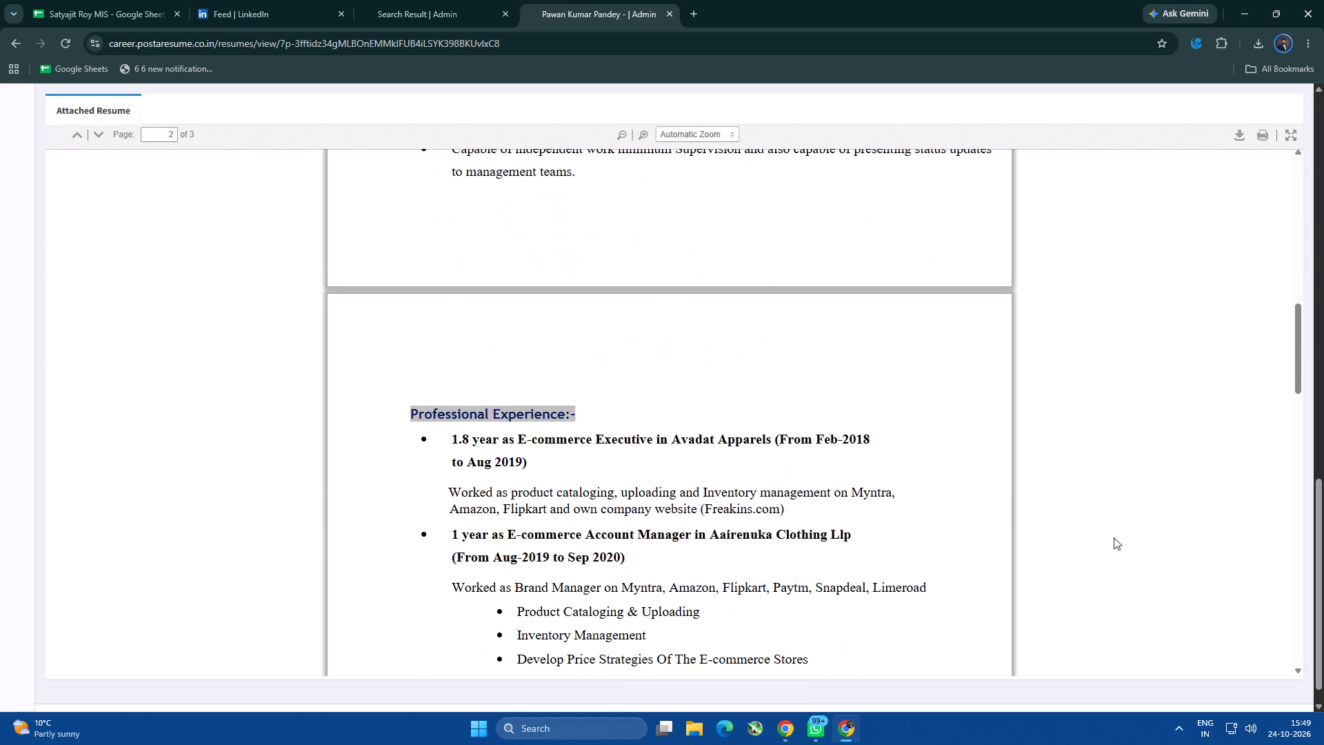
scroll(1114, 537, "down", 3)
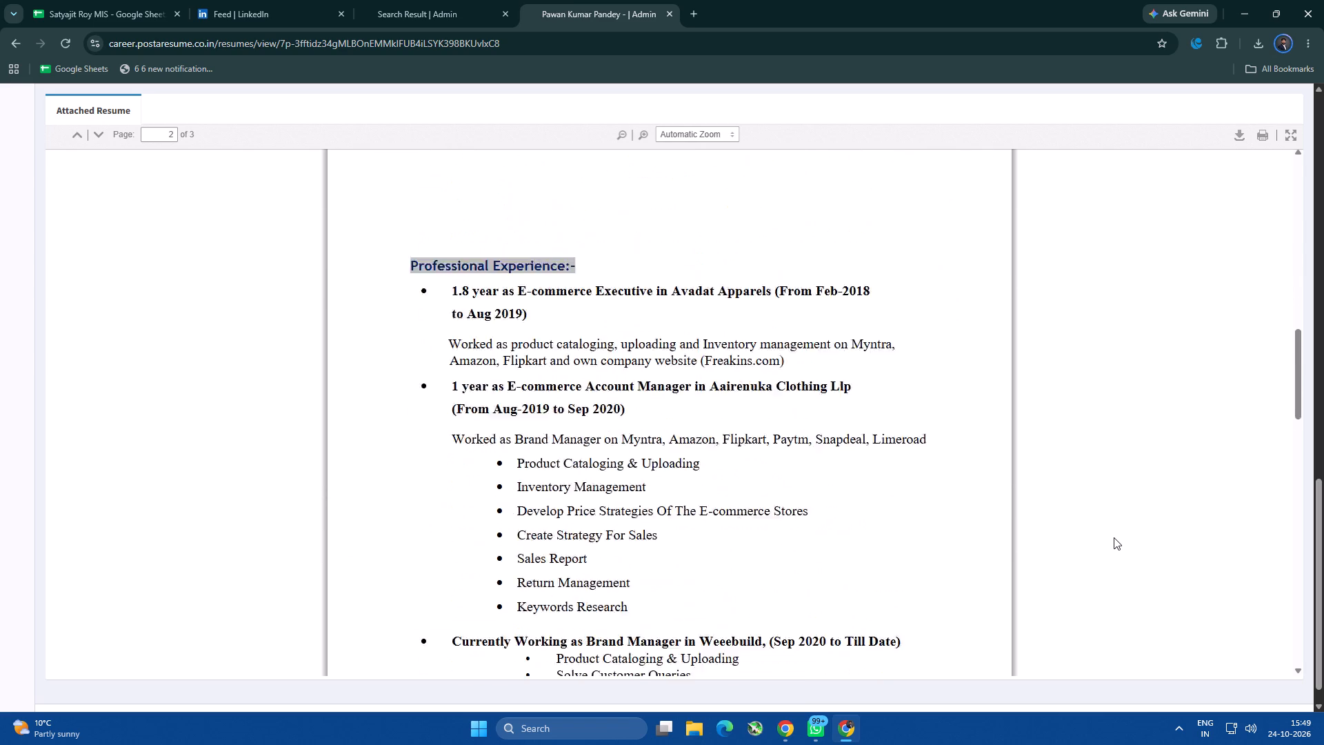
scroll(1114, 537, "down", 3)
scroll(1112, 534, "up", 4)
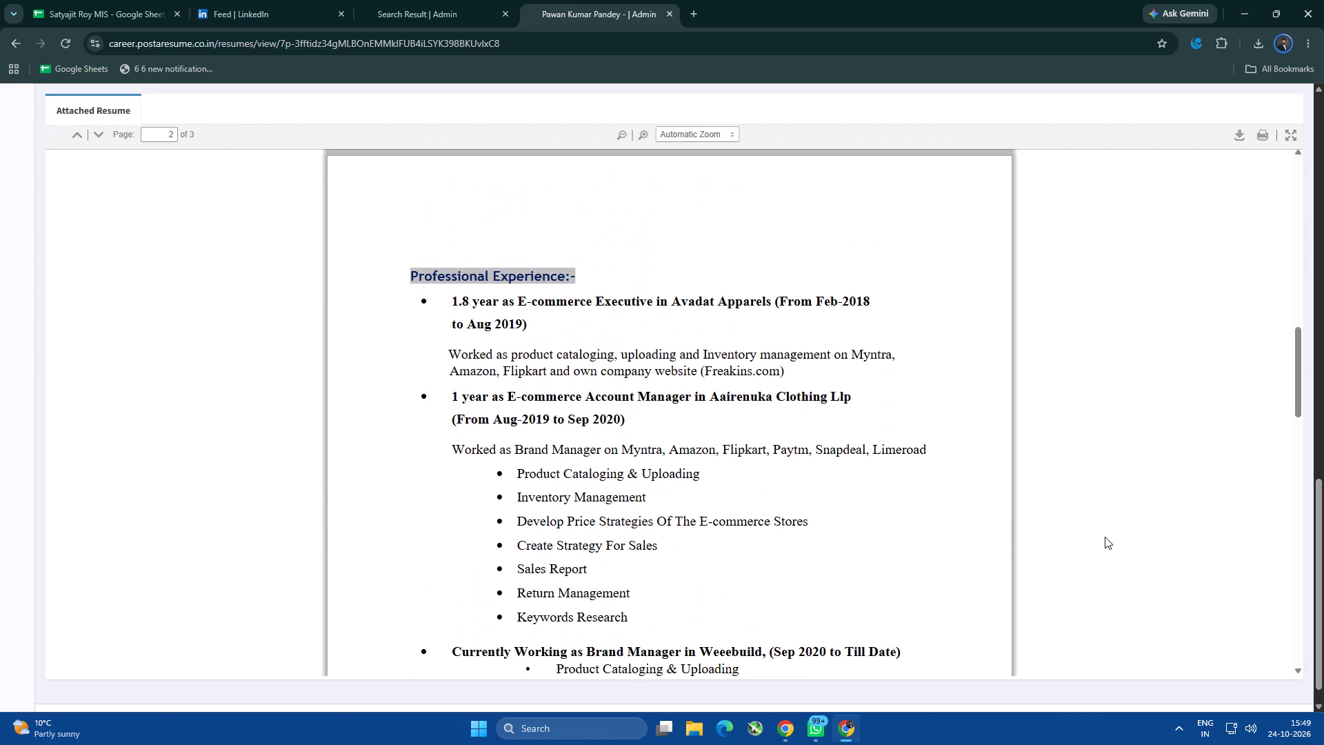
scroll(1103, 537, "down", 4)
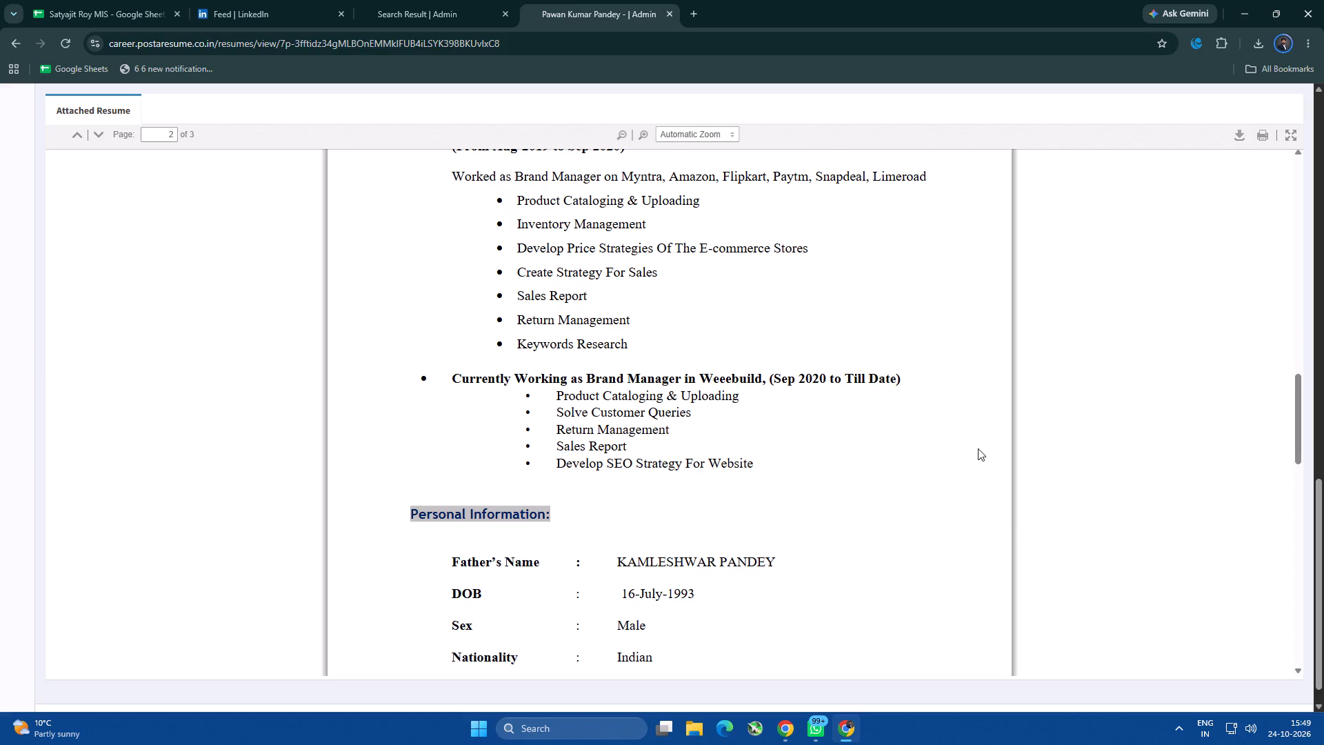
scroll(978, 448, "up", 4)
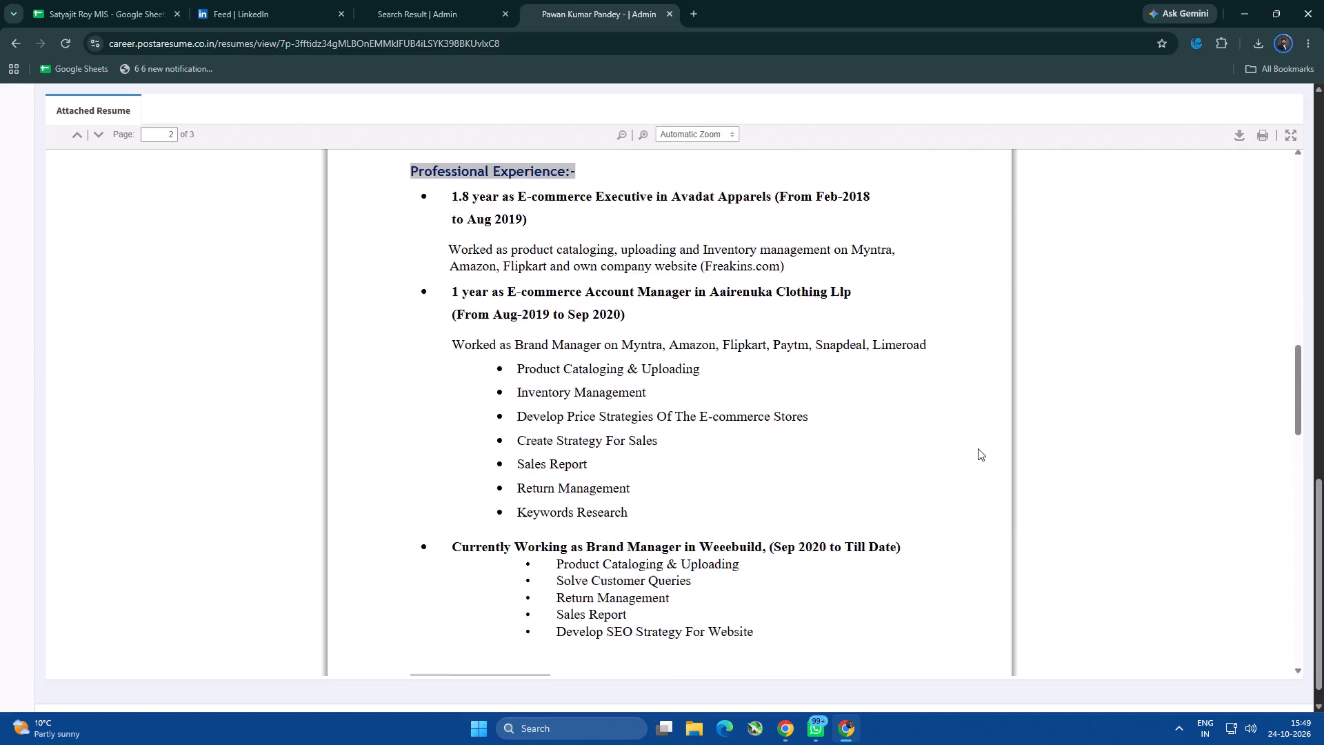
scroll(978, 448, "up", 7)
scroll(978, 448, "down", 1)
scroll(978, 448, "up", 1)
scroll(978, 448, "down", 1)
scroll(978, 448, "up", 1)
scroll(978, 448, "down", 1)
scroll(978, 448, "up", 18)
scroll(978, 448, "down", 2)
scroll(978, 448, "up", 3)
scroll(1125, 324, "down", 1)
scroll(1125, 324, "up", 2)
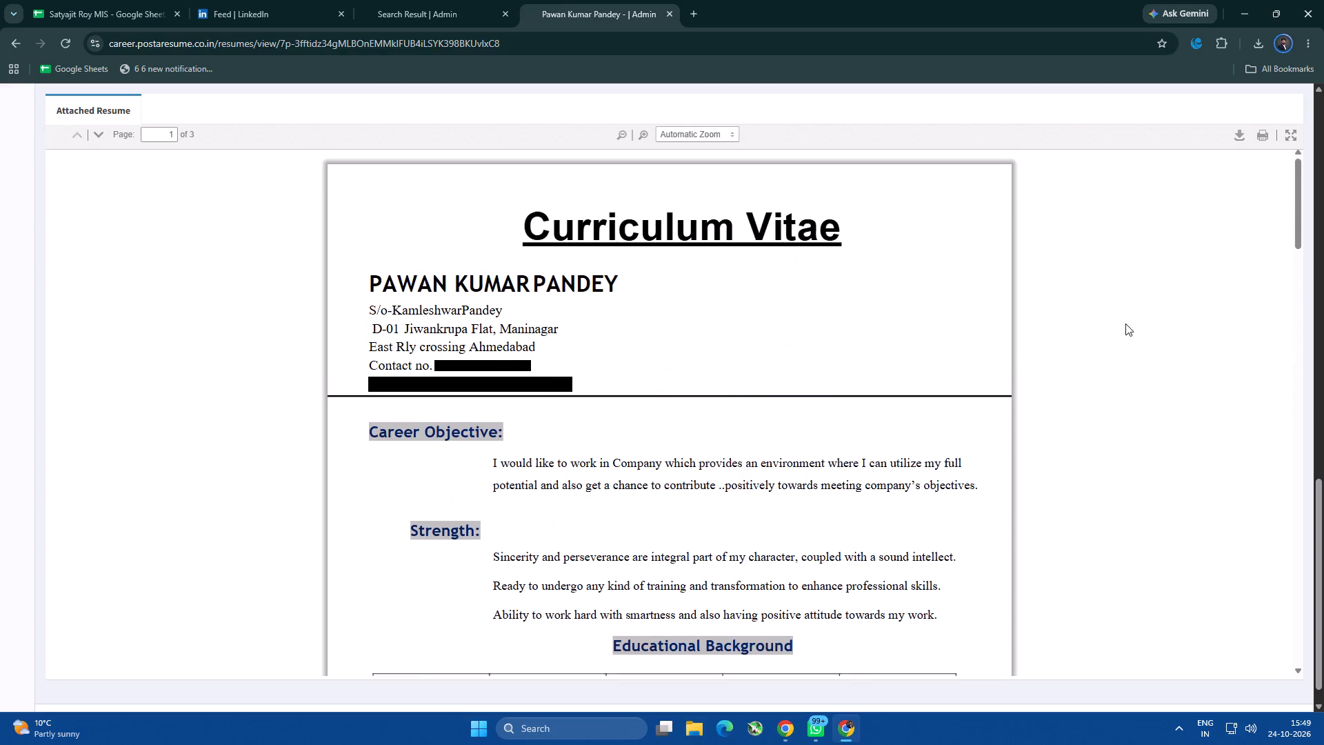
Assign this candidate to job opening 154621, Senior Executive E commerce Operations, and close the profile to return to the search results.
scroll(1125, 324, "up", 8)
scroll(741, 204, "down", 3)
scroll(732, 253, "up", 5)
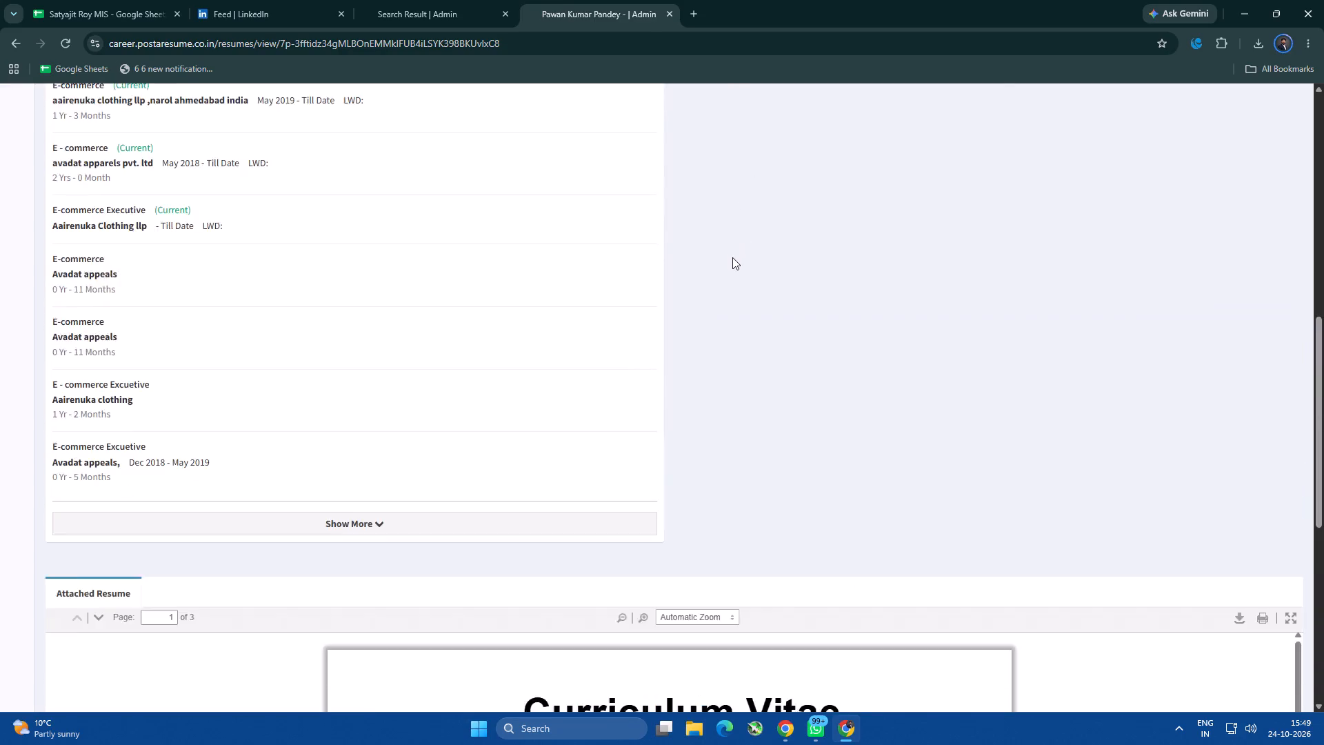
scroll(732, 257, "up", 3)
scroll(739, 282, "down", 2)
scroll(739, 283, "up", 1)
scroll(734, 284, "down", 1)
scroll(732, 285, "up", 2)
scroll(732, 286, "down", 1)
scroll(731, 286, "up", 1)
scroll(739, 261, "down", 2)
scroll(739, 261, "up", 12)
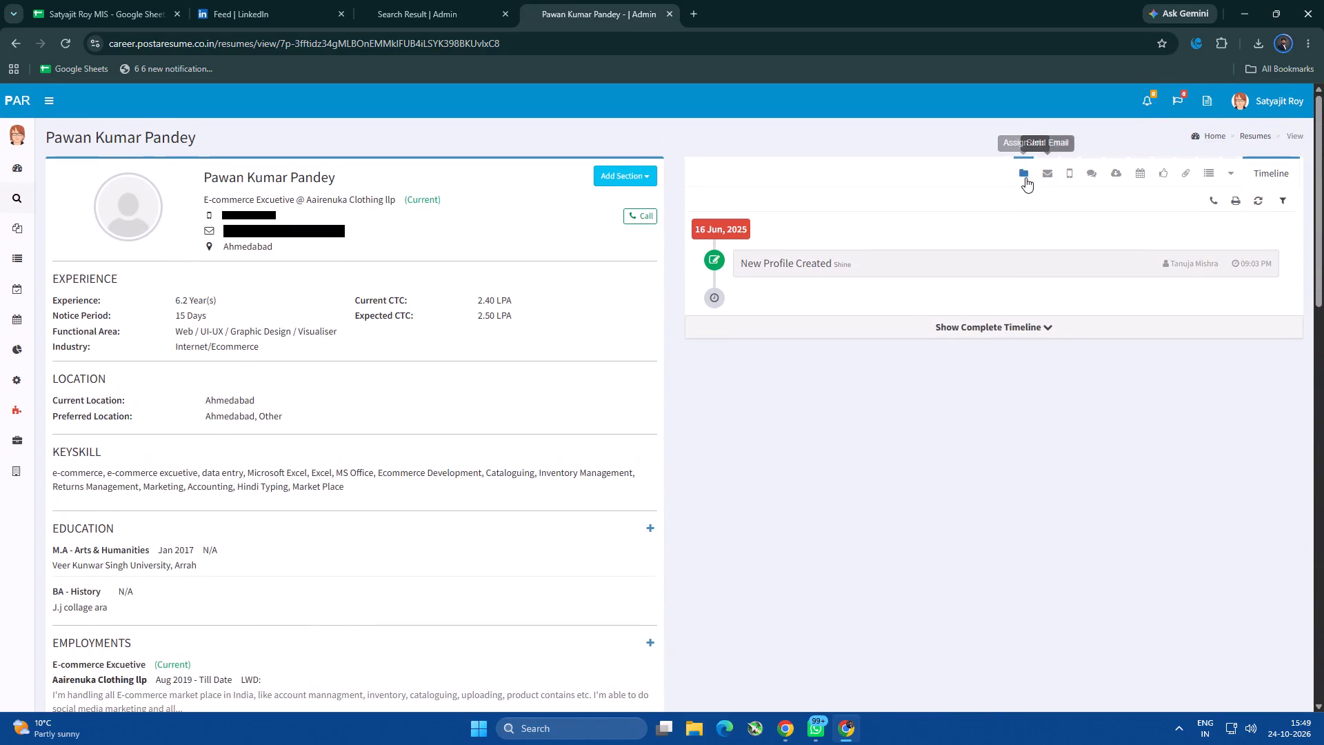
left_click(1024, 177)
left_click(565, 188)
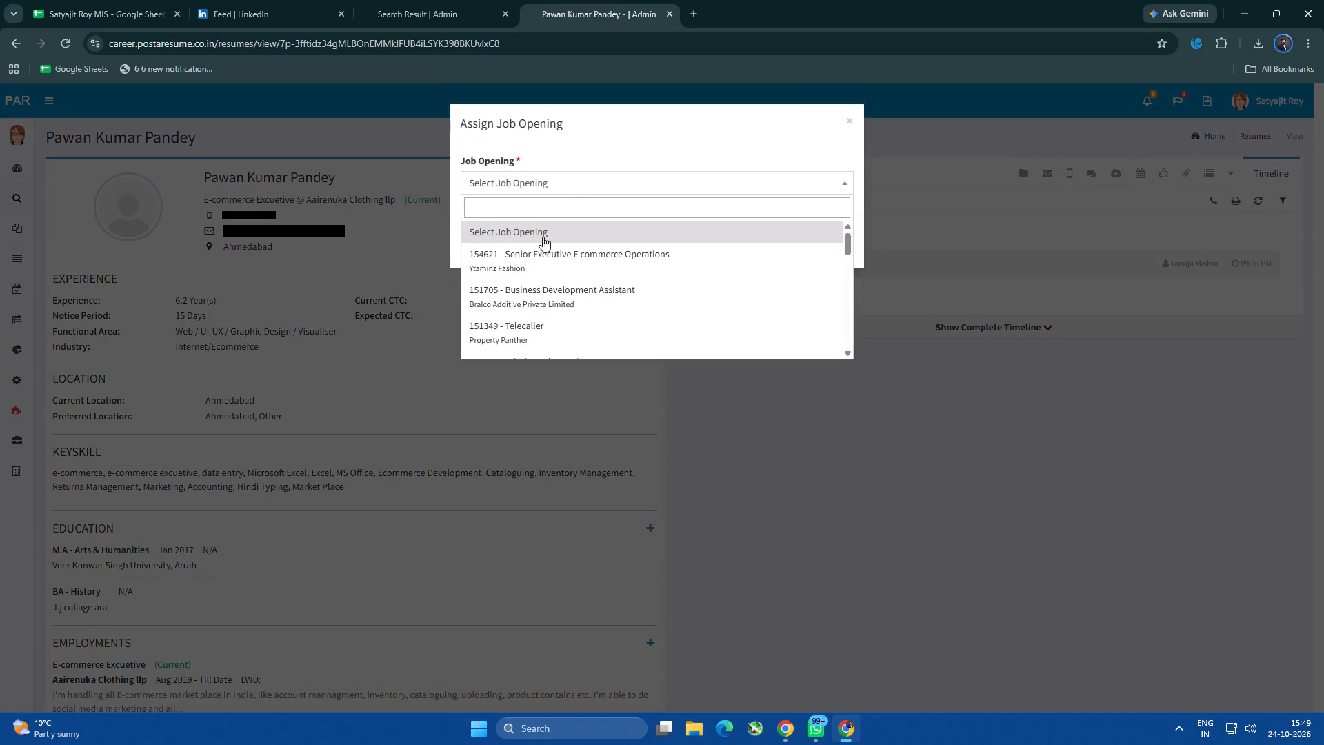
left_click(548, 270)
left_click(521, 239)
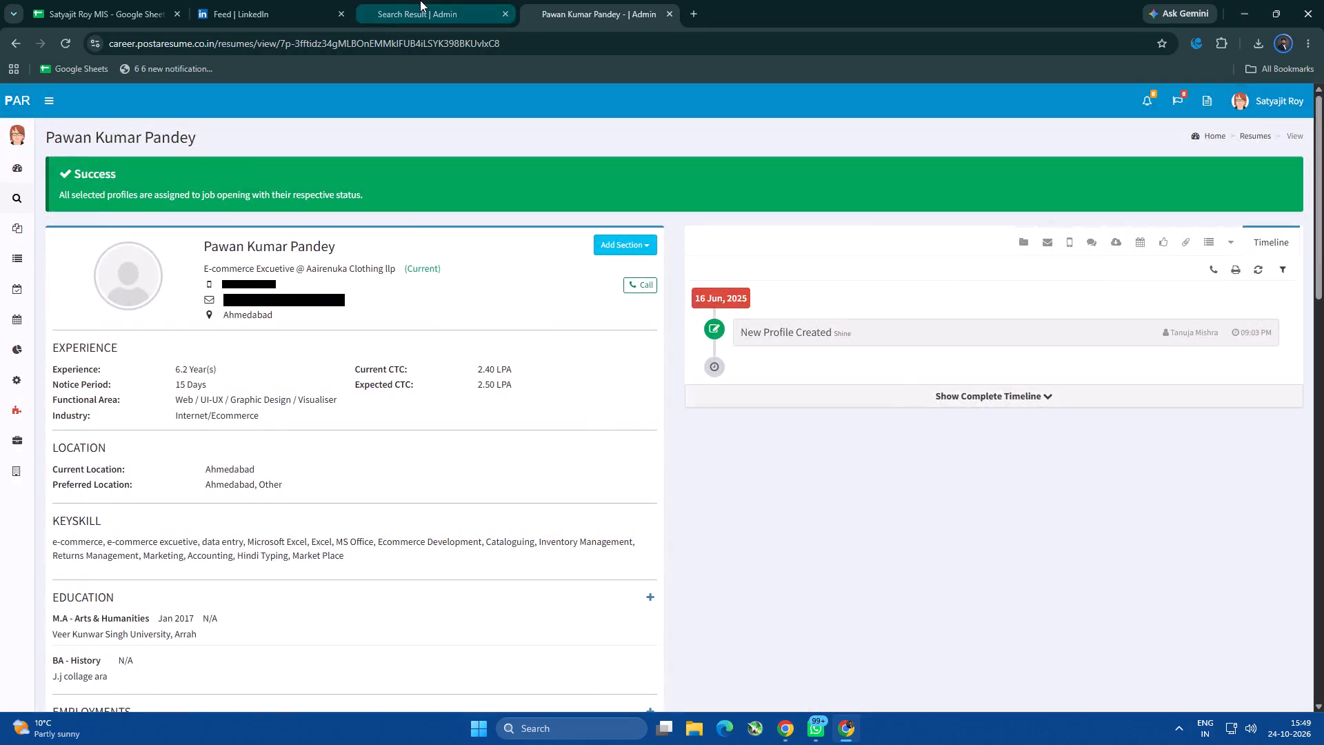
left_click(420, 0)
left_click(671, 9)
Look at the profile of the E Commerce Executive at Aeliya Marine Tech and close it.
scroll(536, 212, "down", 3)
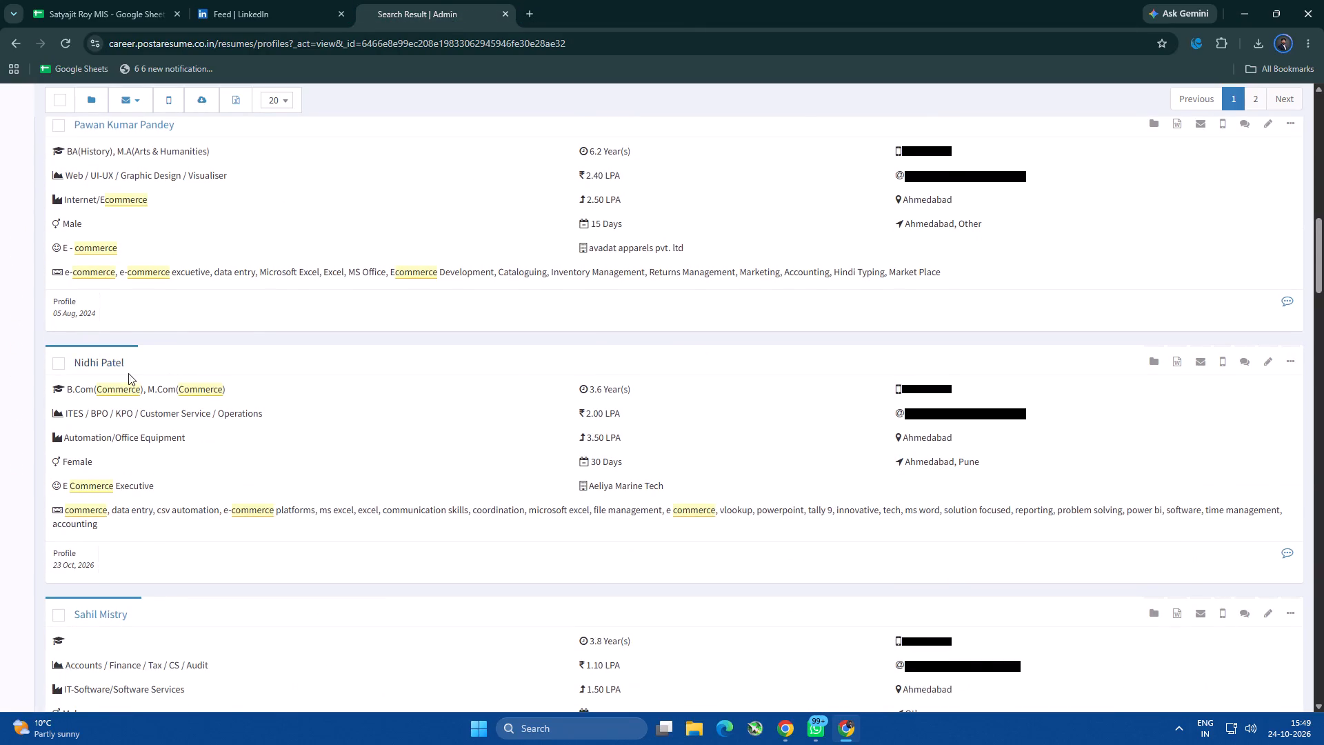
left_click(109, 357)
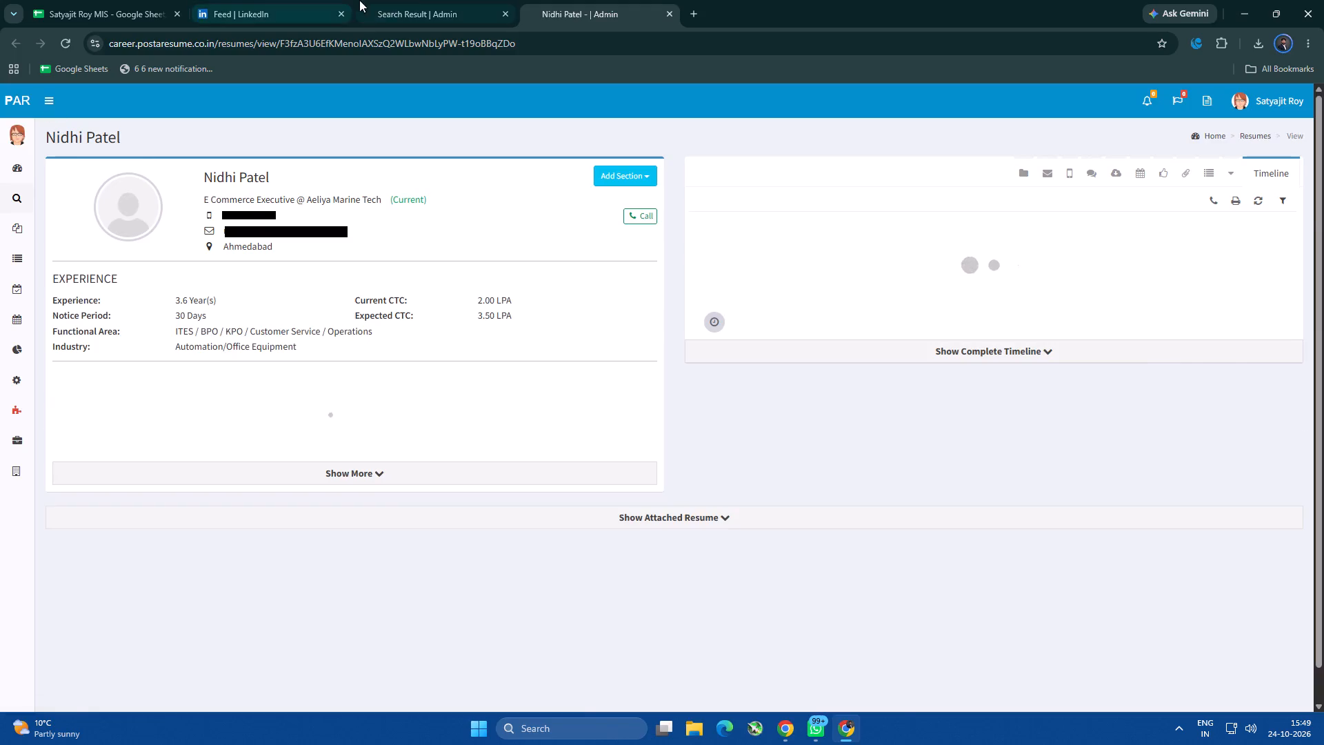
left_click(401, 0)
left_click(673, 17)
Look through the following search results and open the profile of the E Commerce Manager at Shuban solution.
scroll(409, 292, "down", 3)
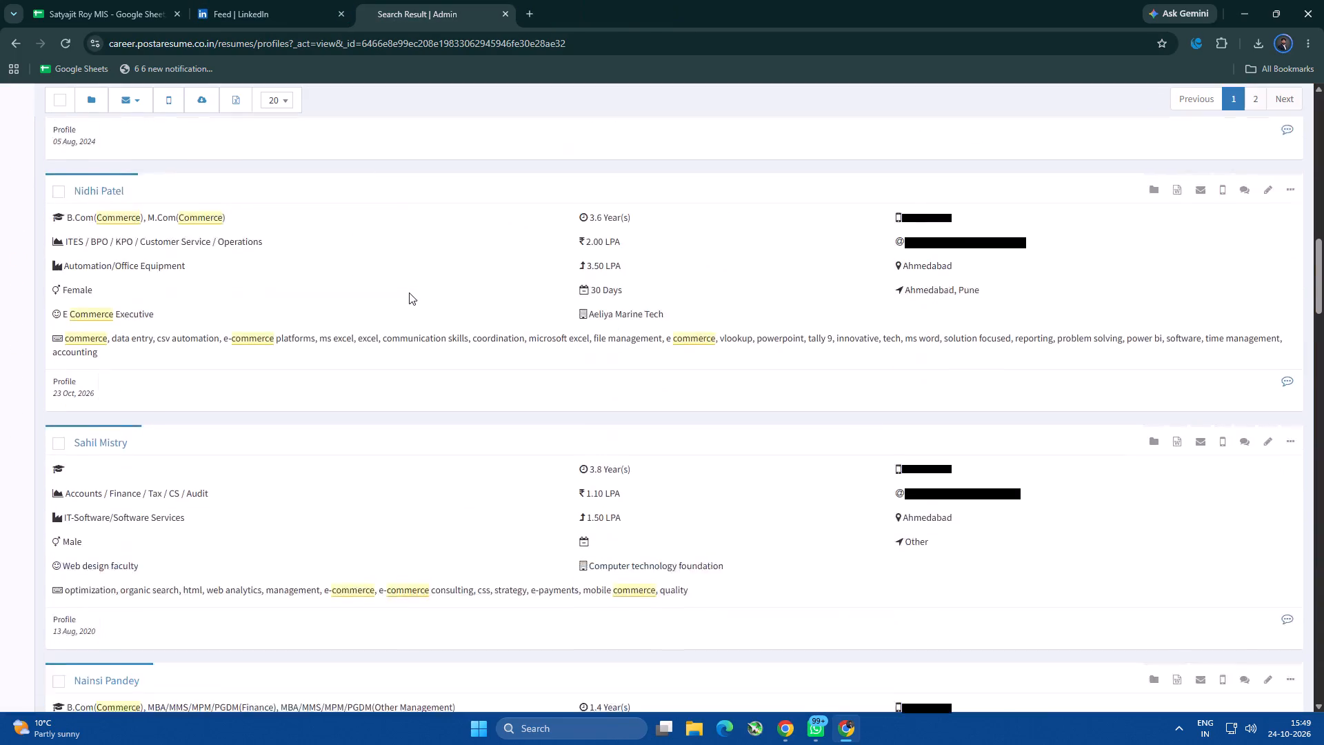
scroll(408, 296, "down", 1)
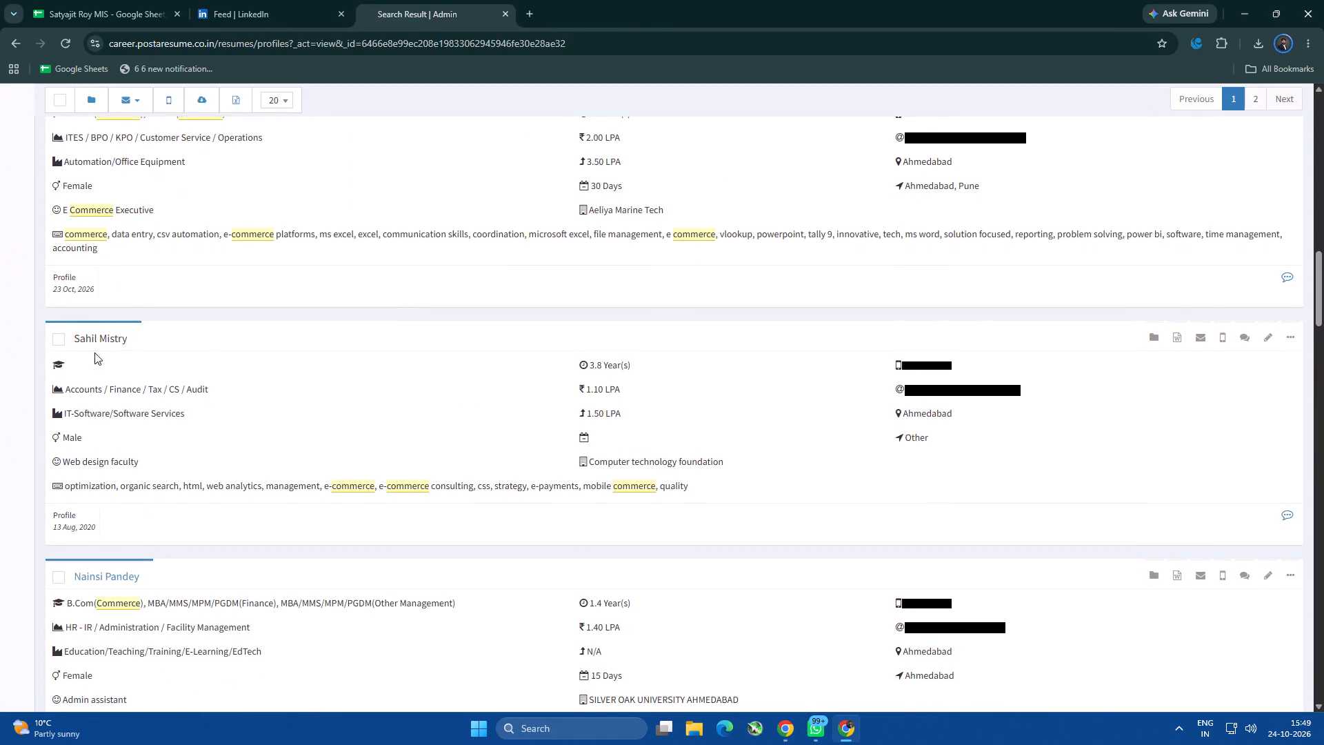
scroll(151, 342, "down", 2)
scroll(131, 358, "up", 1)
scroll(131, 358, "down", 1)
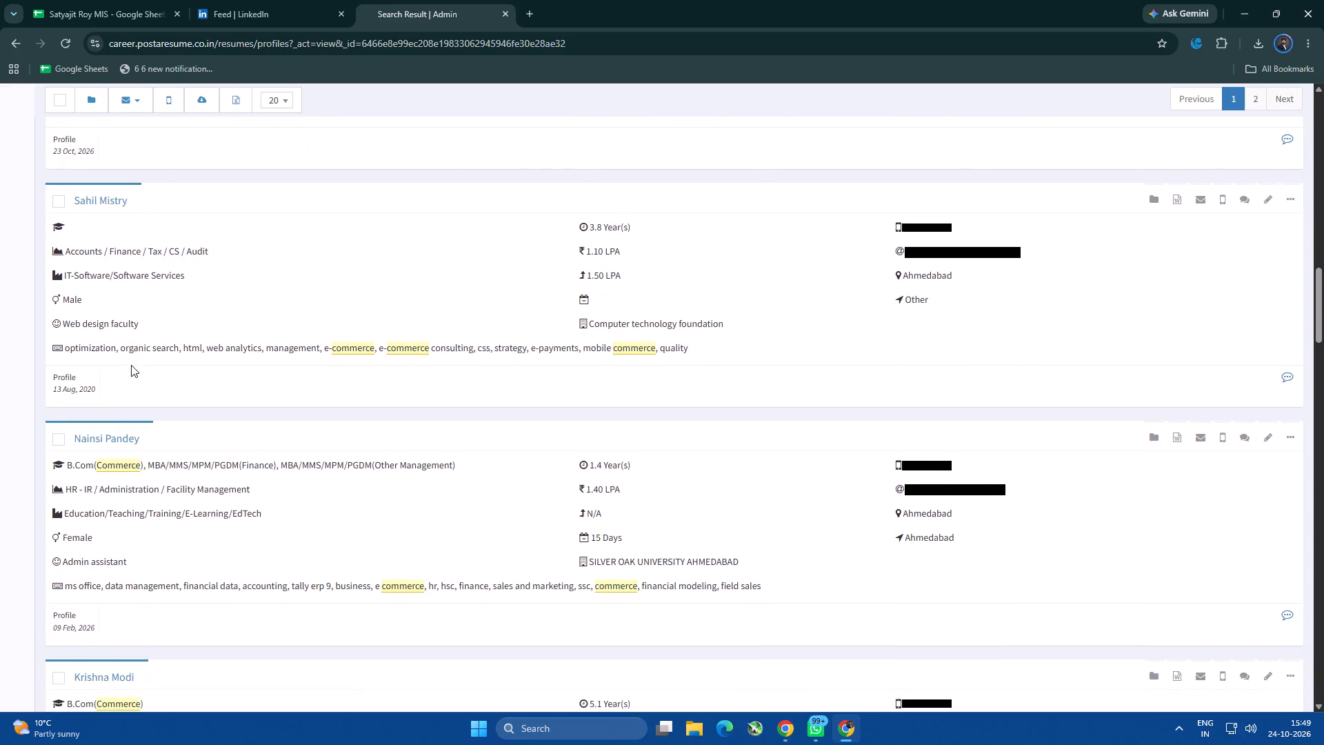
scroll(131, 366, "down", 2)
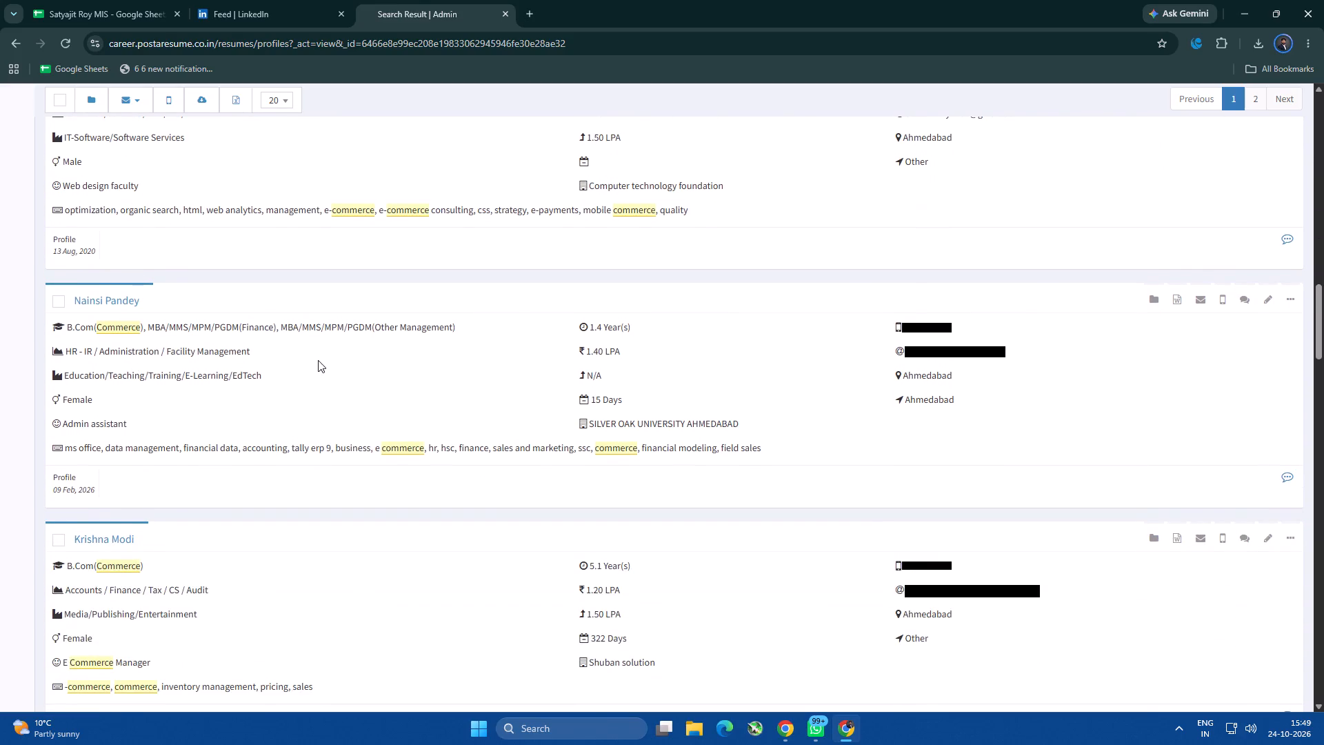
left_click(104, 532)
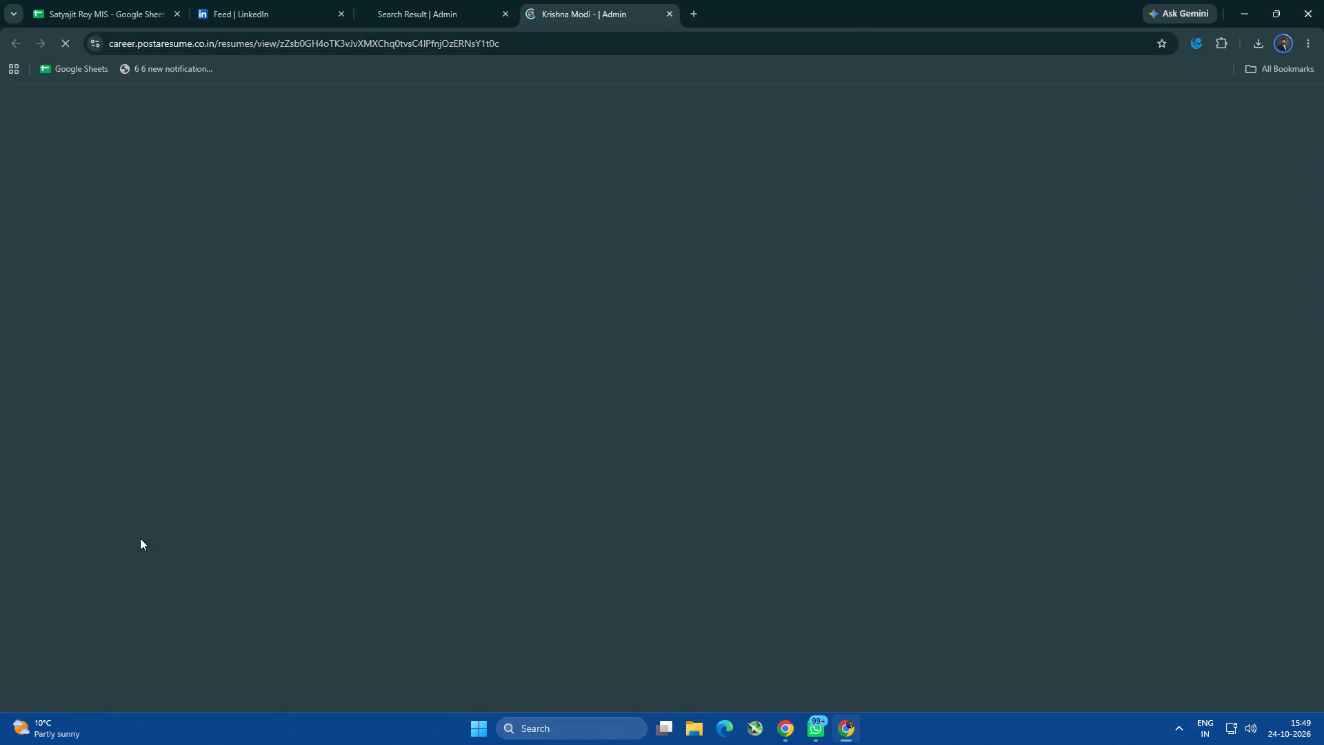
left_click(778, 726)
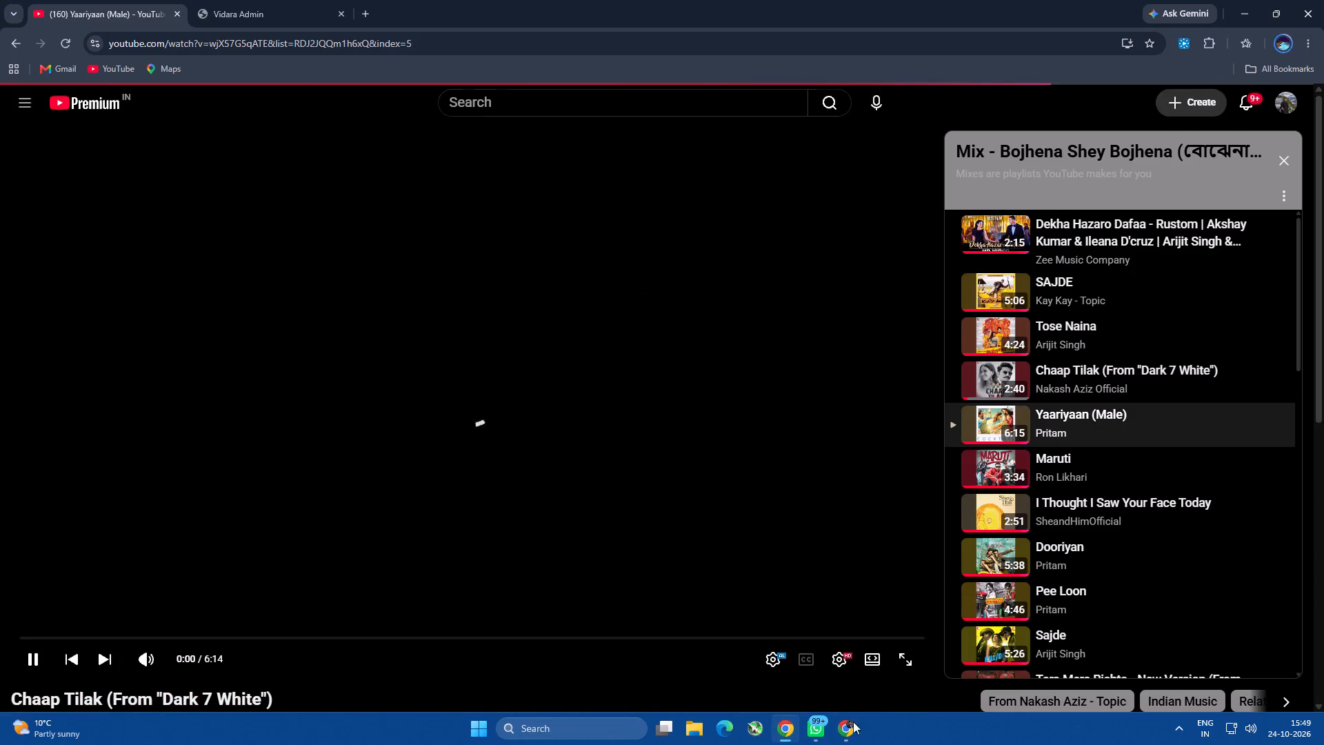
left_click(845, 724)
Examine the education and work experience in the Shuban solution candidate's attached resume, and close the profile.
scroll(724, 540, "down", 4)
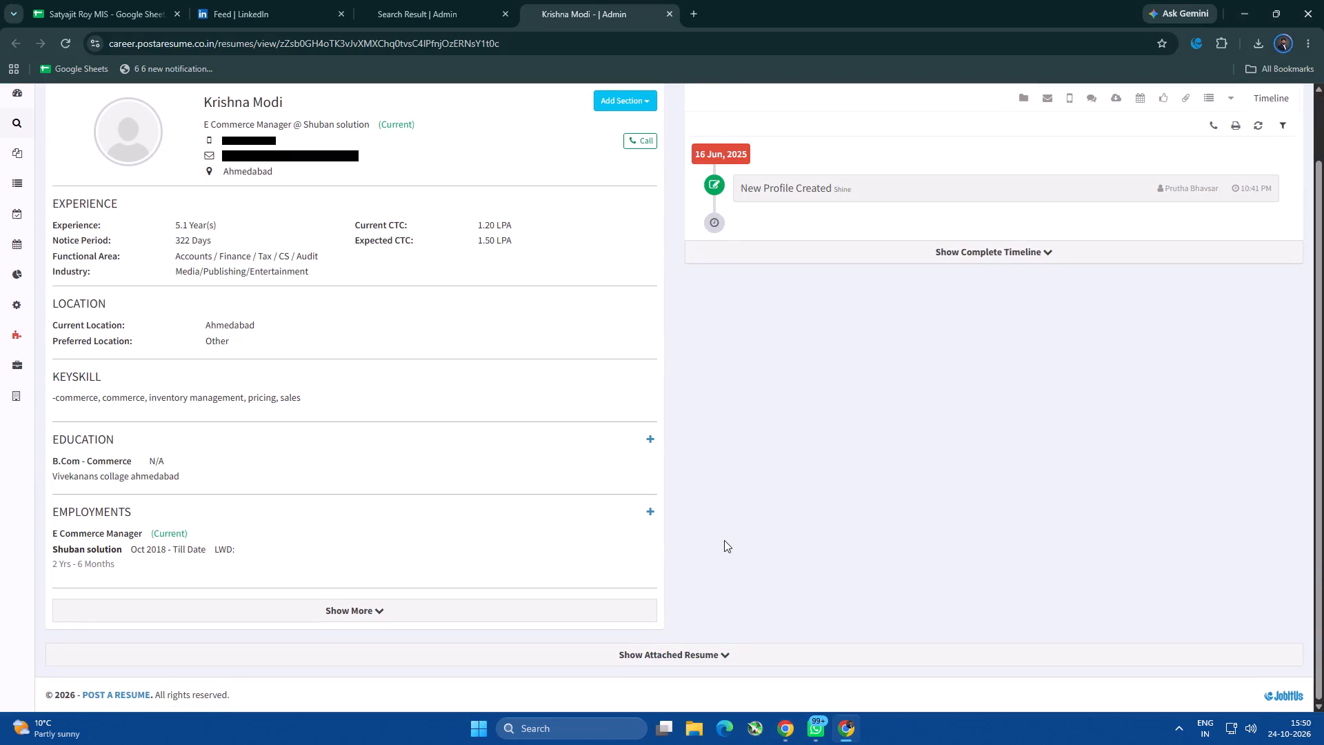
scroll(724, 540, "down", 4)
left_click(689, 658)
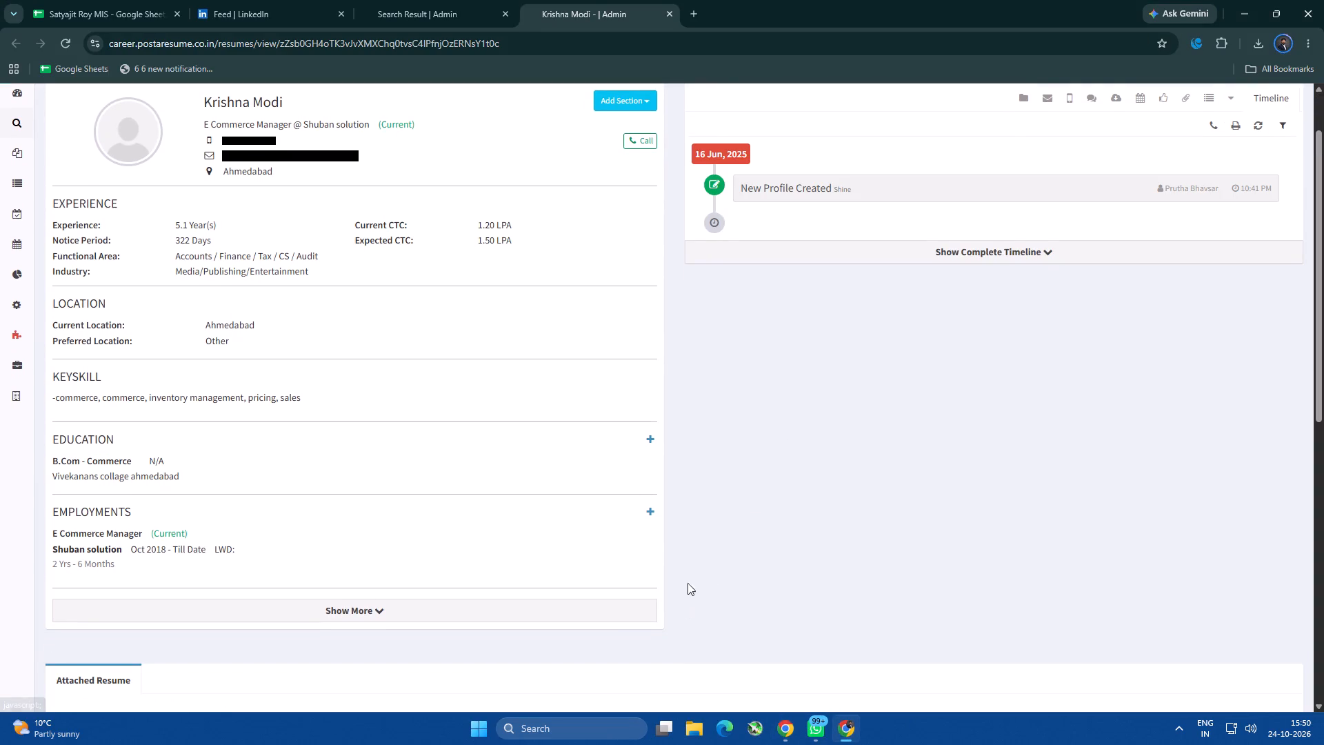
scroll(688, 535, "down", 5)
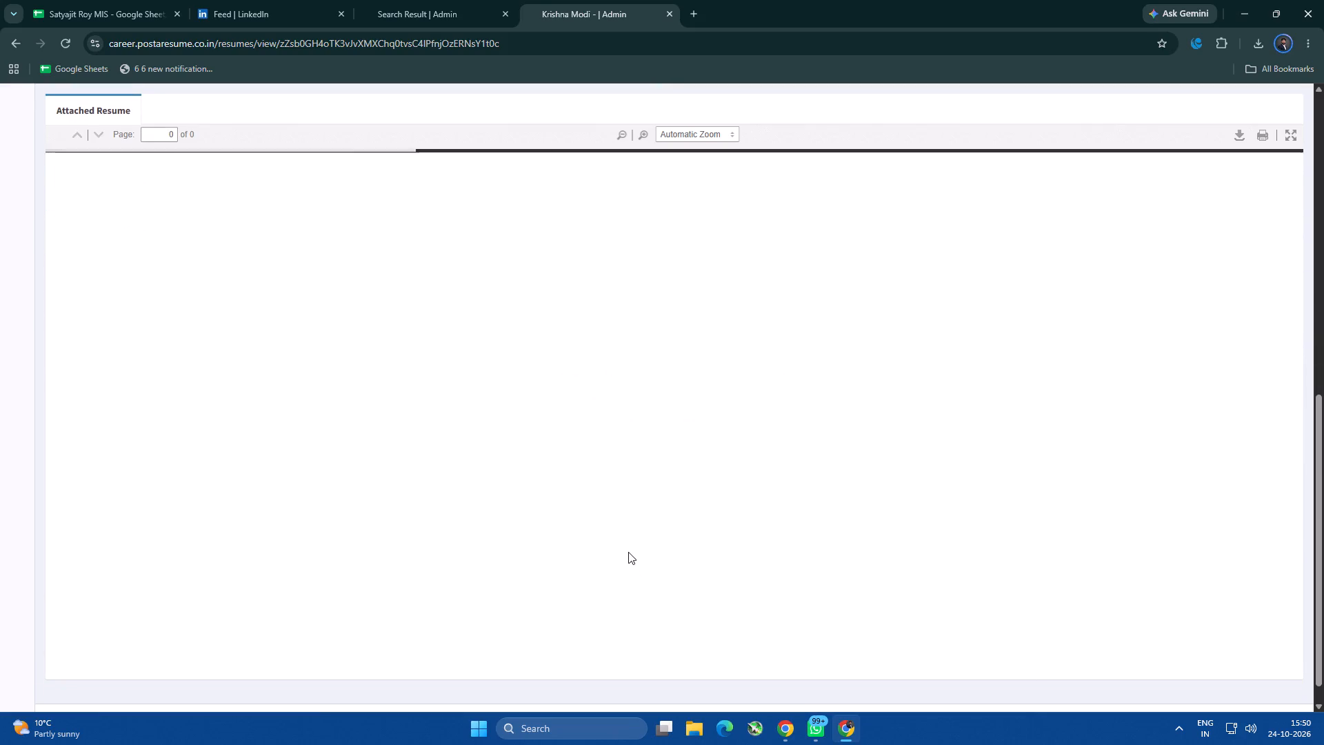
scroll(625, 544, "down", 8)
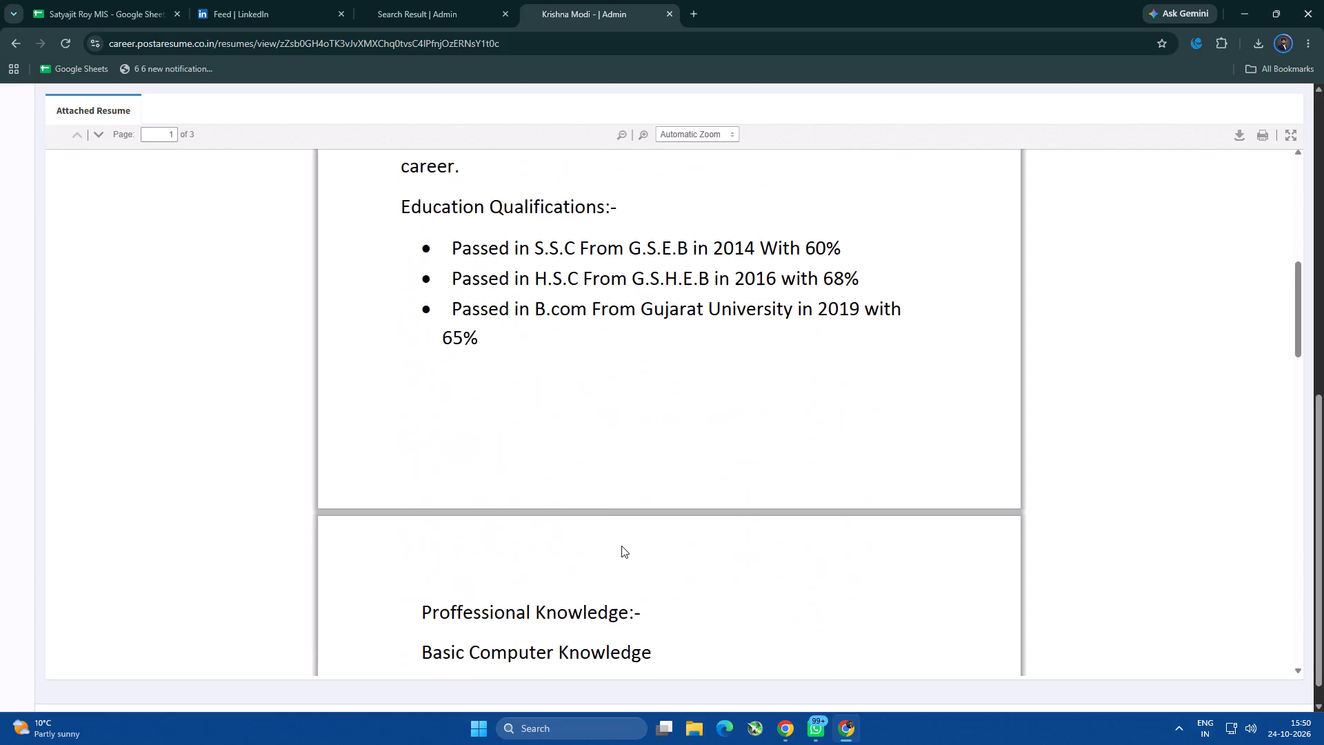
scroll(615, 552, "down", 5)
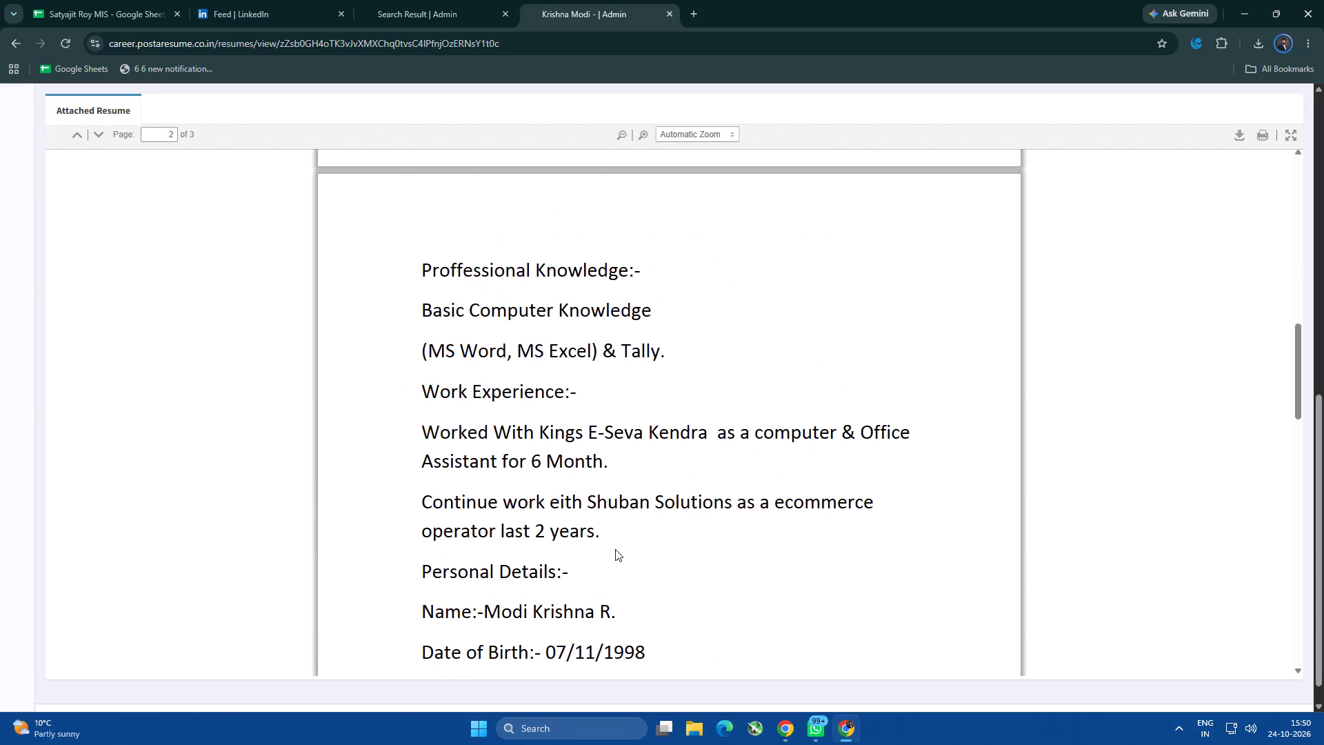
scroll(611, 553, "down", 2)
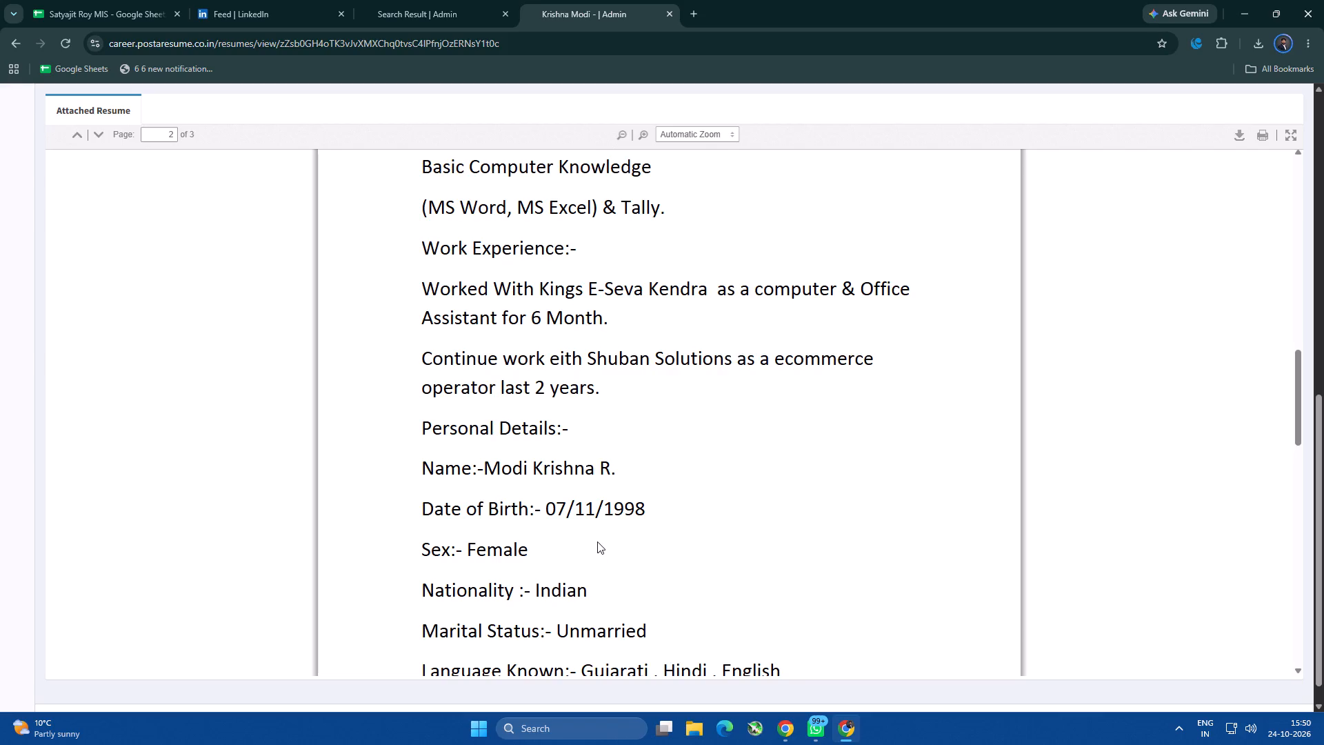
scroll(597, 542, "down", 10)
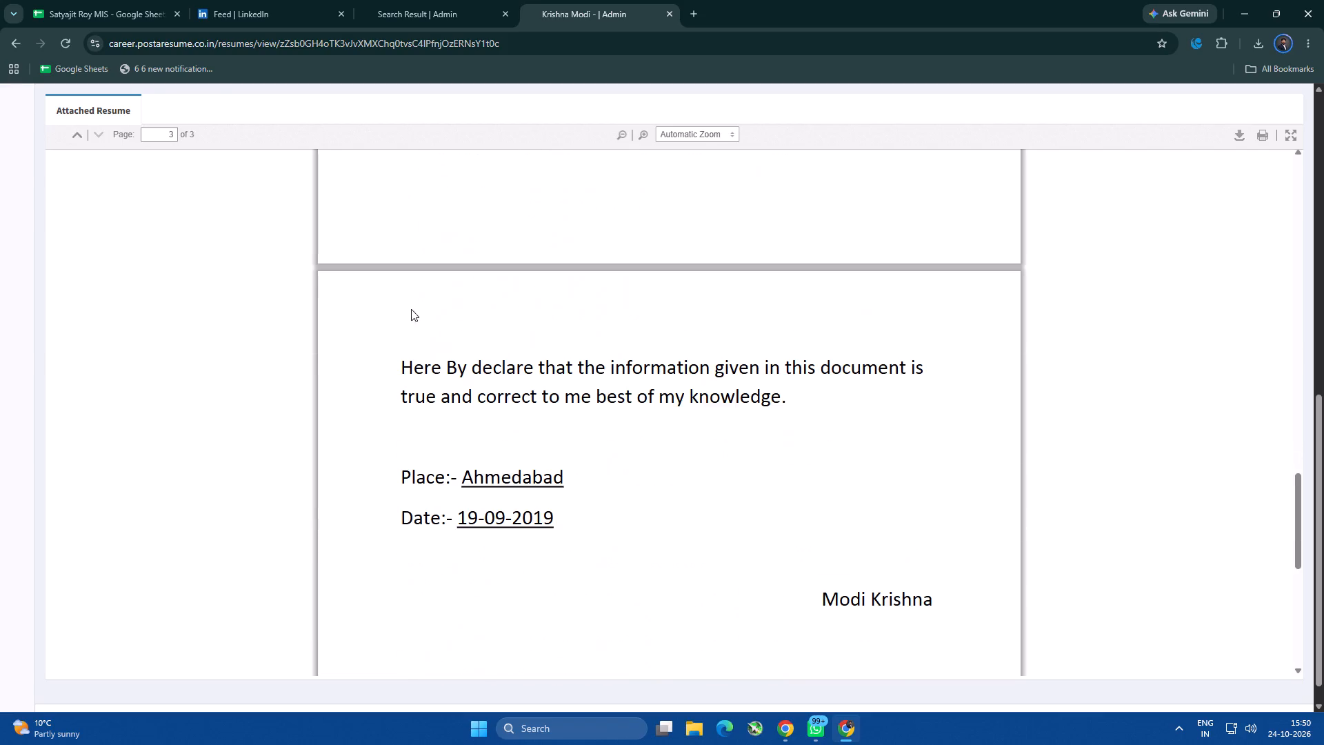
left_click(463, 10)
left_click(672, 13)
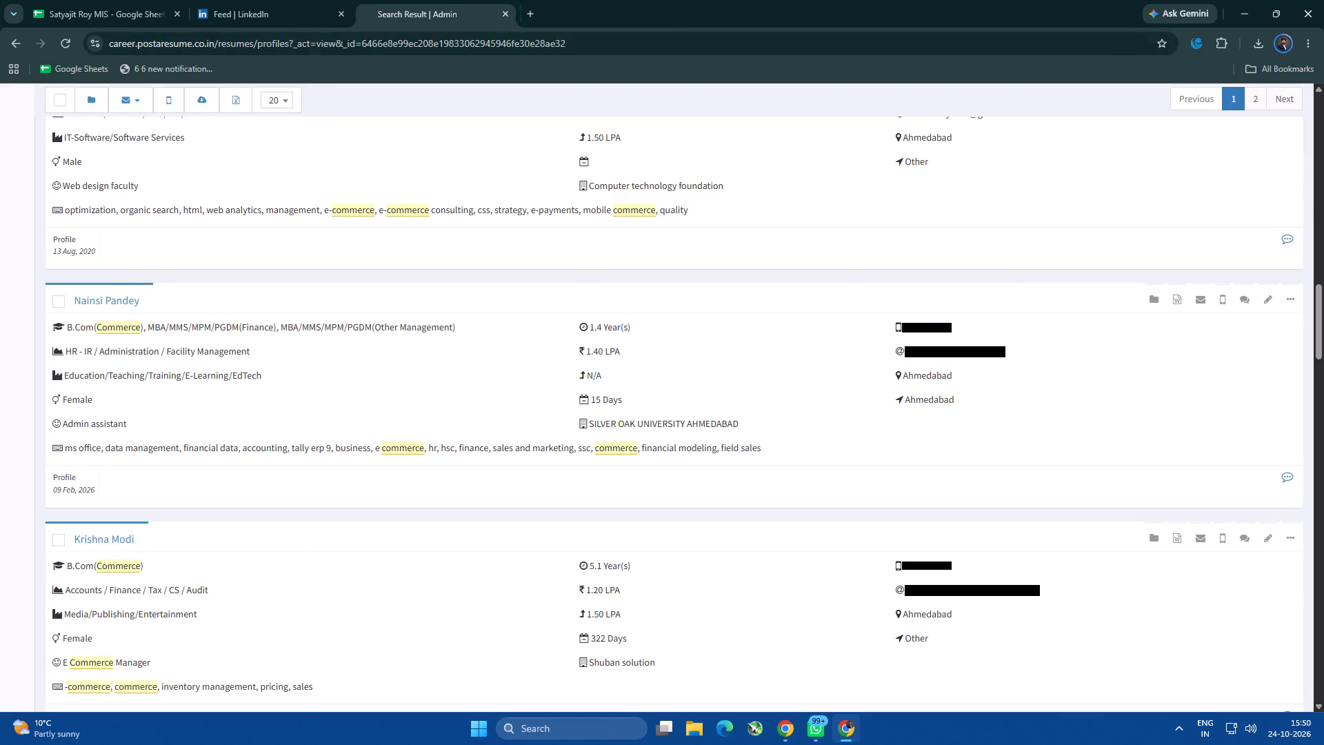
Open the profile of the E-commerce Executive at Bloom Media studio from the search results.
scroll(543, 312, "down", 1)
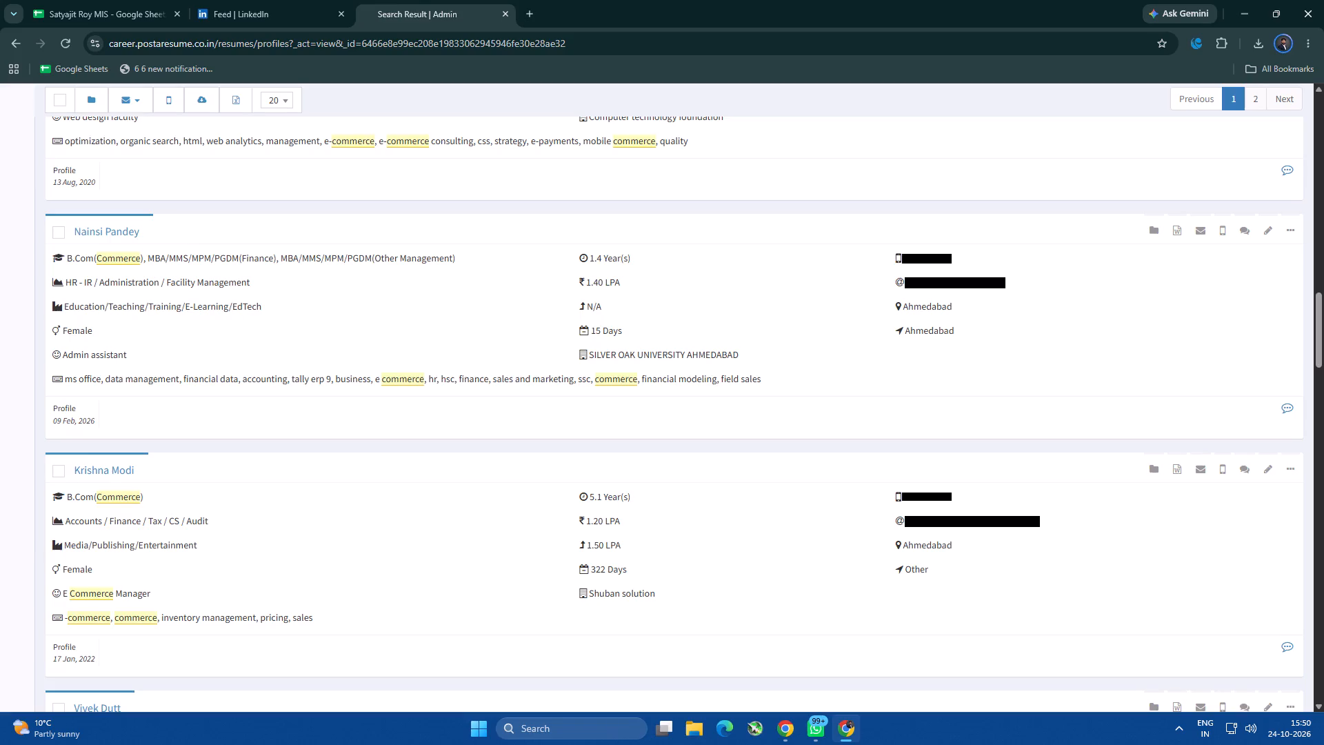
scroll(148, 257, "down", 2)
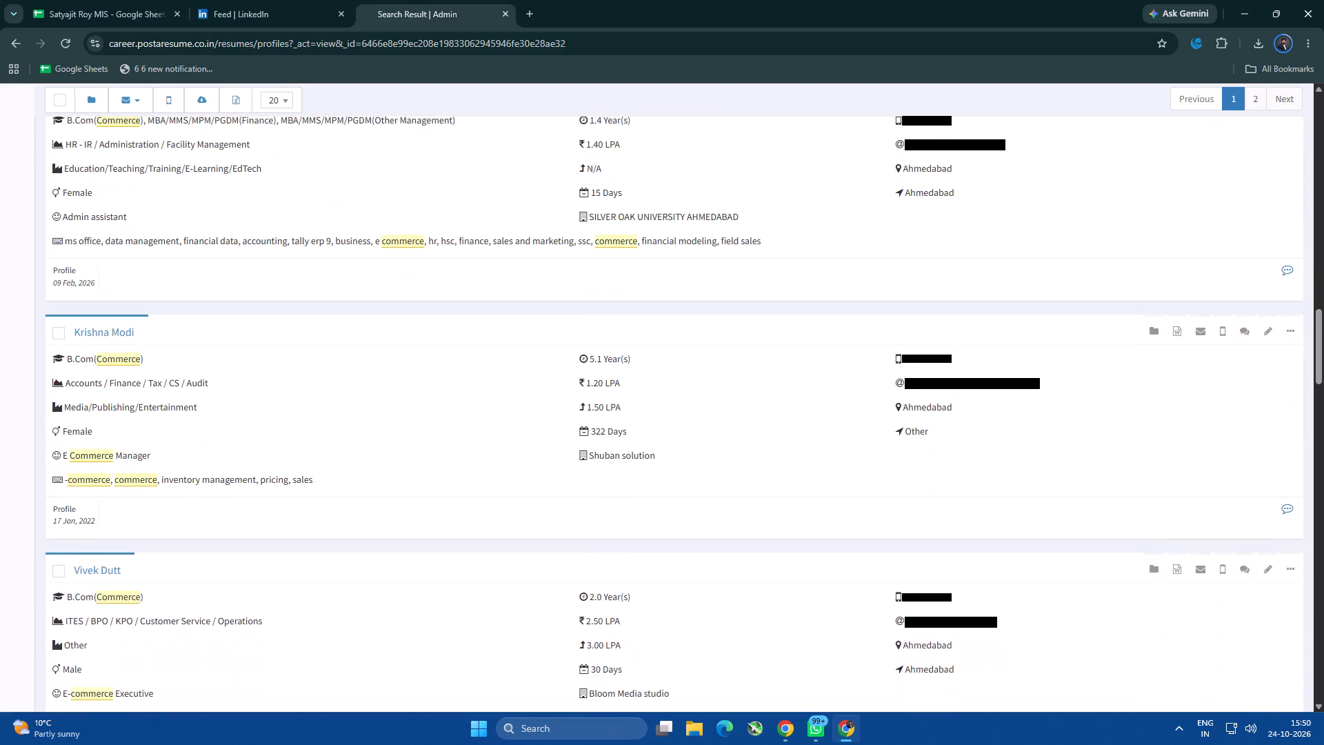
scroll(110, 325, "down", 3)
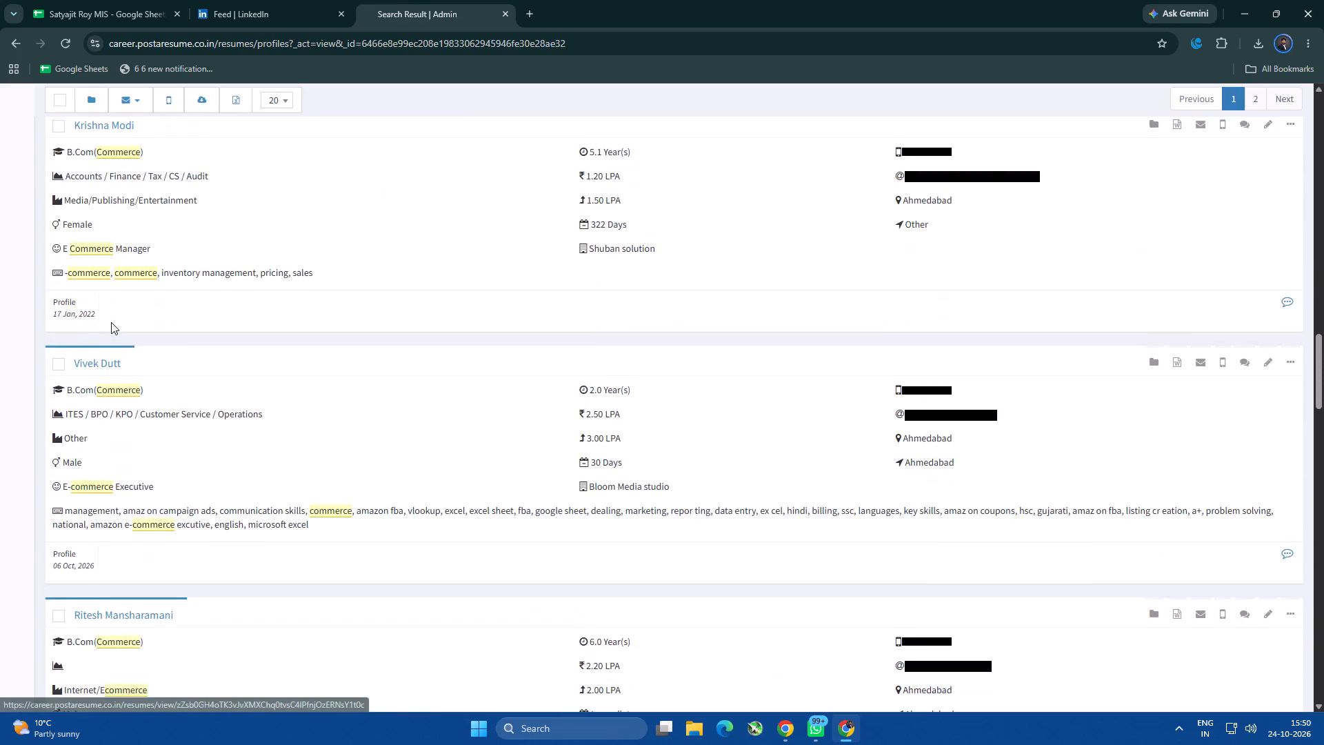
scroll(112, 321, "down", 1)
left_click(114, 301)
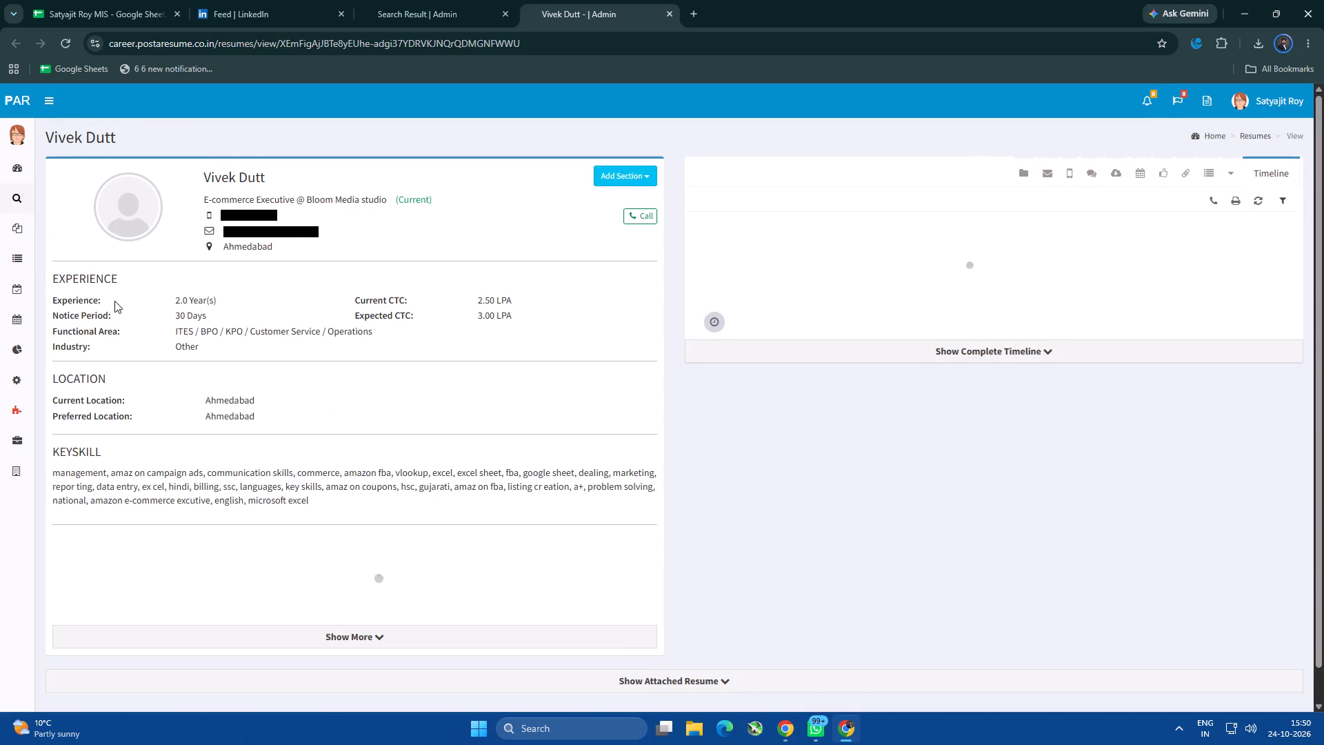
Examine the education, employment history and attached resume of the Bloom Media studio E-commerce Executive.
scroll(856, 606, "down", 4)
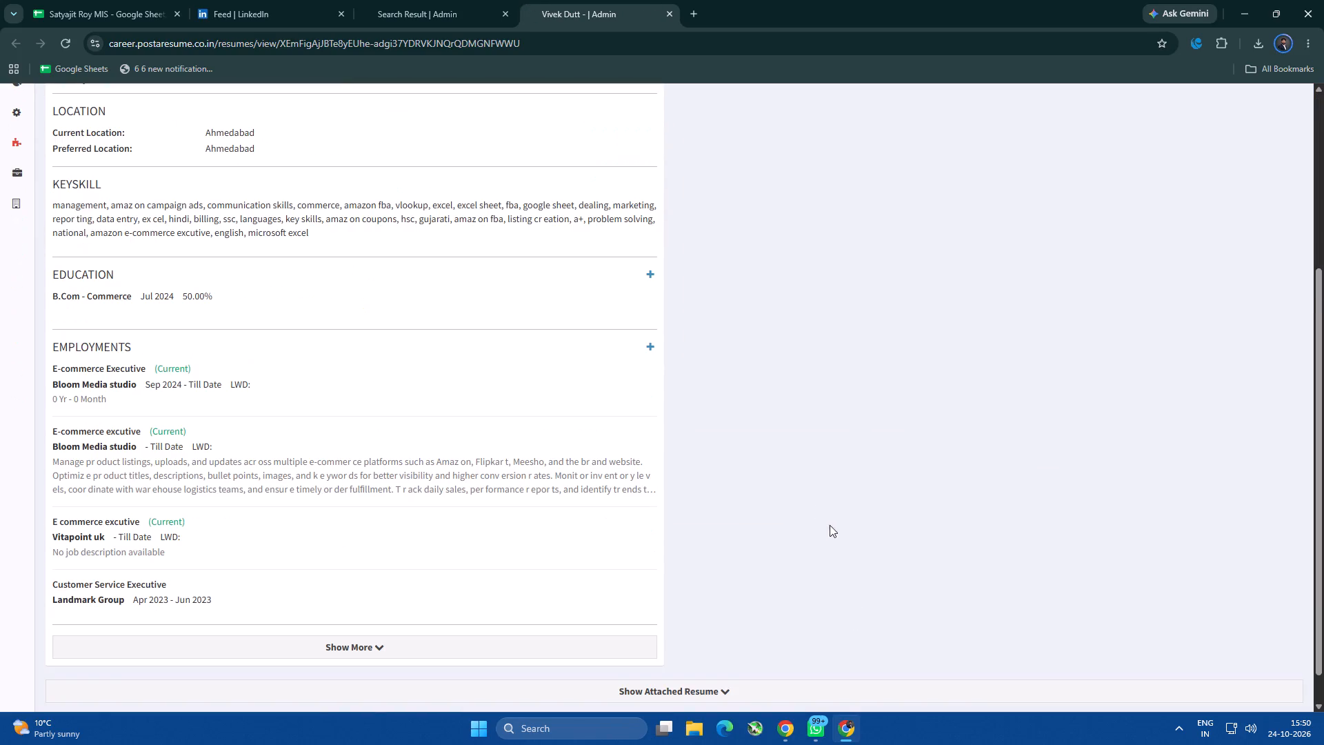
scroll(763, 562, "down", 5)
left_click(737, 656)
scroll(721, 579, "down", 5)
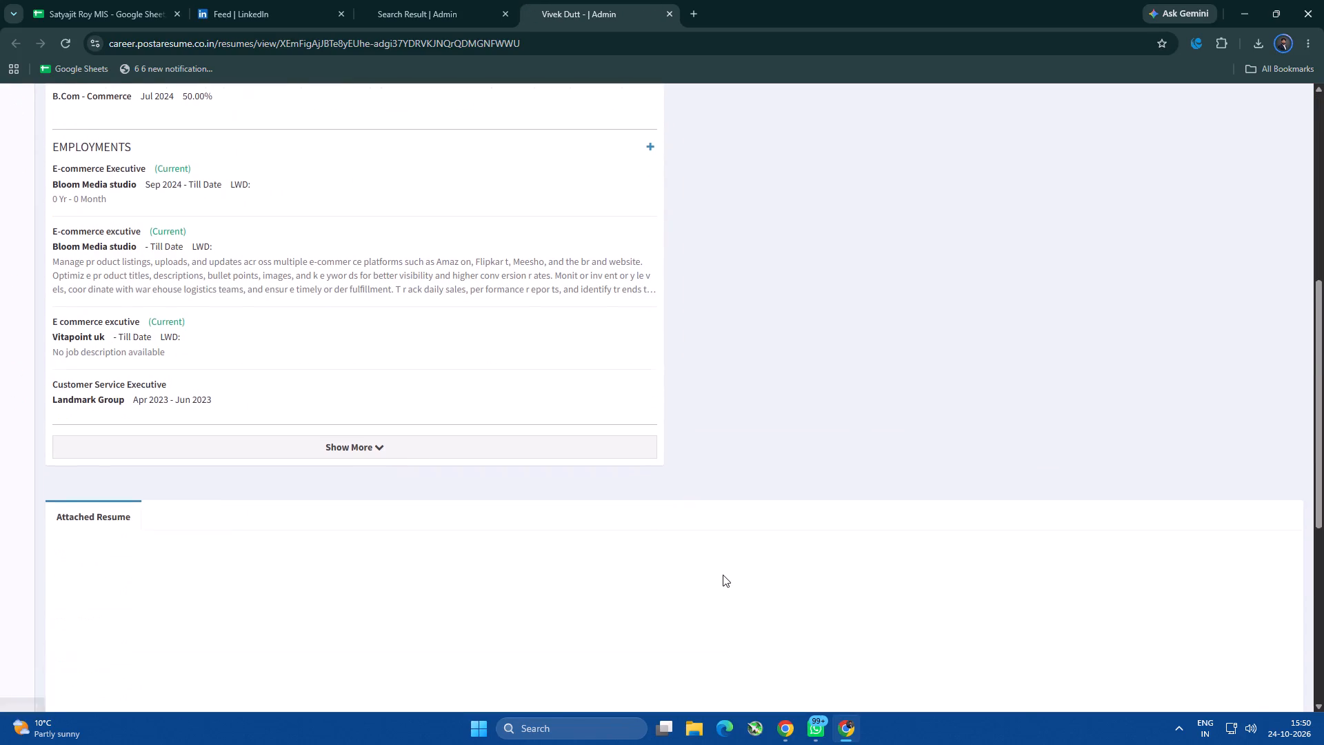
scroll(723, 574, "down", 4)
scroll(723, 574, "up", 4)
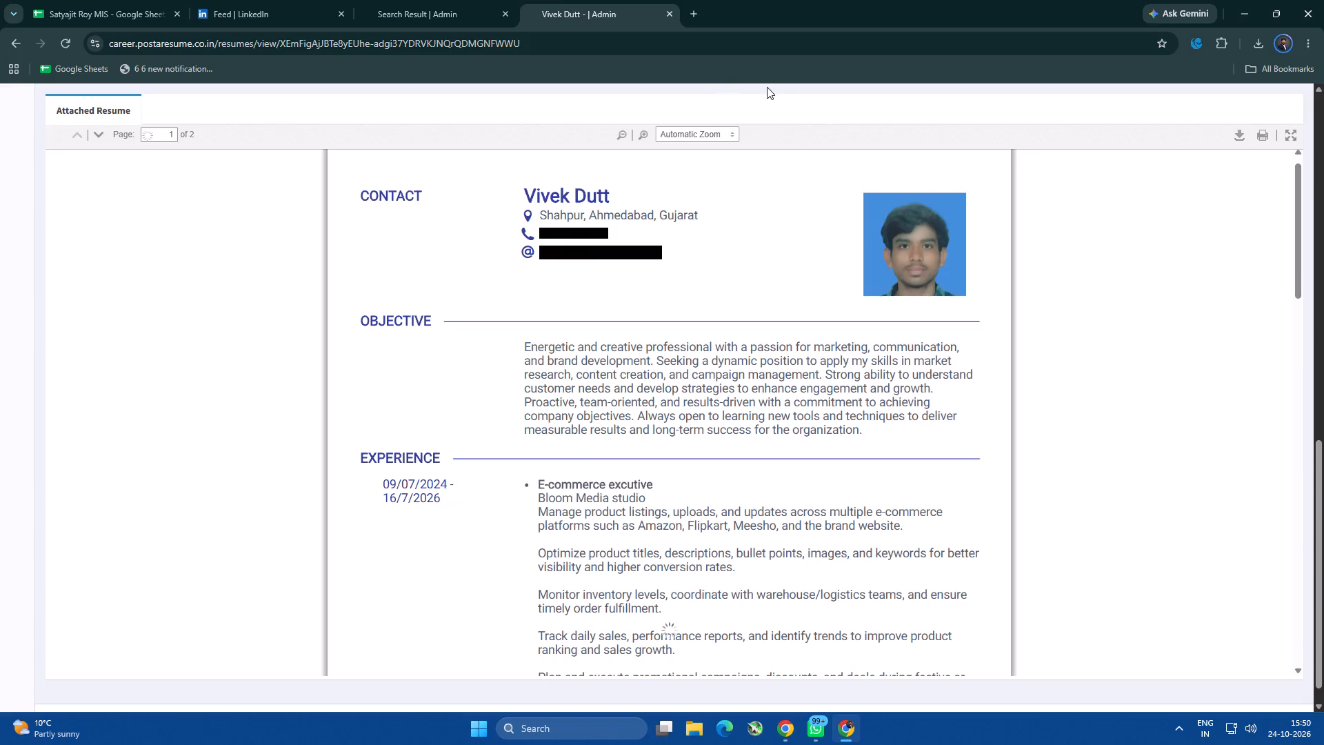
scroll(767, 87, "up", 4)
scroll(768, 87, "down", 1)
scroll(768, 88, "up", 1)
scroll(777, 152, "up", 2)
scroll(777, 152, "down", 4)
scroll(780, 161, "up", 15)
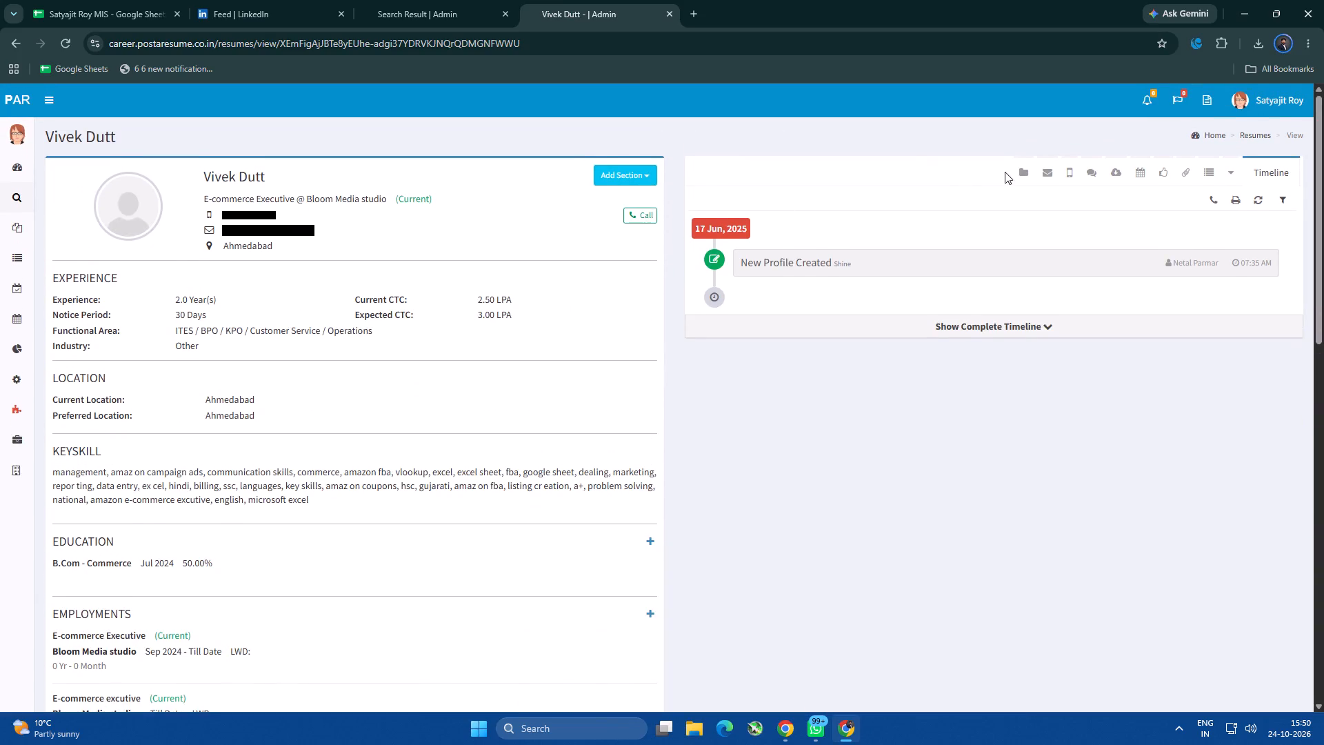
Assign the Bloom Media studio candidate to job opening 154621 - Senior Executive E commerce Operations and close the profile.
left_click(1025, 177)
left_click(580, 177)
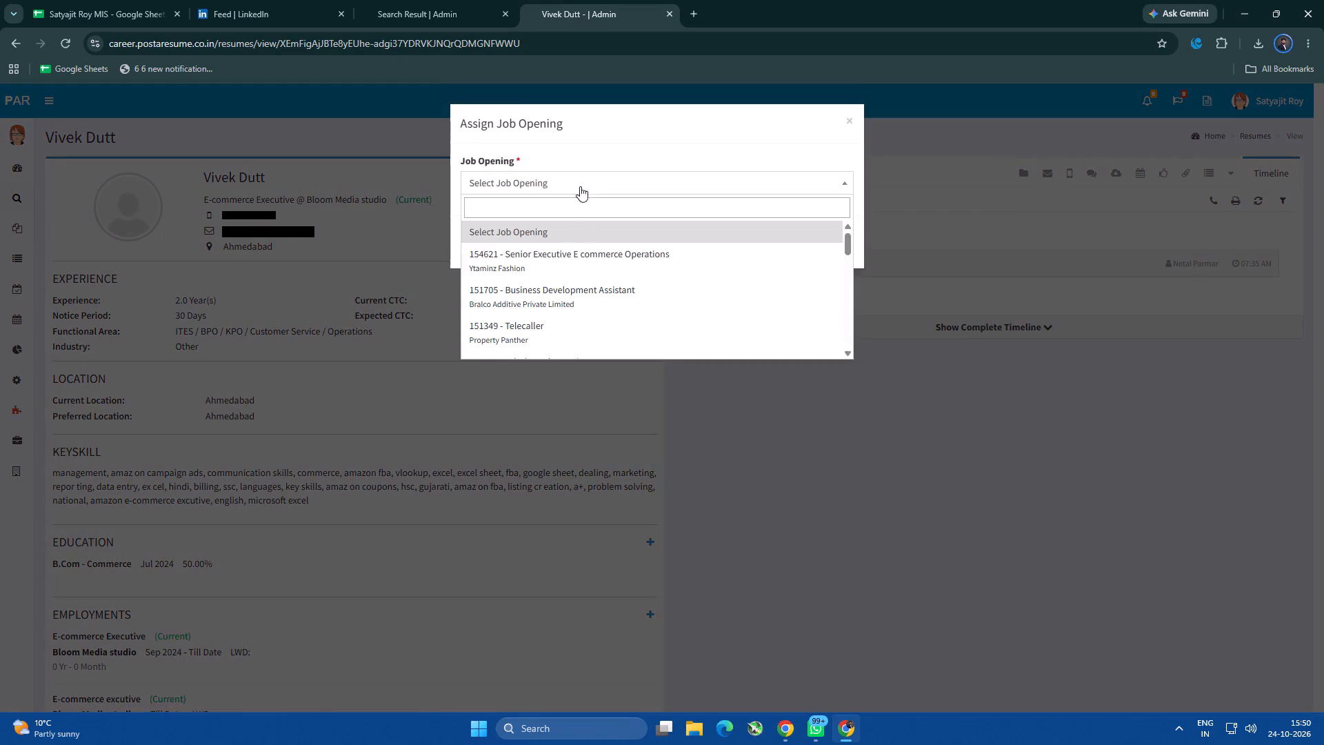
left_click(573, 265)
left_click(517, 244)
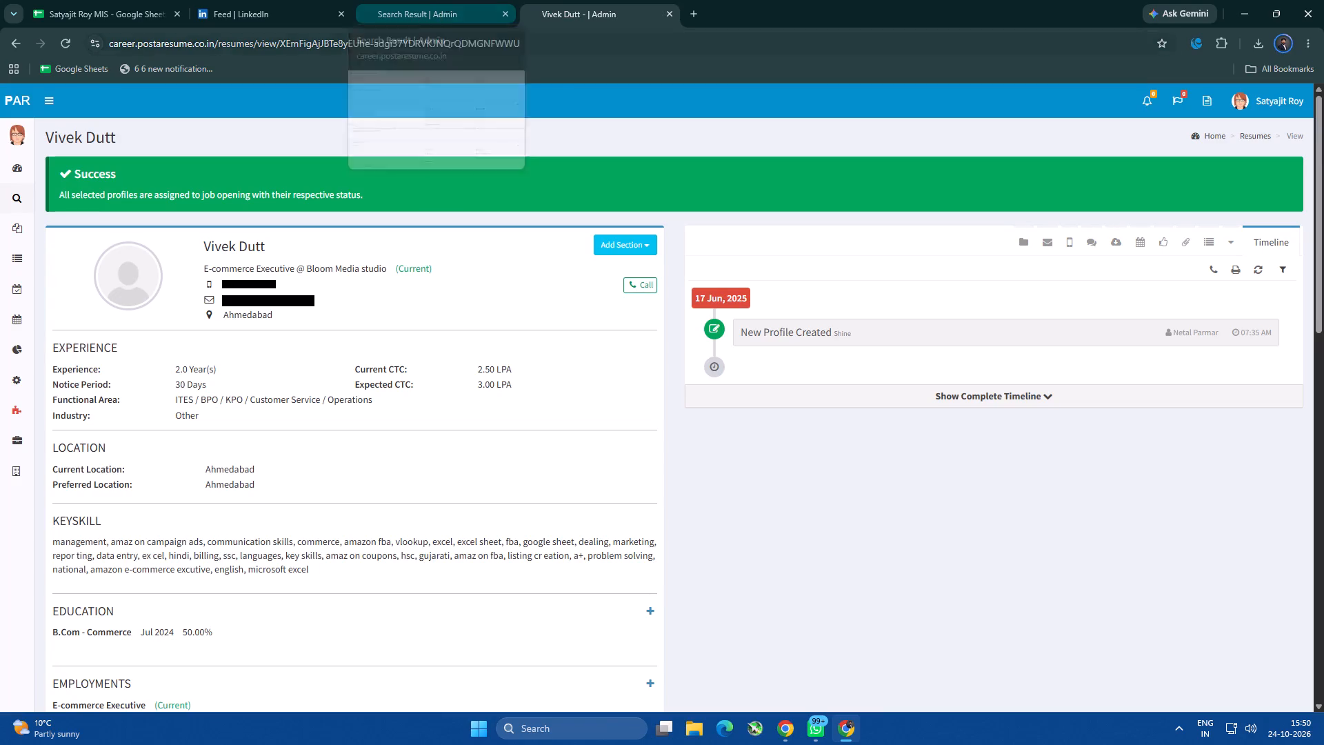
left_click(667, 15)
Look through the remaining candidates on page 1 of the search results for e-commerce operations experience.
scroll(443, 198, "down", 3)
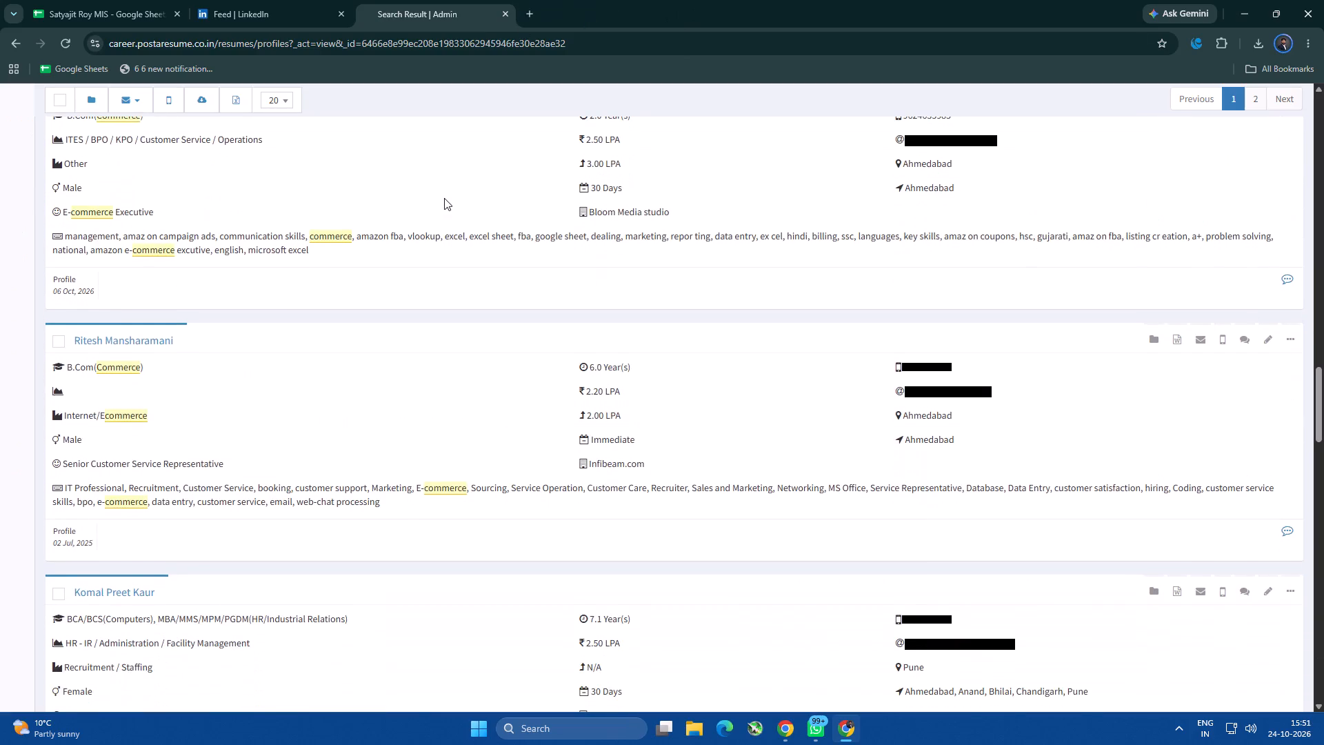
scroll(444, 198, "down", 7)
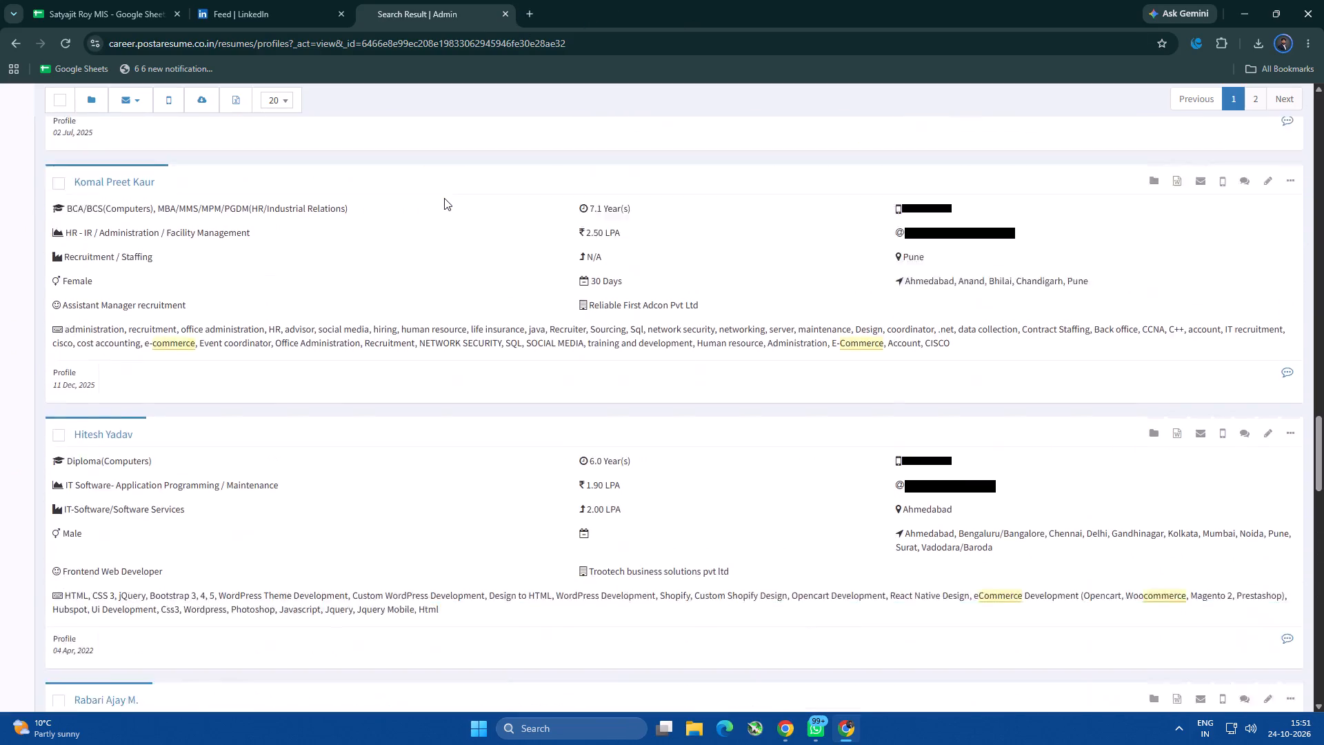
scroll(444, 198, "down", 5)
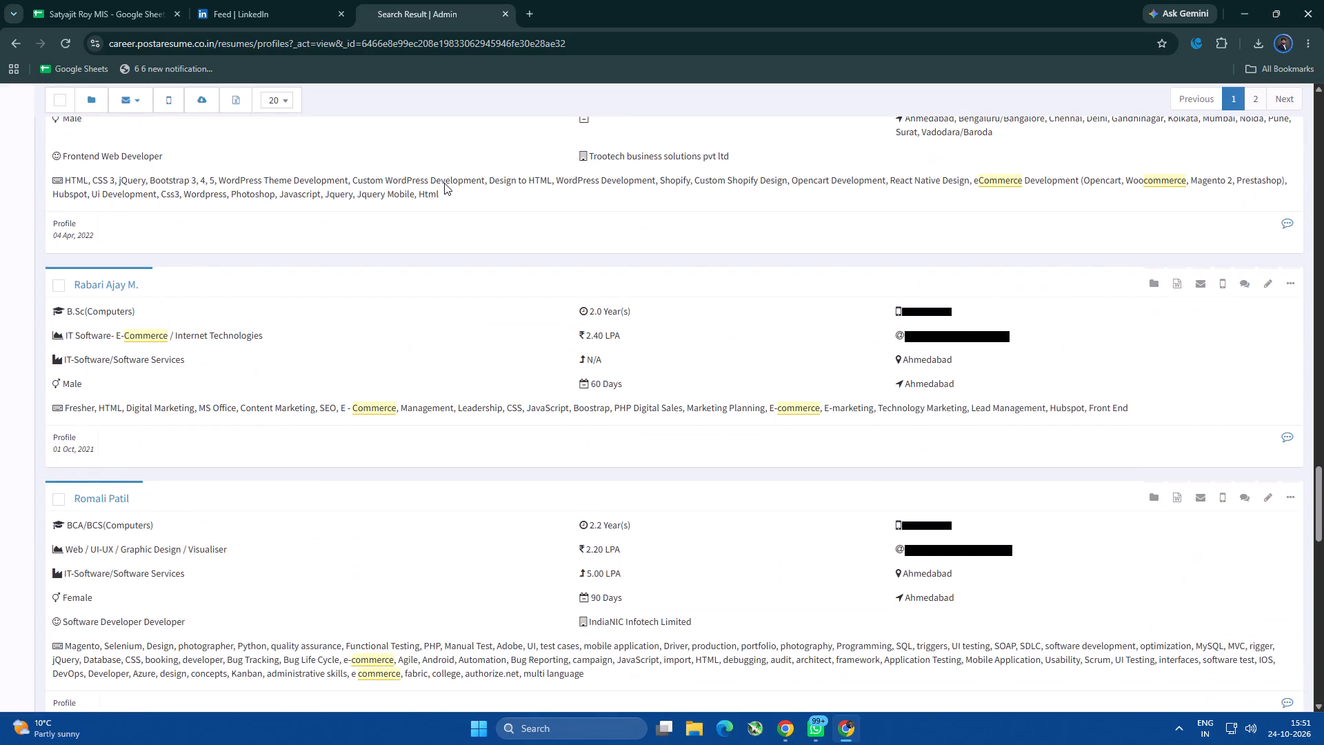
scroll(444, 166, "up", 1)
scroll(444, 166, "down", 7)
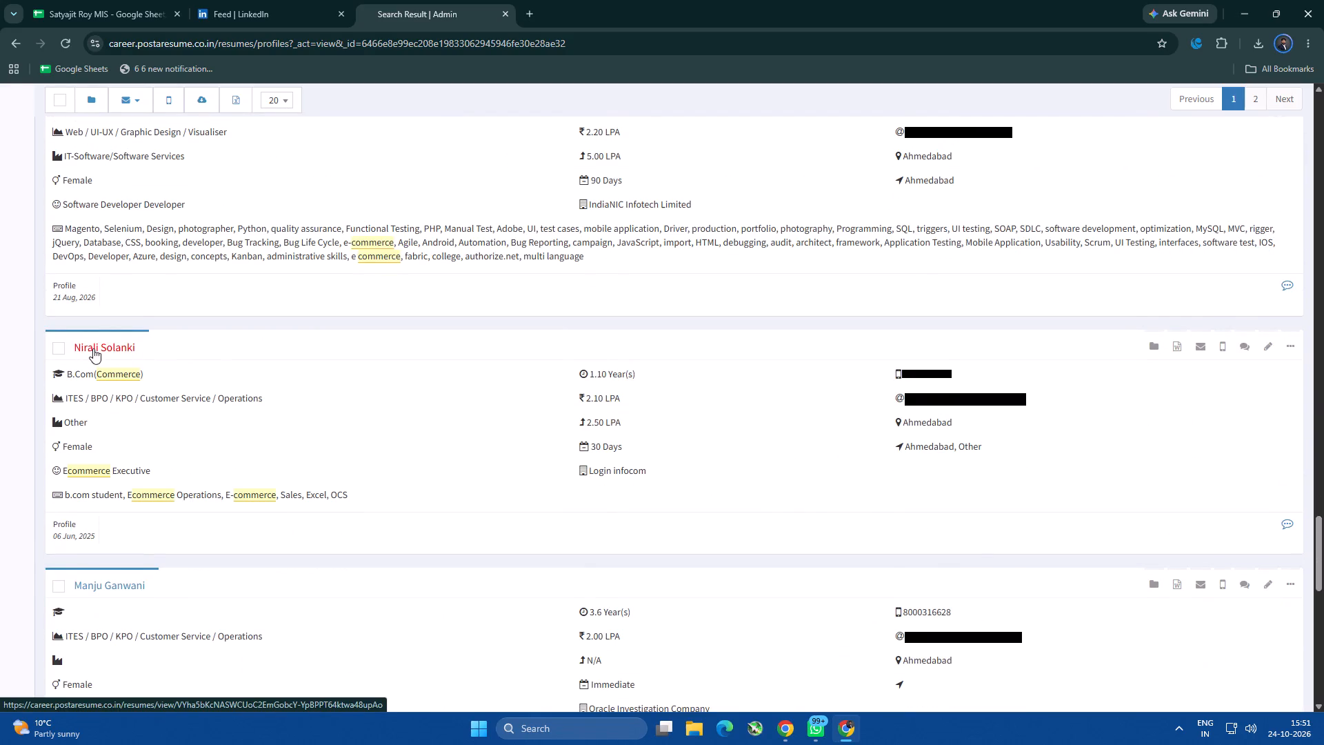
scroll(109, 342, "down", 4)
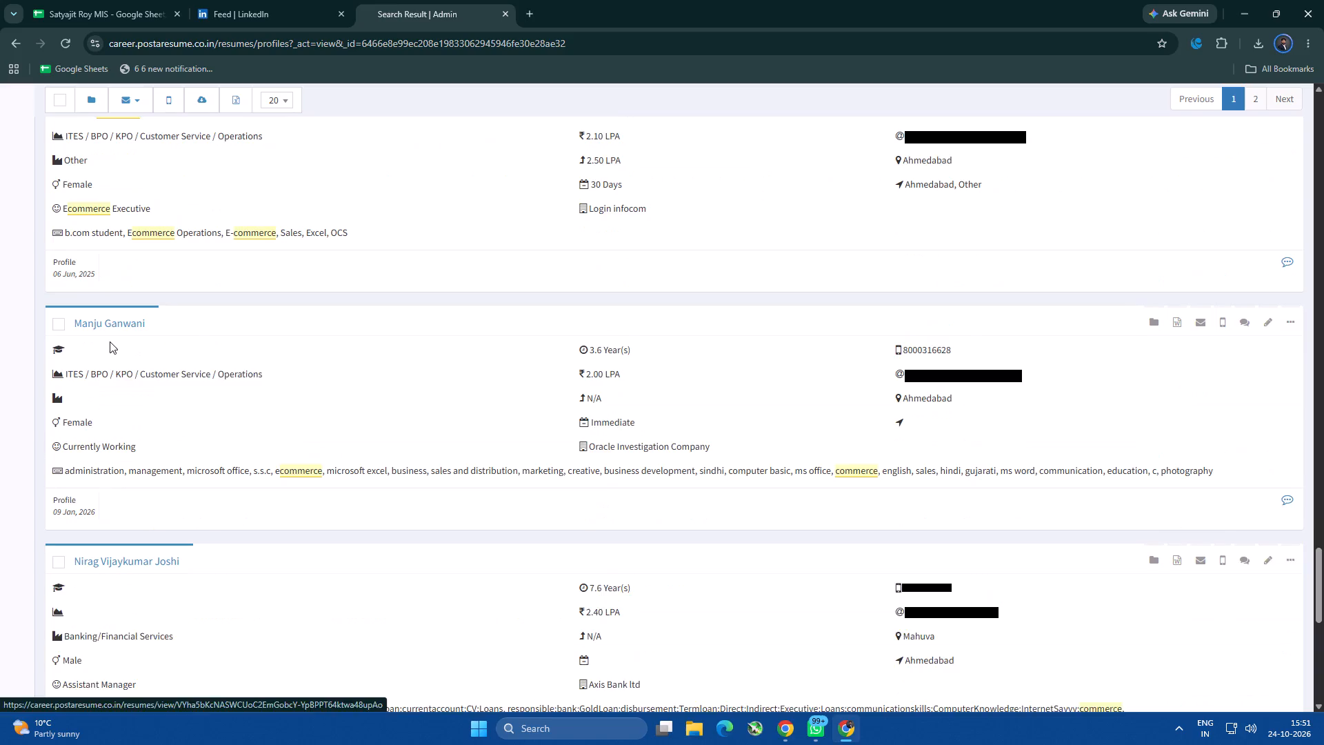
scroll(158, 335, "down", 8)
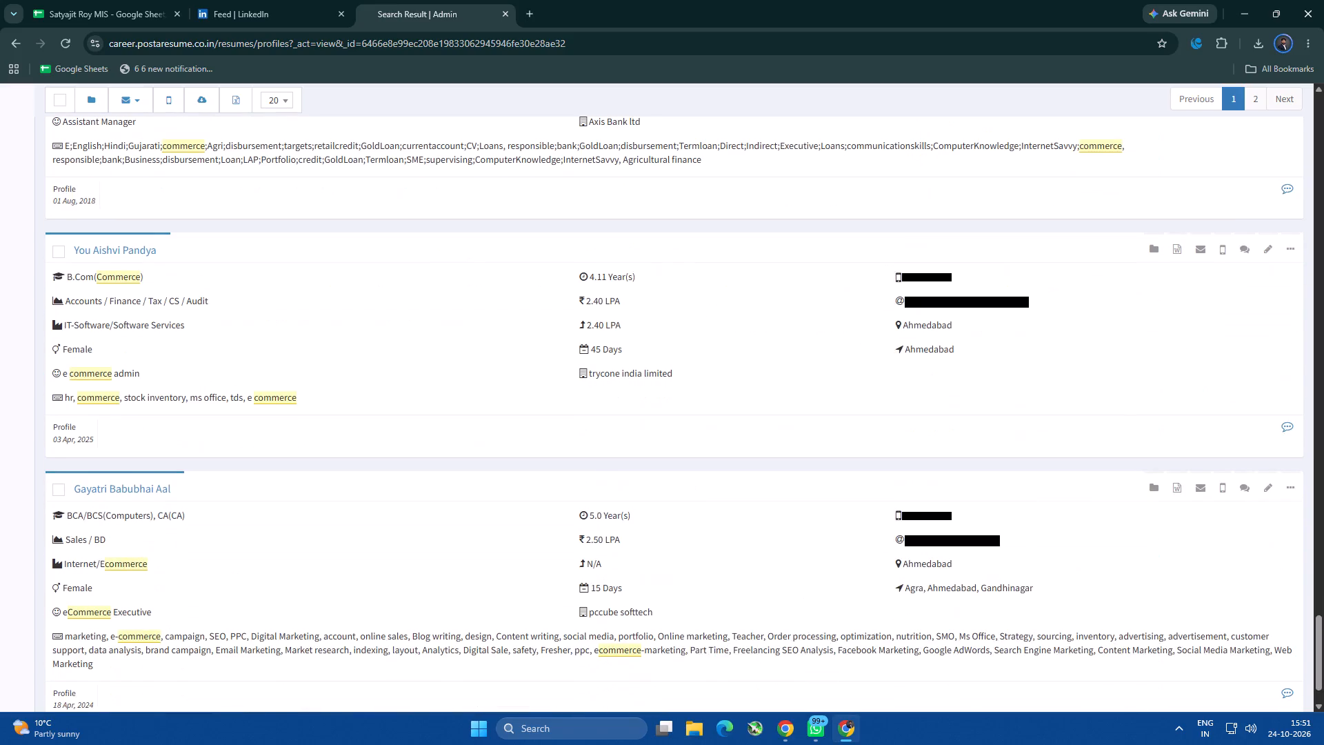
scroll(162, 324, "down", 1)
scroll(162, 324, "up", 1)
scroll(162, 324, "down", 3)
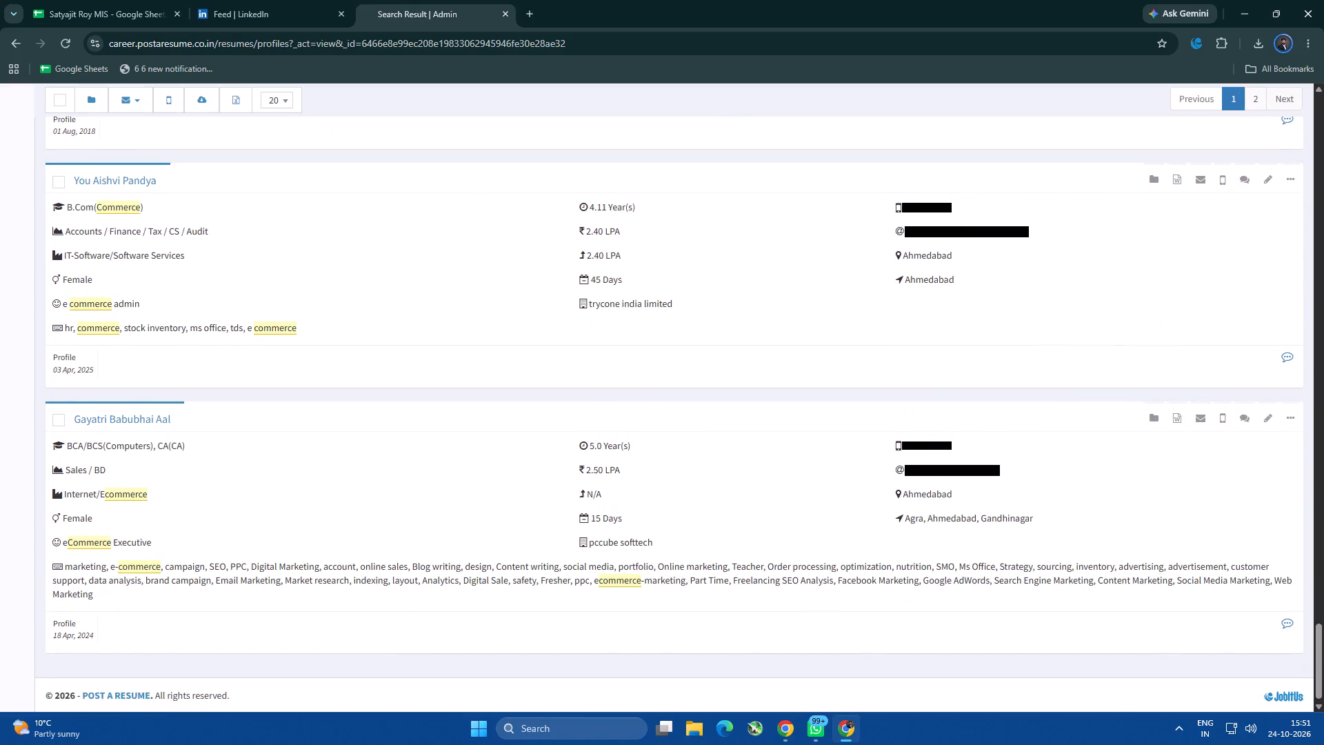
scroll(162, 321, "down", 4)
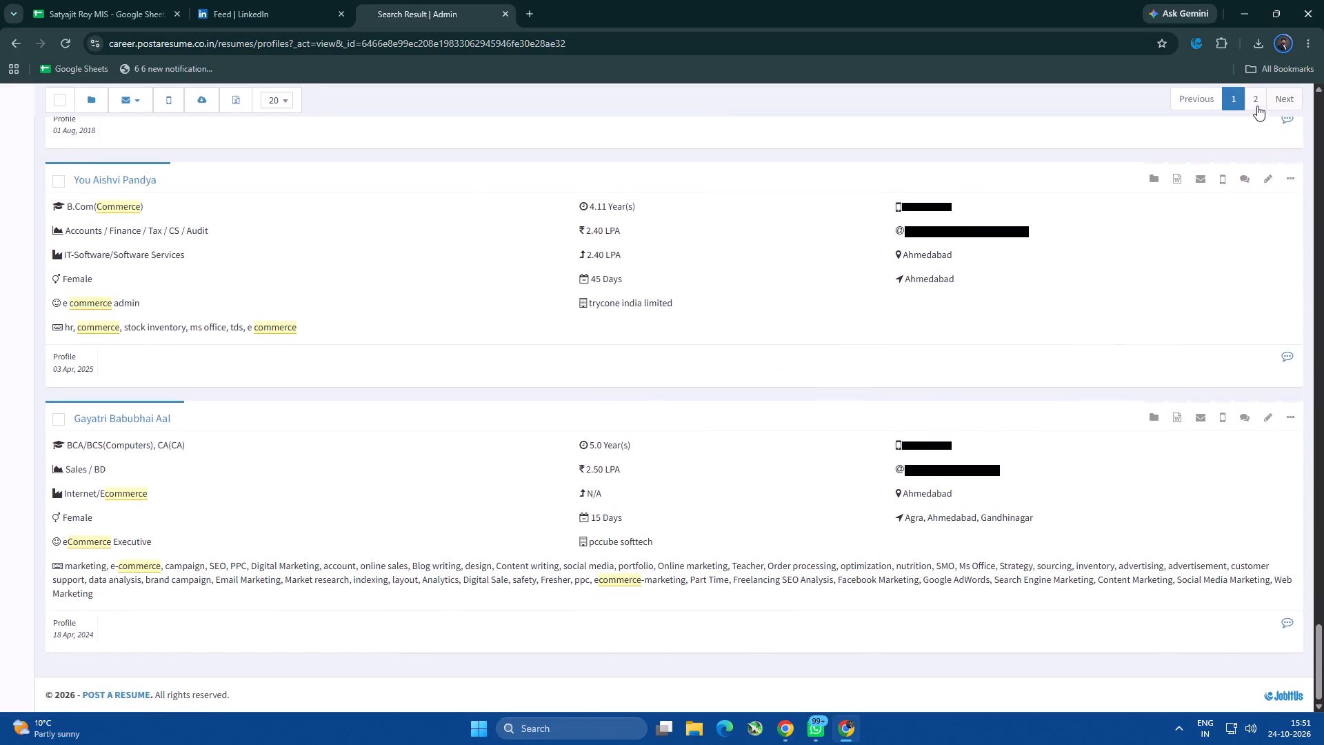
Go to page 2 of the search results and open the profile of the E-Commerce (amazon operations) candidate at Bhairavnath Exim Pvt. Ltd.
left_click(1257, 106)
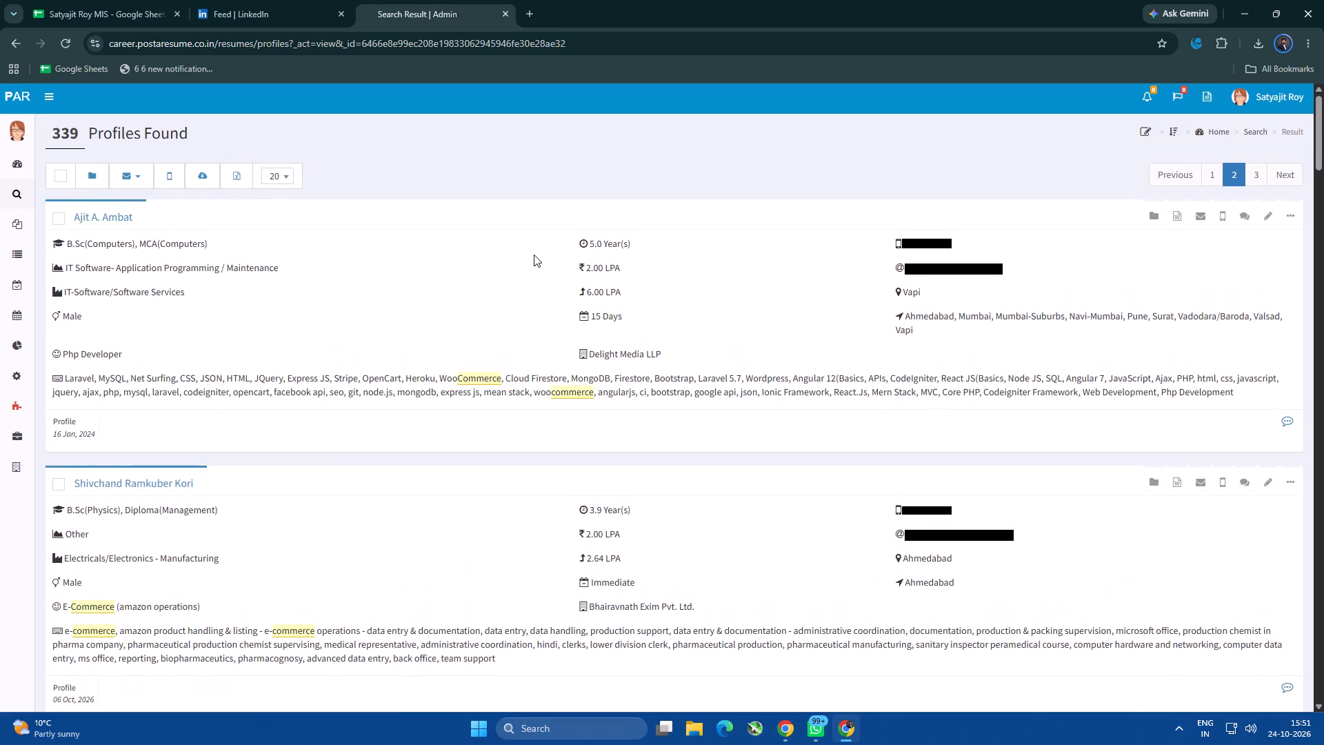
scroll(534, 255, "down", 5)
scroll(534, 254, "up", 1)
scroll(534, 254, "down", 1)
scroll(534, 254, "up", 1)
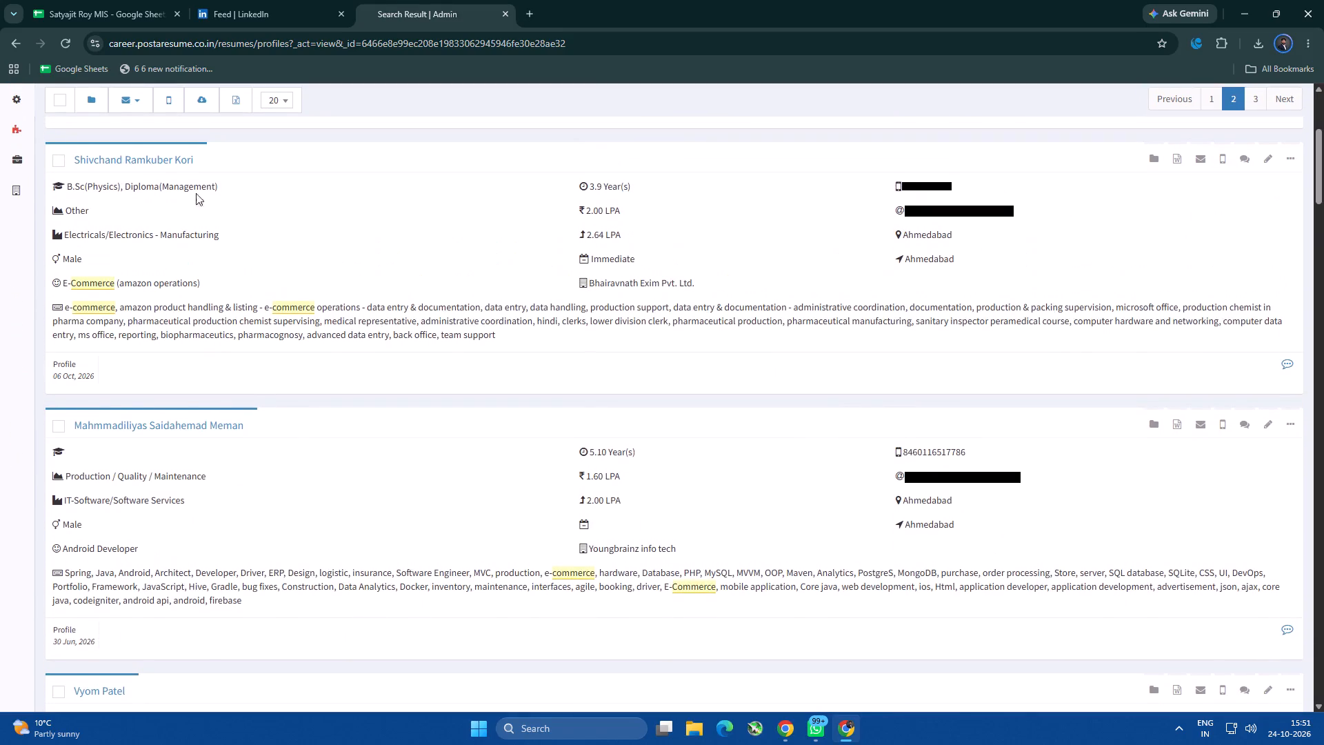
left_click(165, 166)
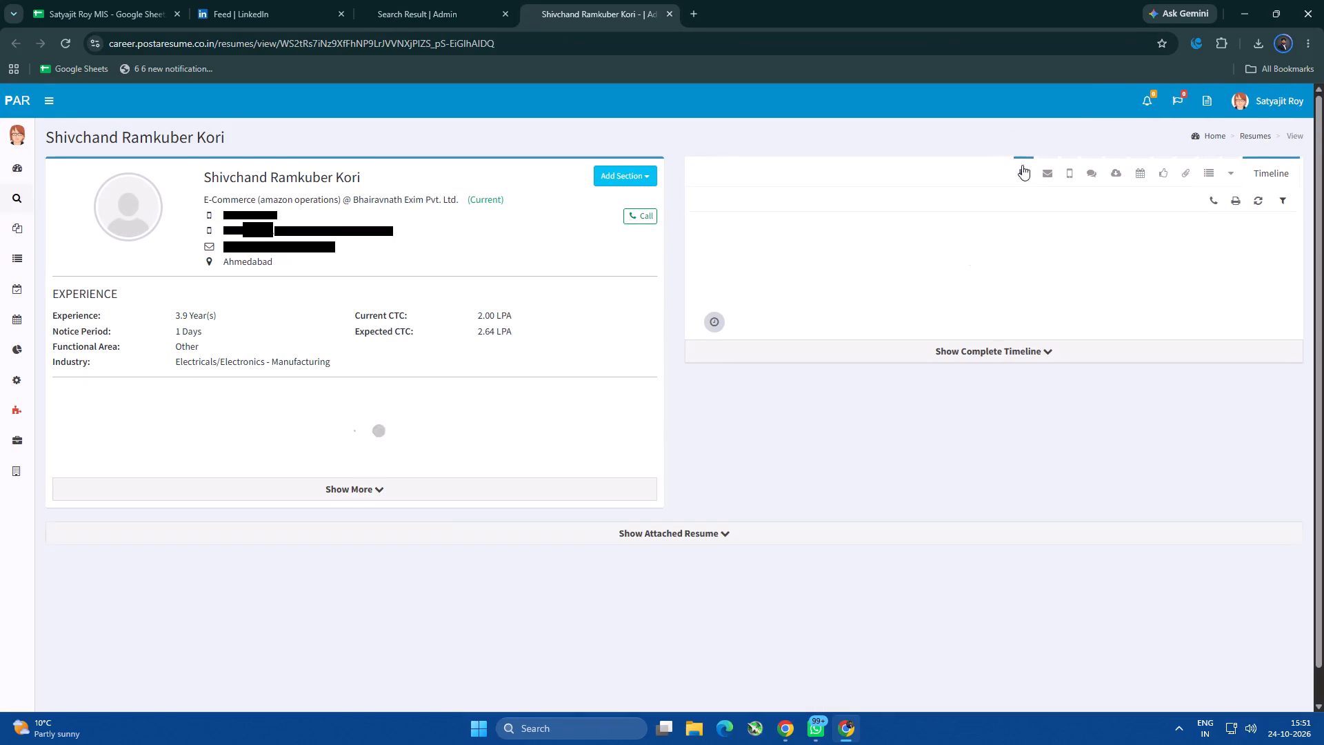
Assign the Bhairavnath Exim candidate to job opening 154621 - Senior Executive E commerce Operations and close the profile.
left_click(1023, 171)
left_click(593, 192)
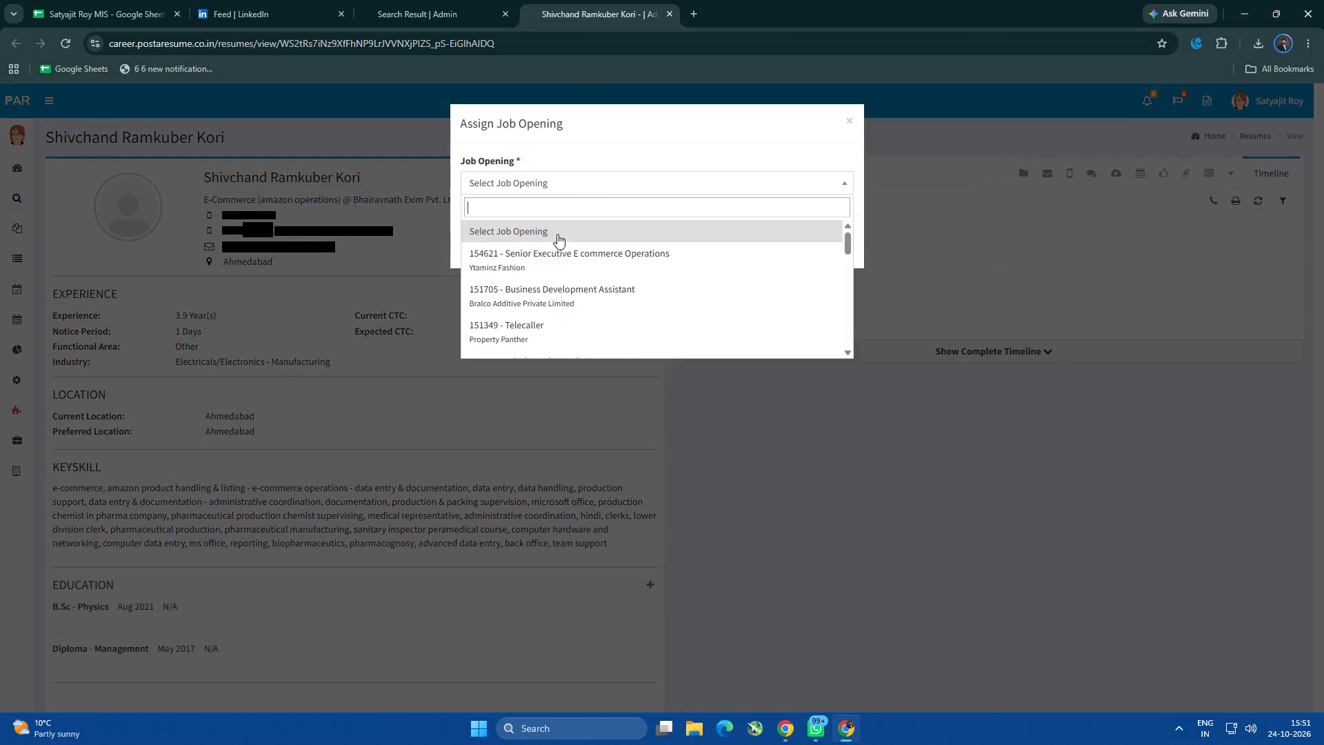
left_click(533, 255)
left_click(517, 237)
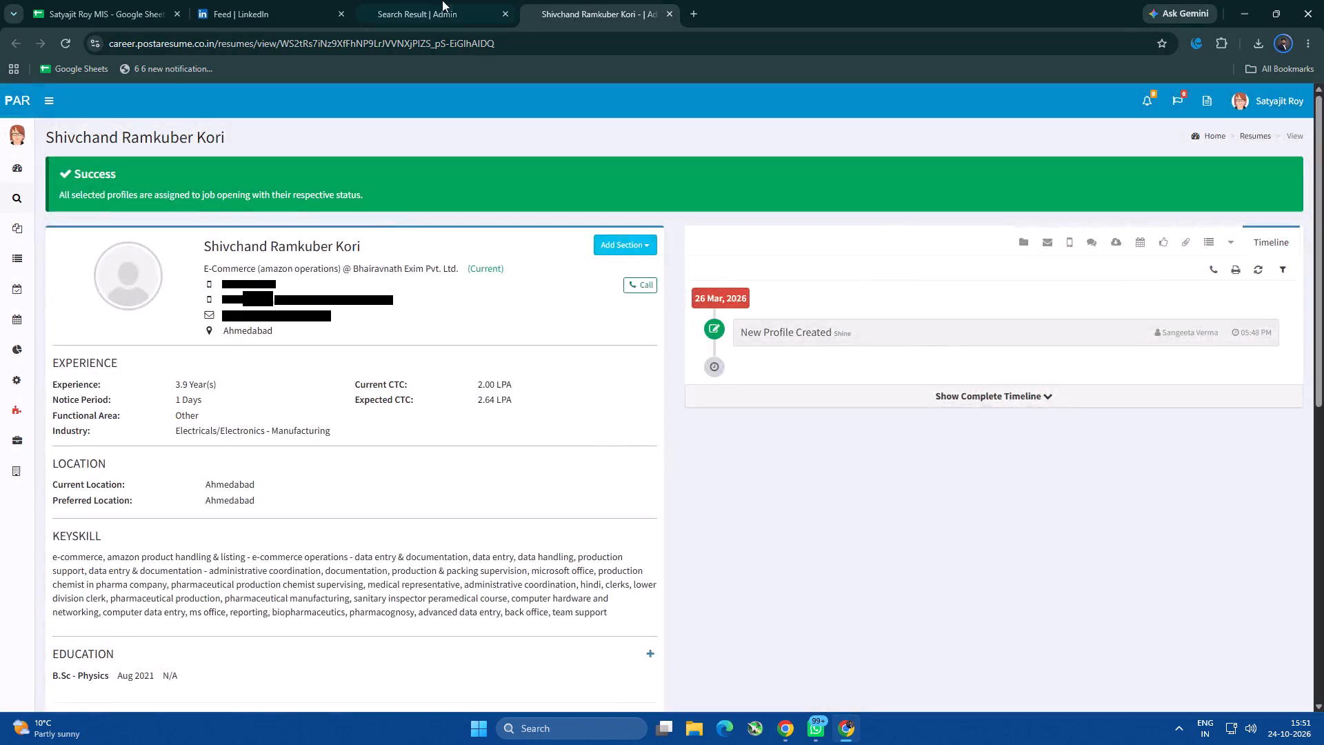
left_click(438, 0)
left_click(670, 10)
Look through the remaining candidates on page 2 of the search results for relevant e-commerce roles and skills.
scroll(337, 282, "down", 2)
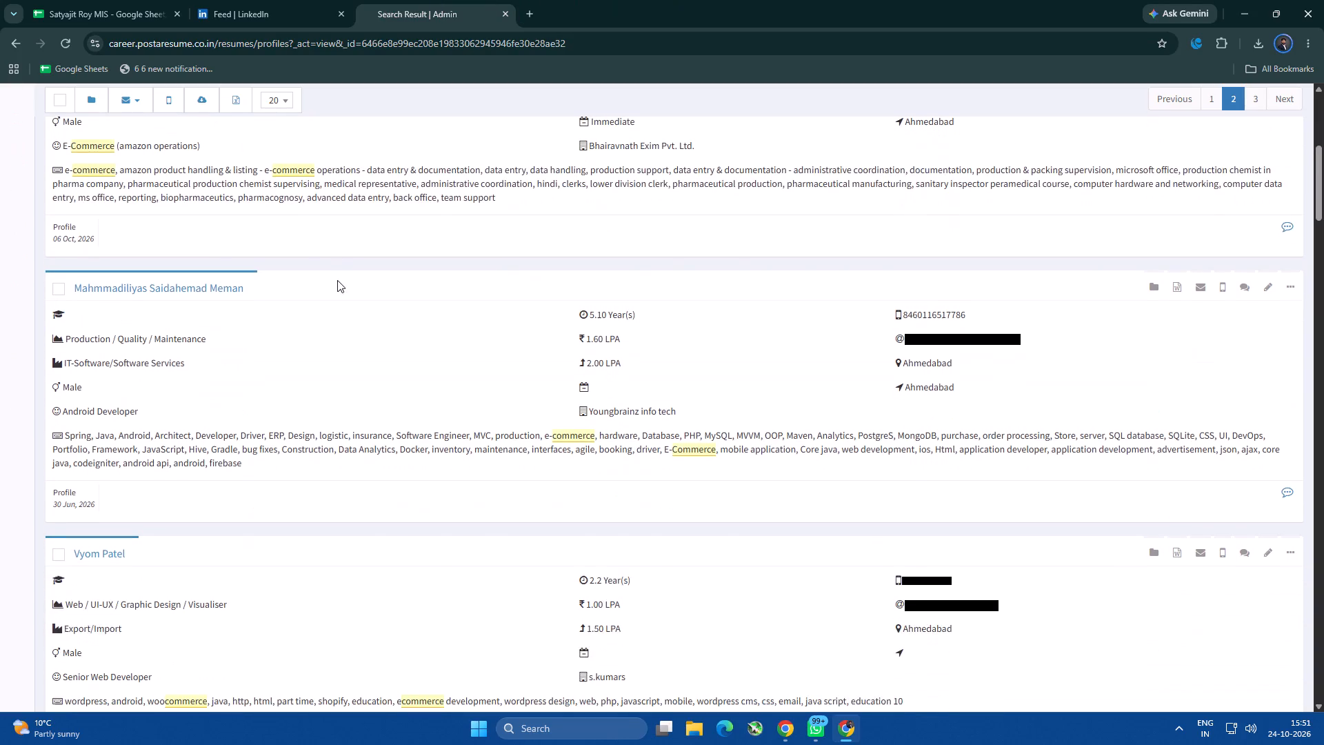
scroll(337, 279, "down", 2)
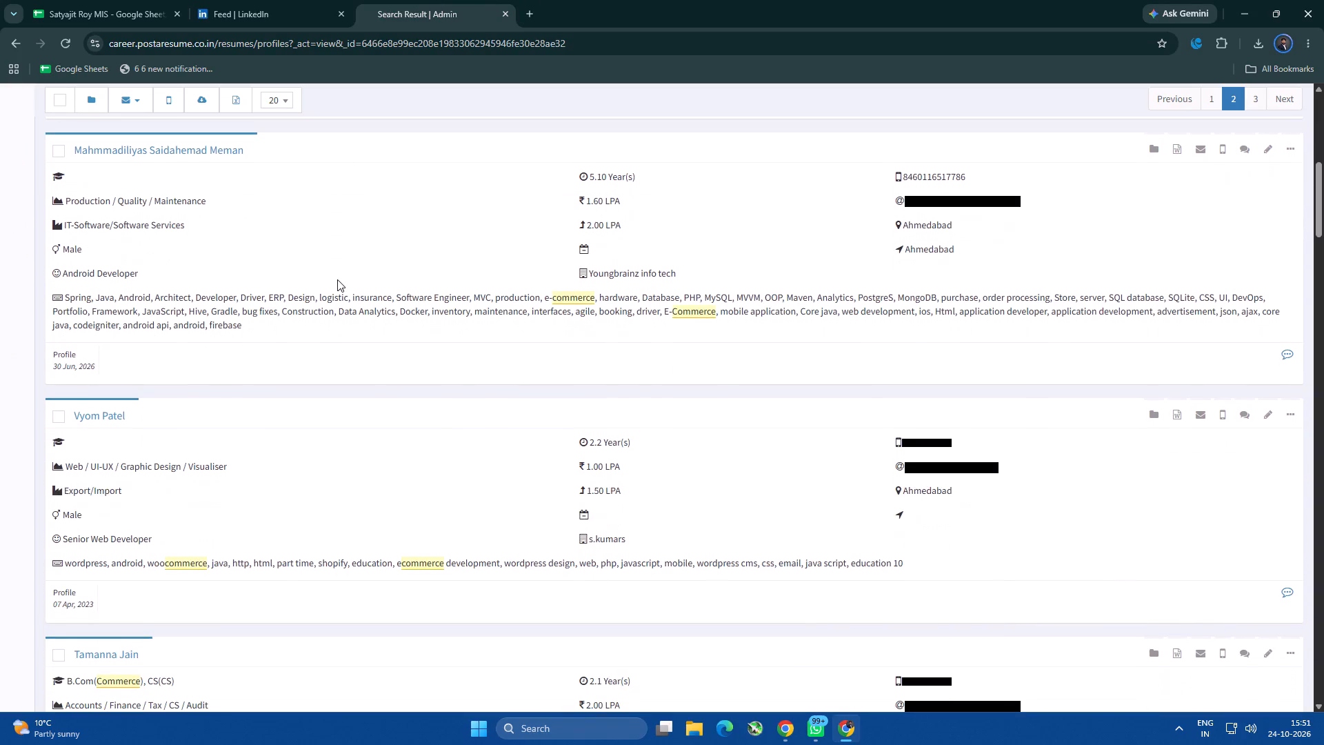
scroll(337, 279, "down", 9)
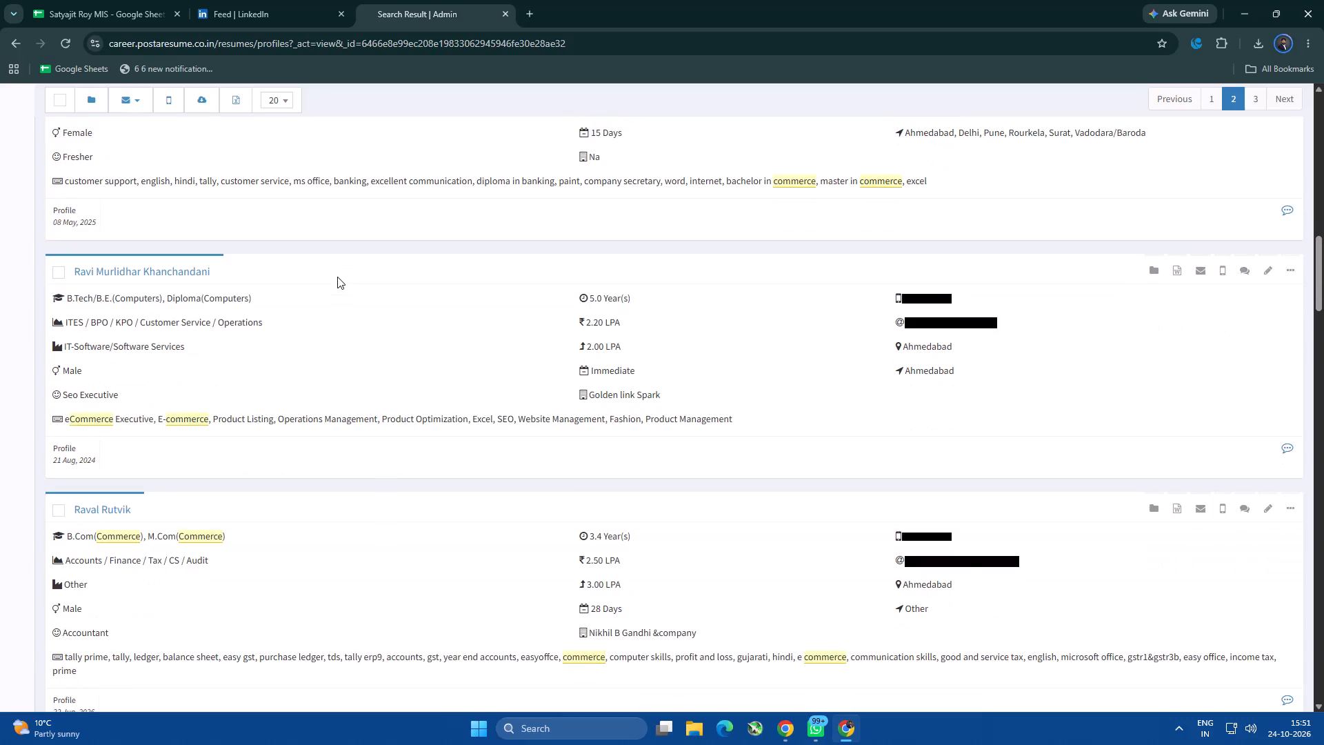
scroll(337, 275, "down", 4)
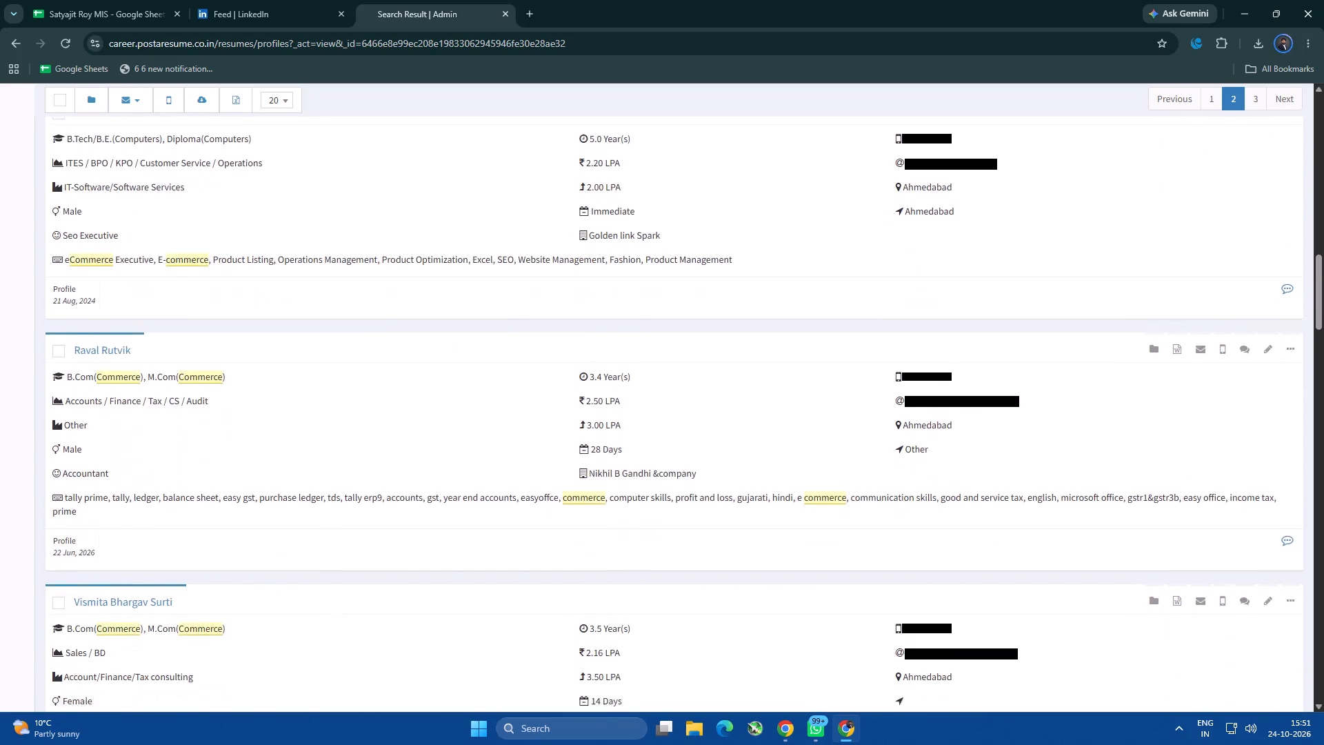
scroll(337, 274, "down", 7)
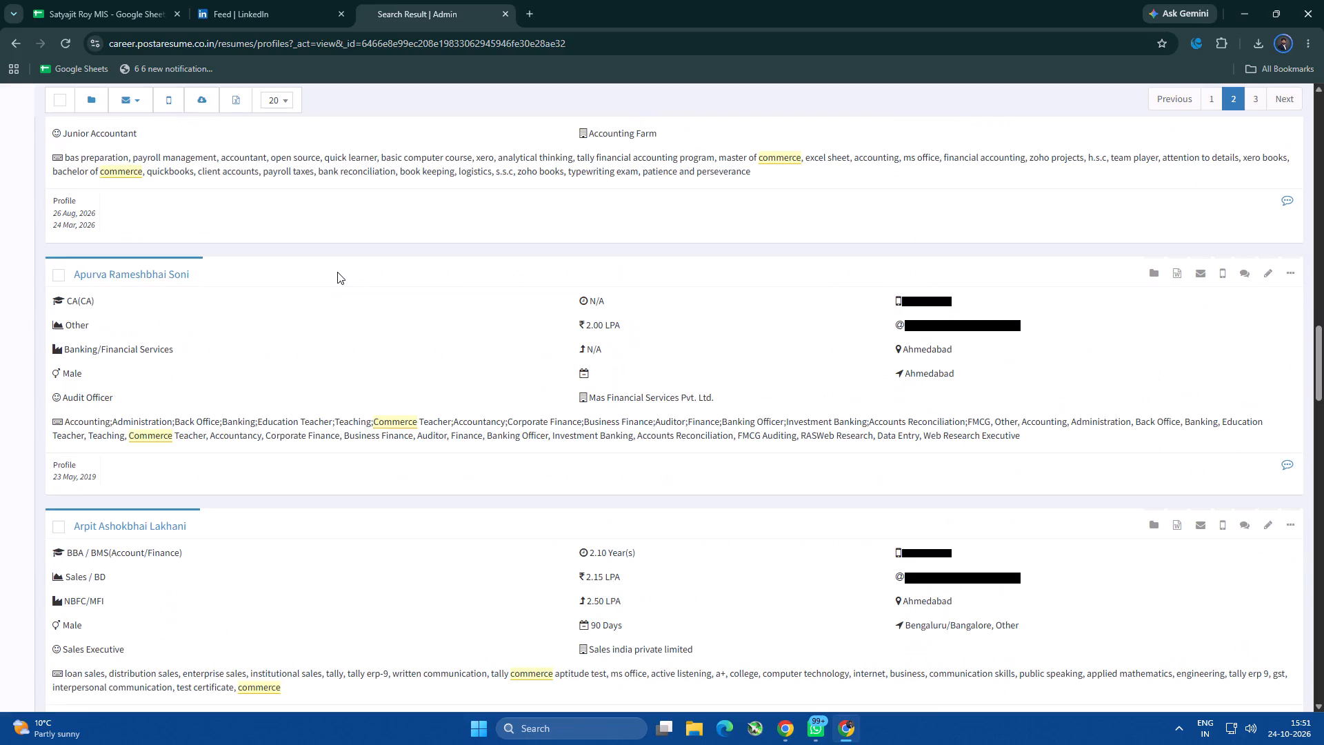
scroll(337, 272, "down", 2)
scroll(337, 272, "up", 3)
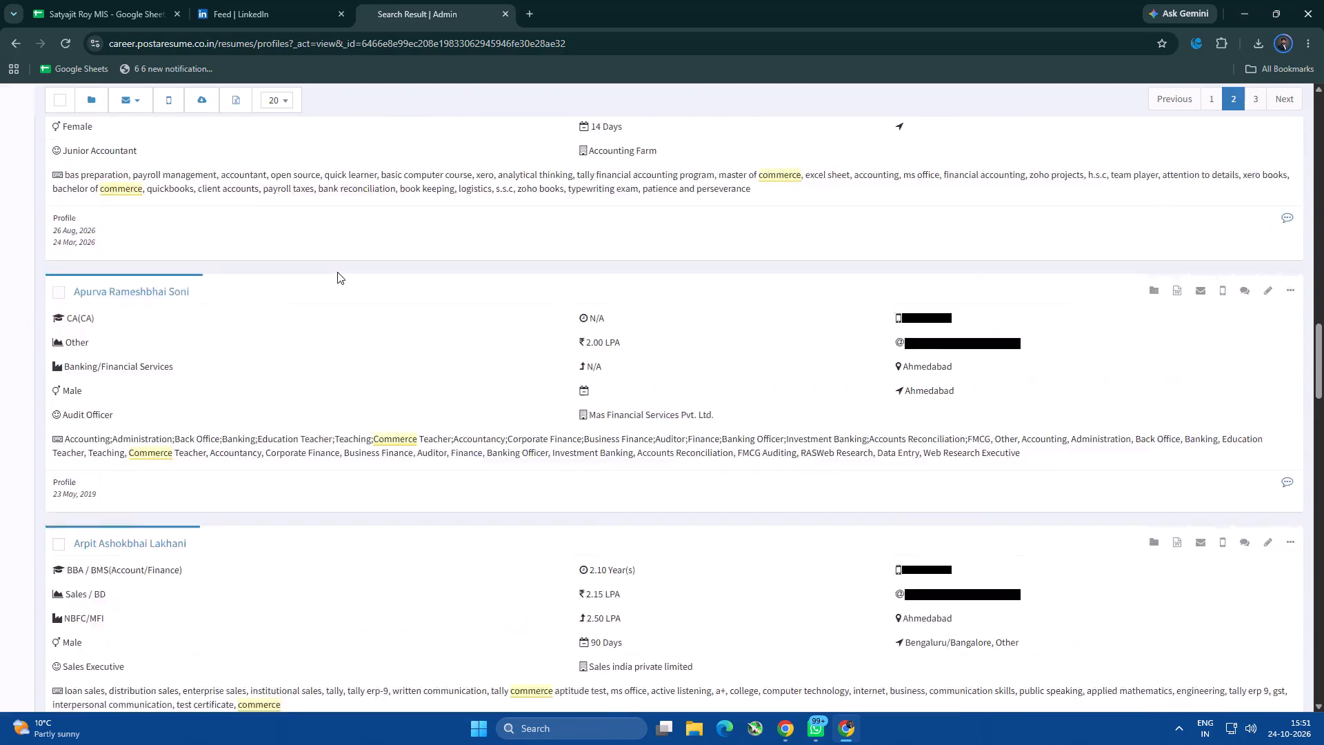
scroll(337, 272, "up", 3)
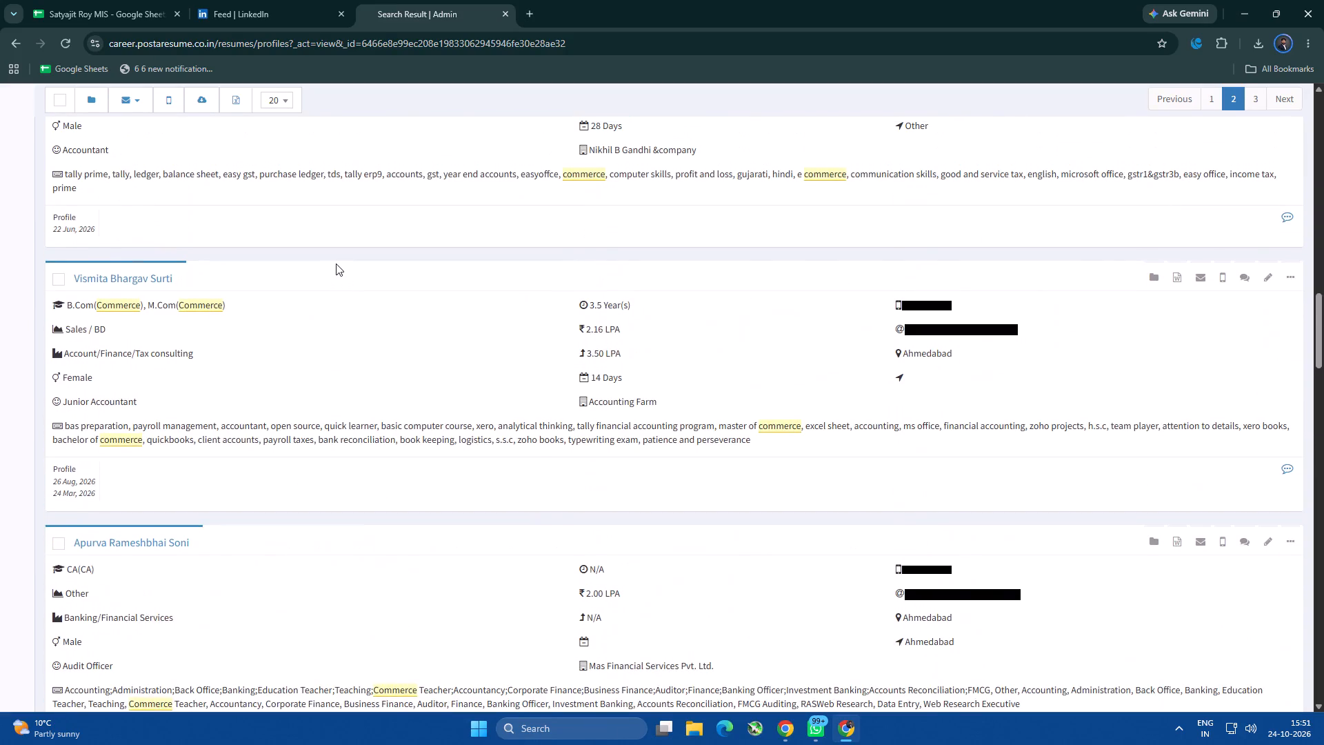
scroll(336, 264, "down", 6)
scroll(335, 264, "up", 2)
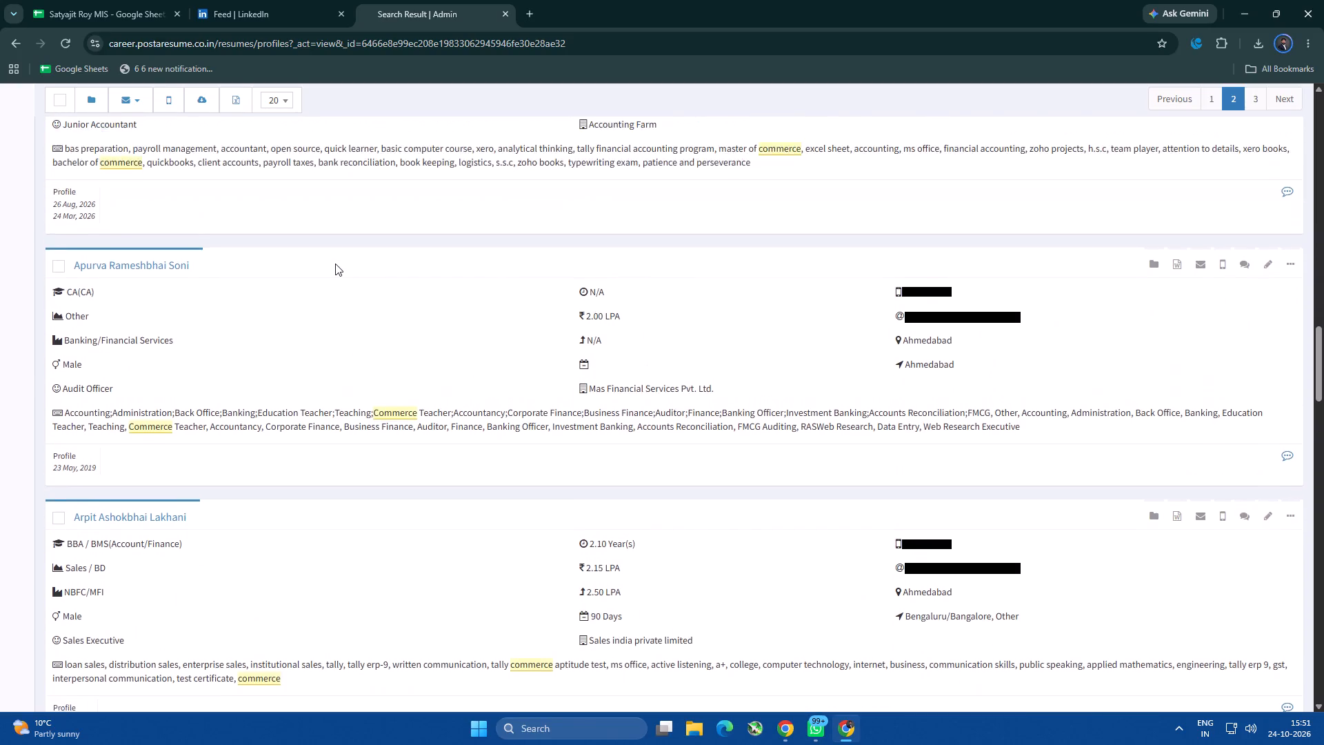
scroll(335, 264, "down", 11)
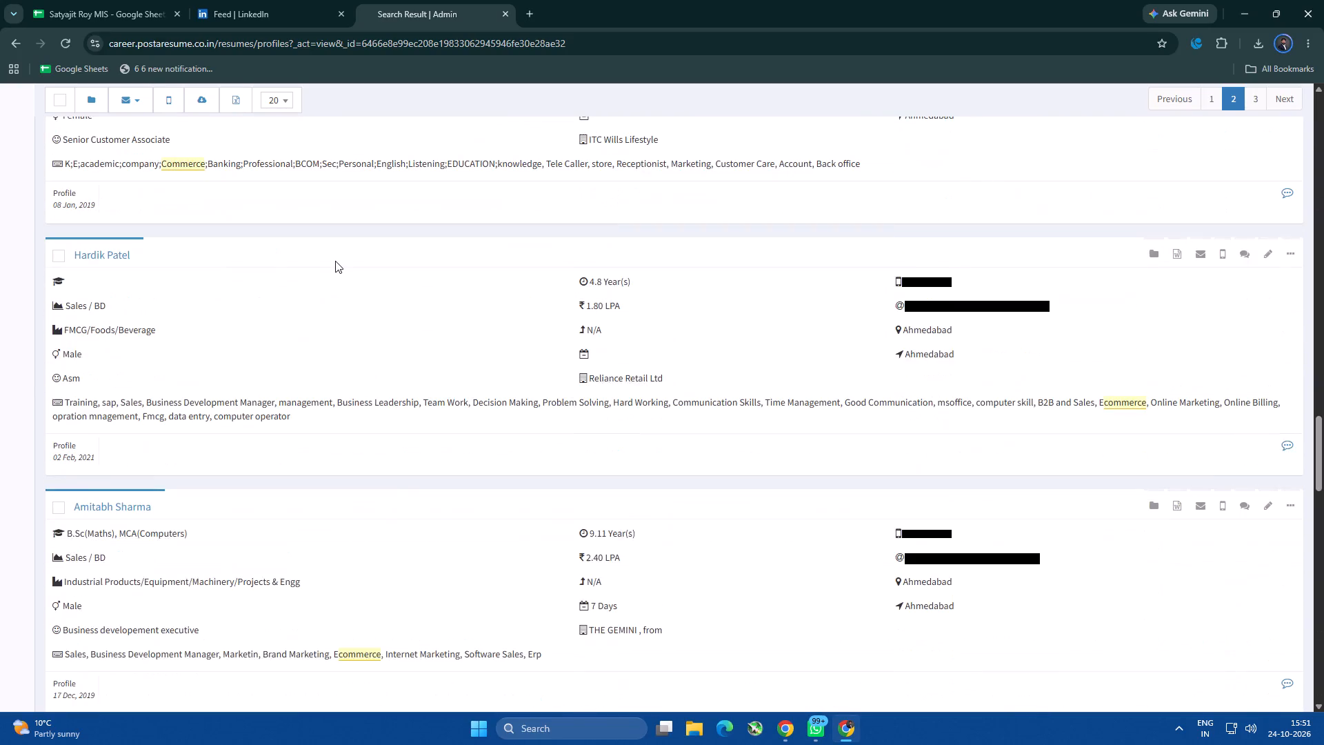
scroll(335, 259, "down", 4)
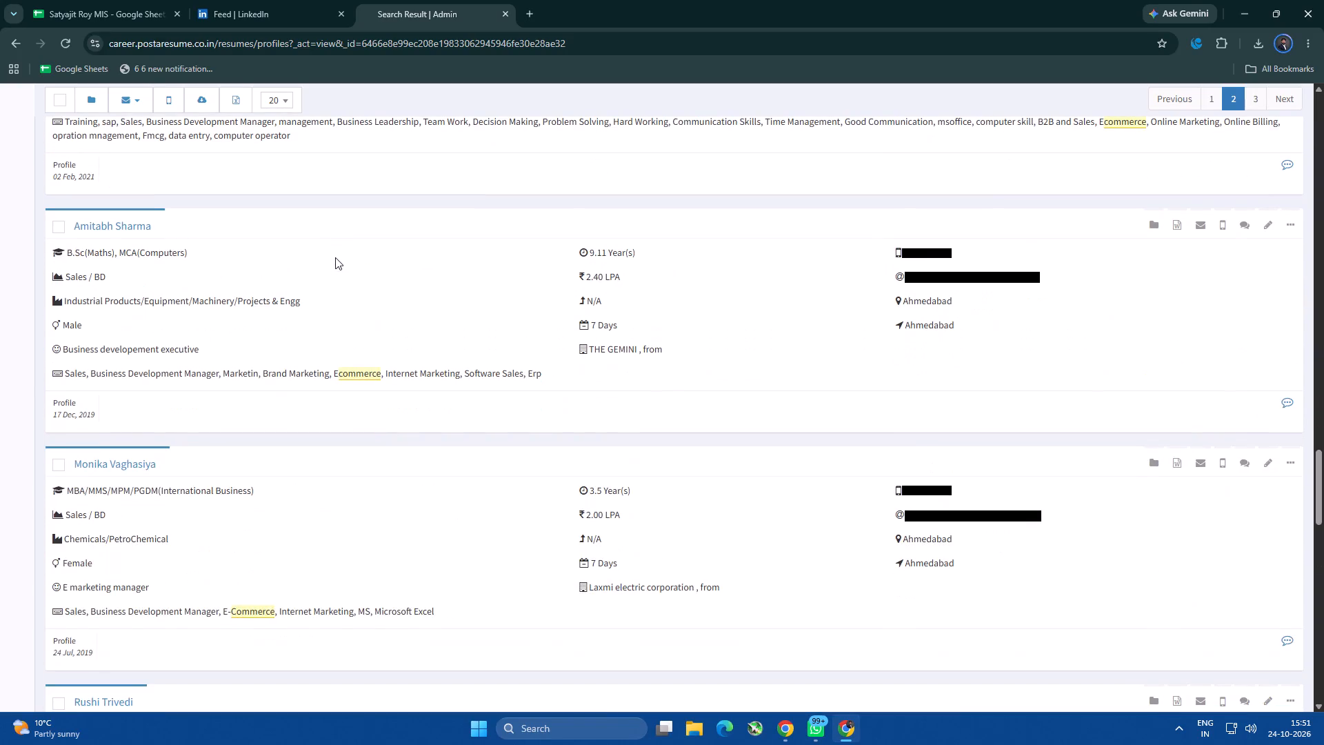
scroll(335, 257, "down", 4)
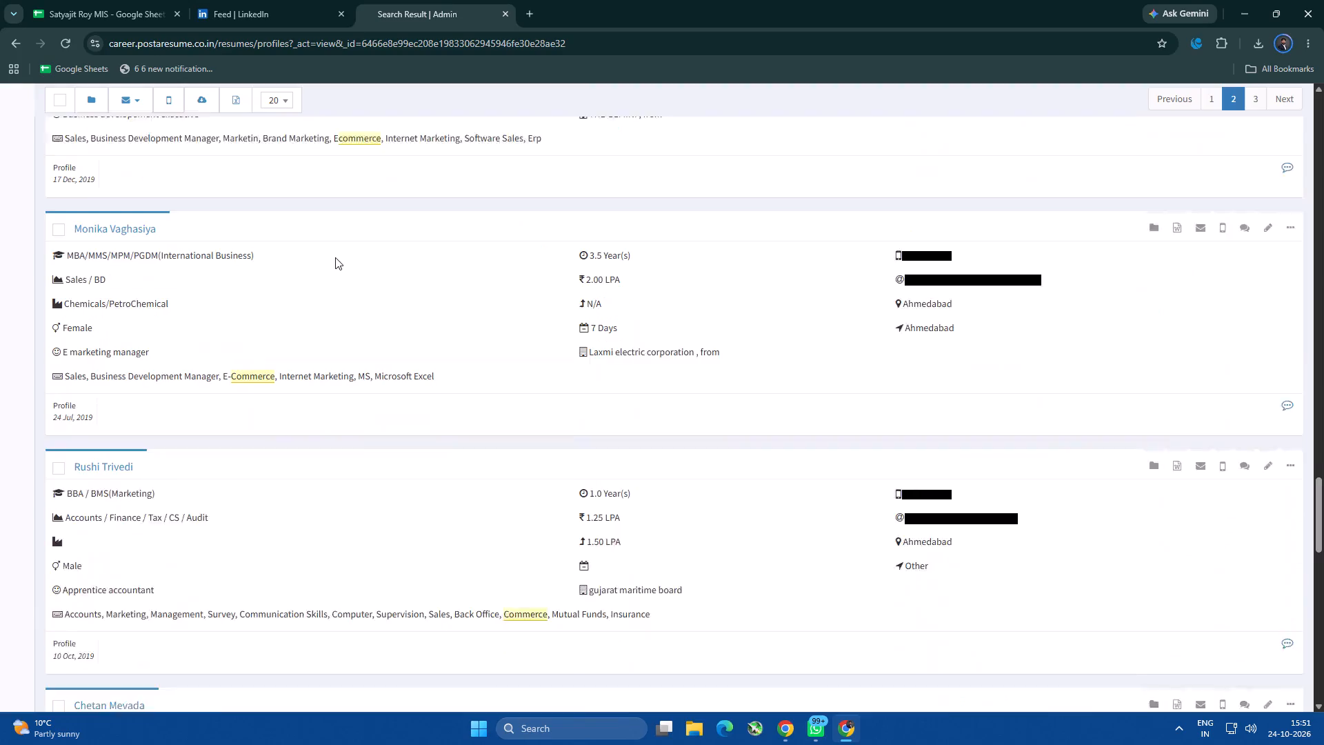
scroll(335, 257, "down", 19)
scroll(335, 255, "down", 4)
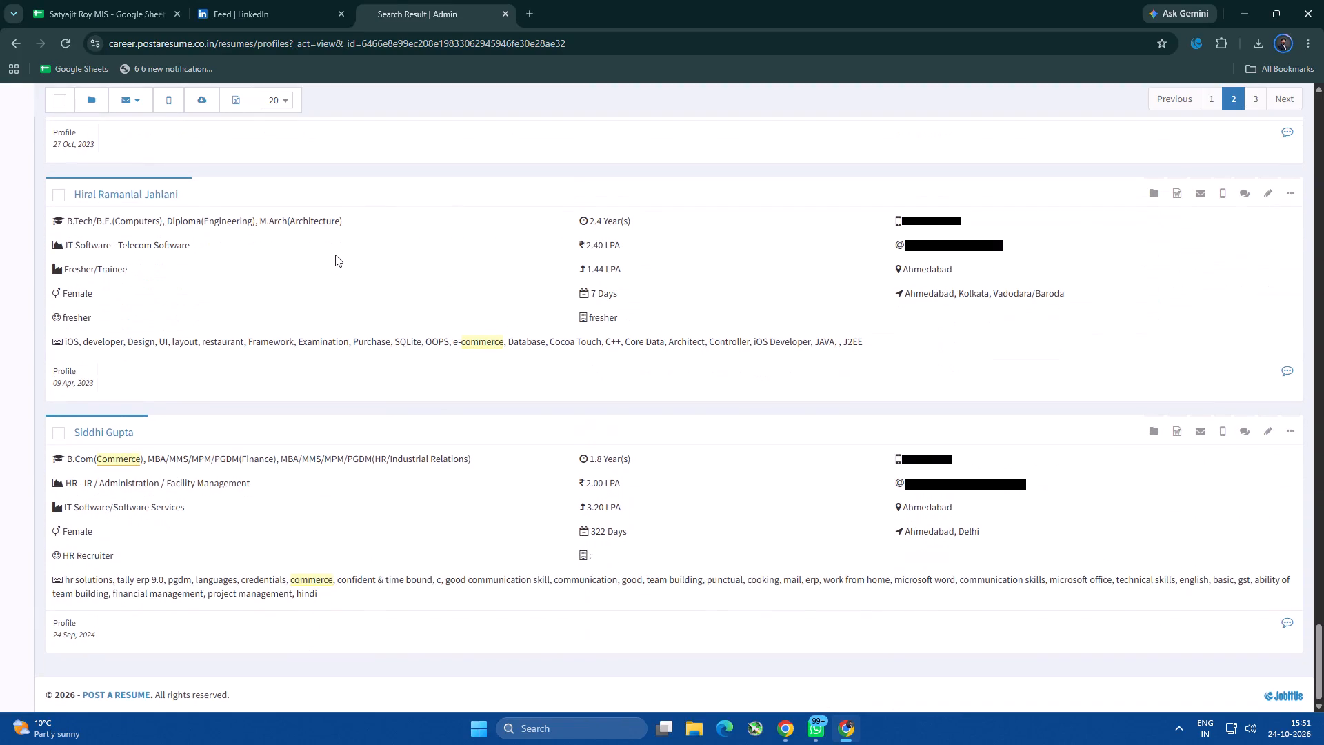
scroll(335, 255, "down", 2)
Go to page 3 of the search results and check the candidates' designations and skills for e-commerce relevance.
left_click(1253, 102)
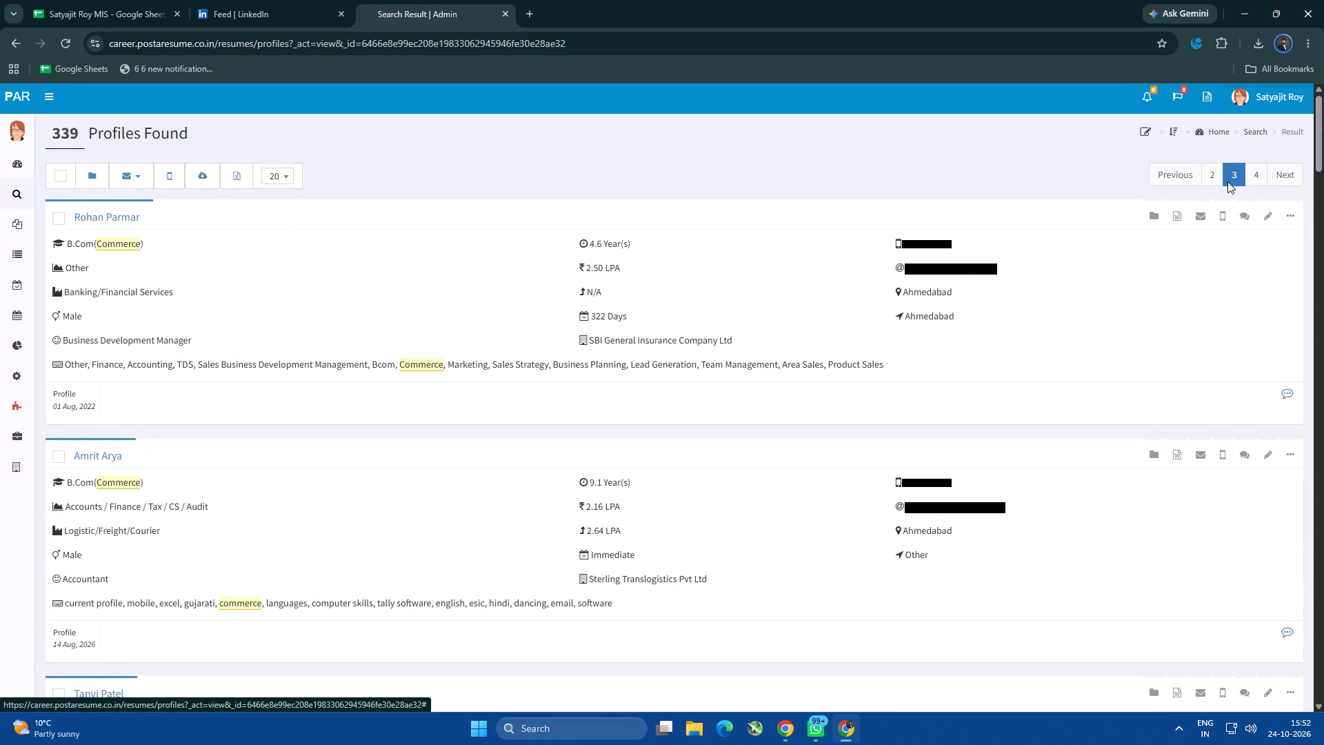
scroll(1177, 313, "down", 2)
scroll(1177, 312, "up", 2)
scroll(1109, 316, "down", 2)
scroll(1107, 316, "up", 1)
scroll(1096, 310, "down", 1)
scroll(925, 293, "down", 5)
scroll(865, 318, "down", 5)
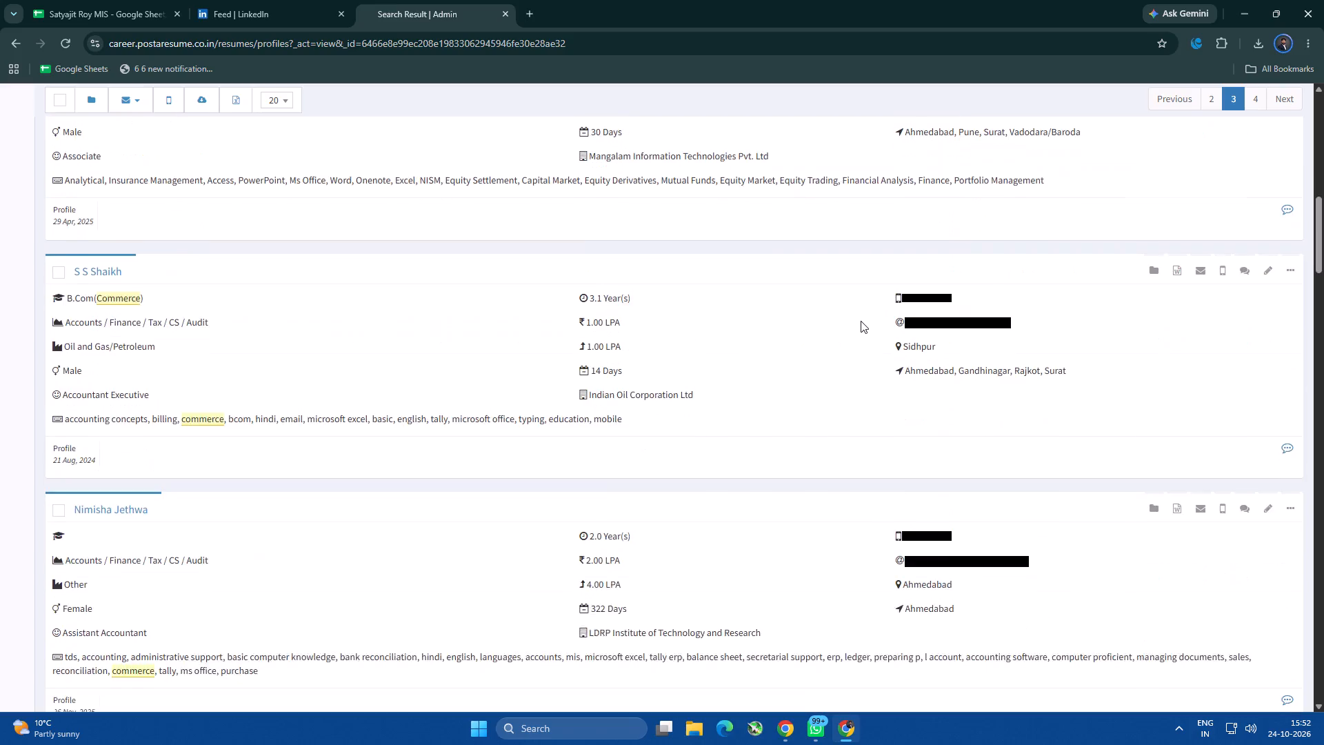
scroll(861, 321, "down", 9)
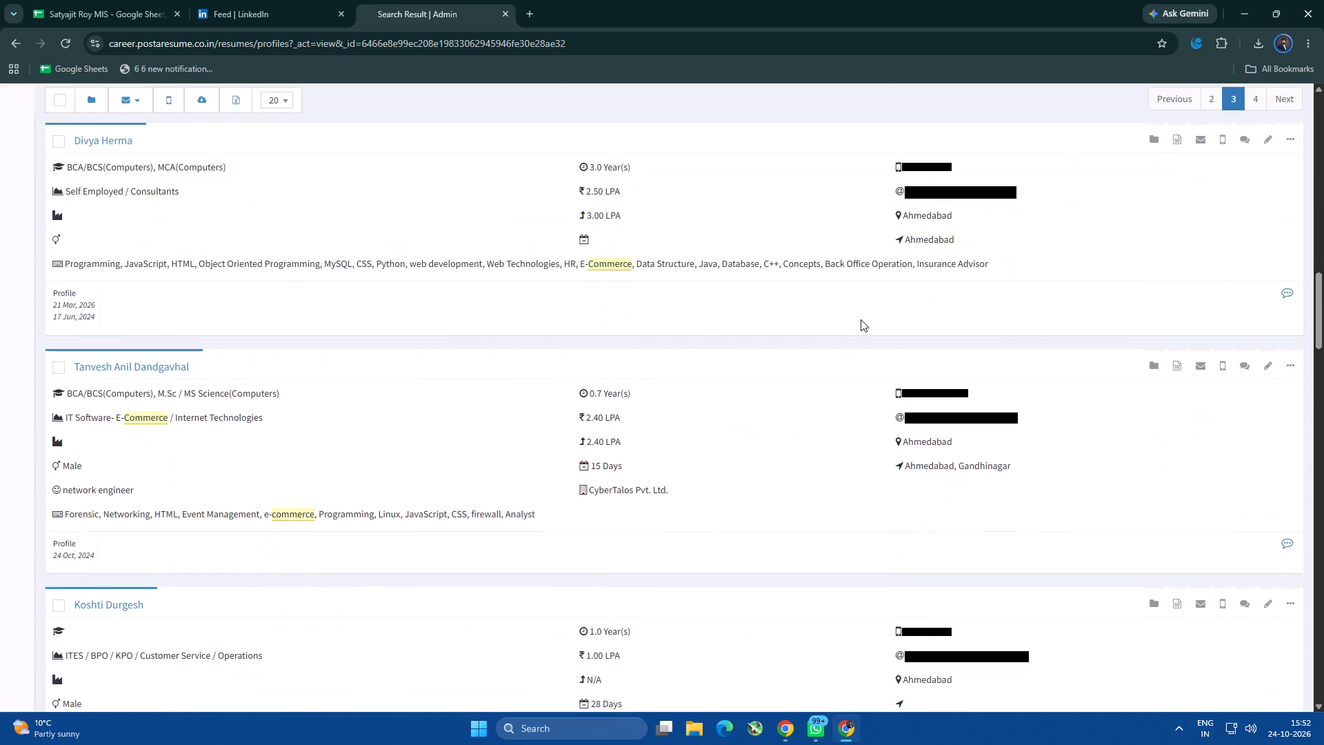
scroll(1162, 102, "up", 2)
scroll(786, 293, "up", 1)
scroll(786, 293, "down", 2)
scroll(786, 293, "up", 20)
scroll(785, 293, "down", 1)
scroll(785, 293, "up", 9)
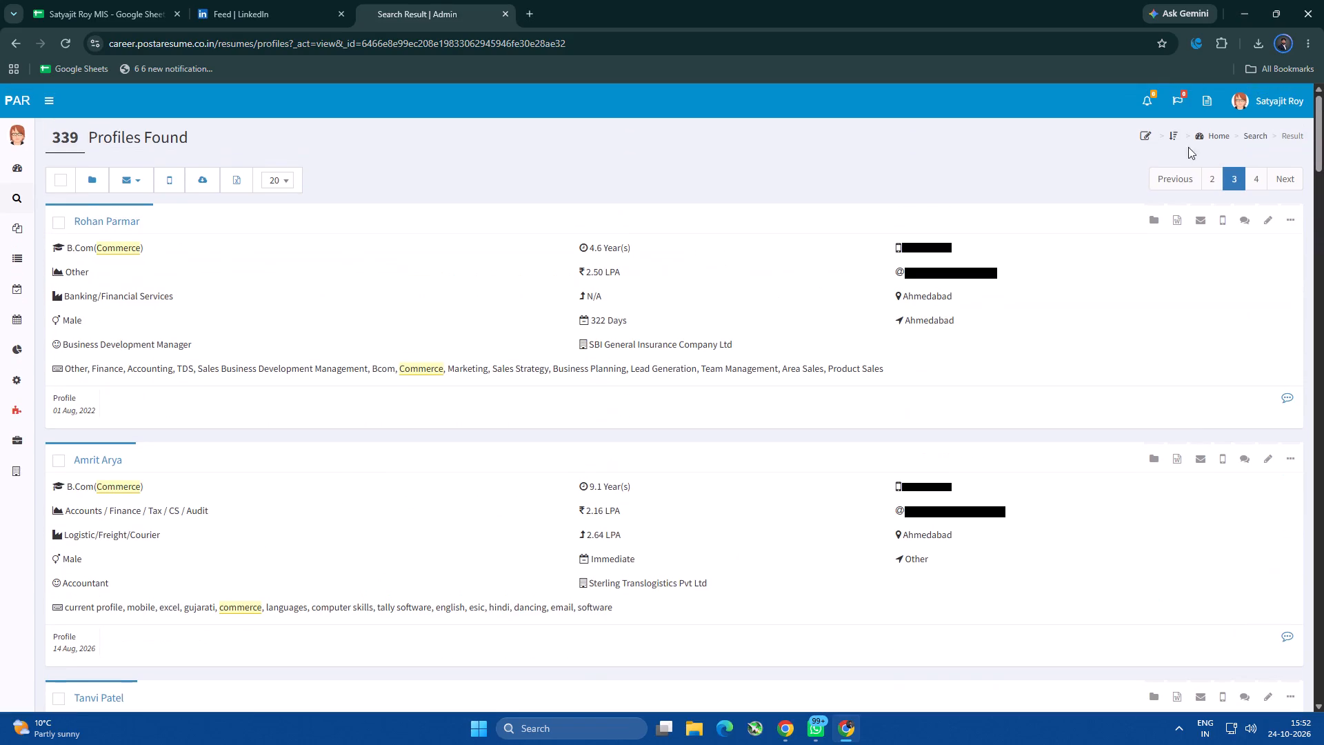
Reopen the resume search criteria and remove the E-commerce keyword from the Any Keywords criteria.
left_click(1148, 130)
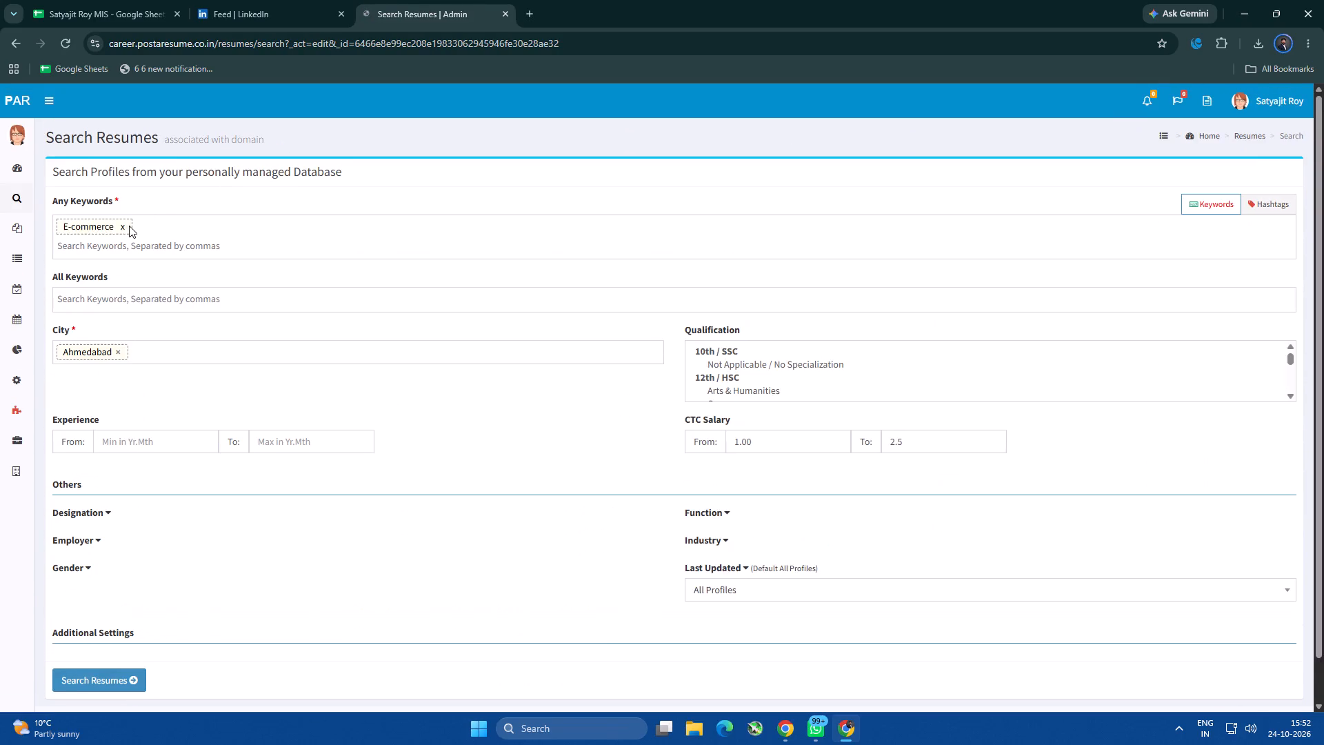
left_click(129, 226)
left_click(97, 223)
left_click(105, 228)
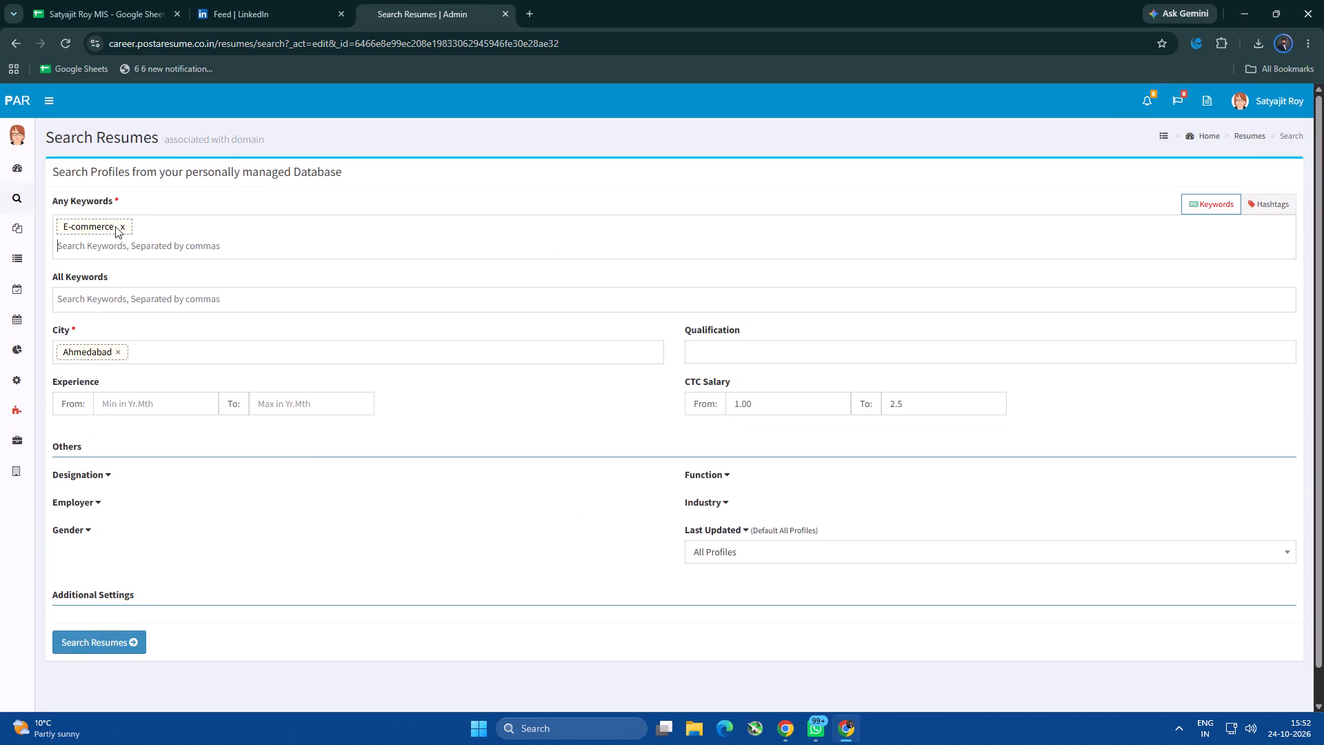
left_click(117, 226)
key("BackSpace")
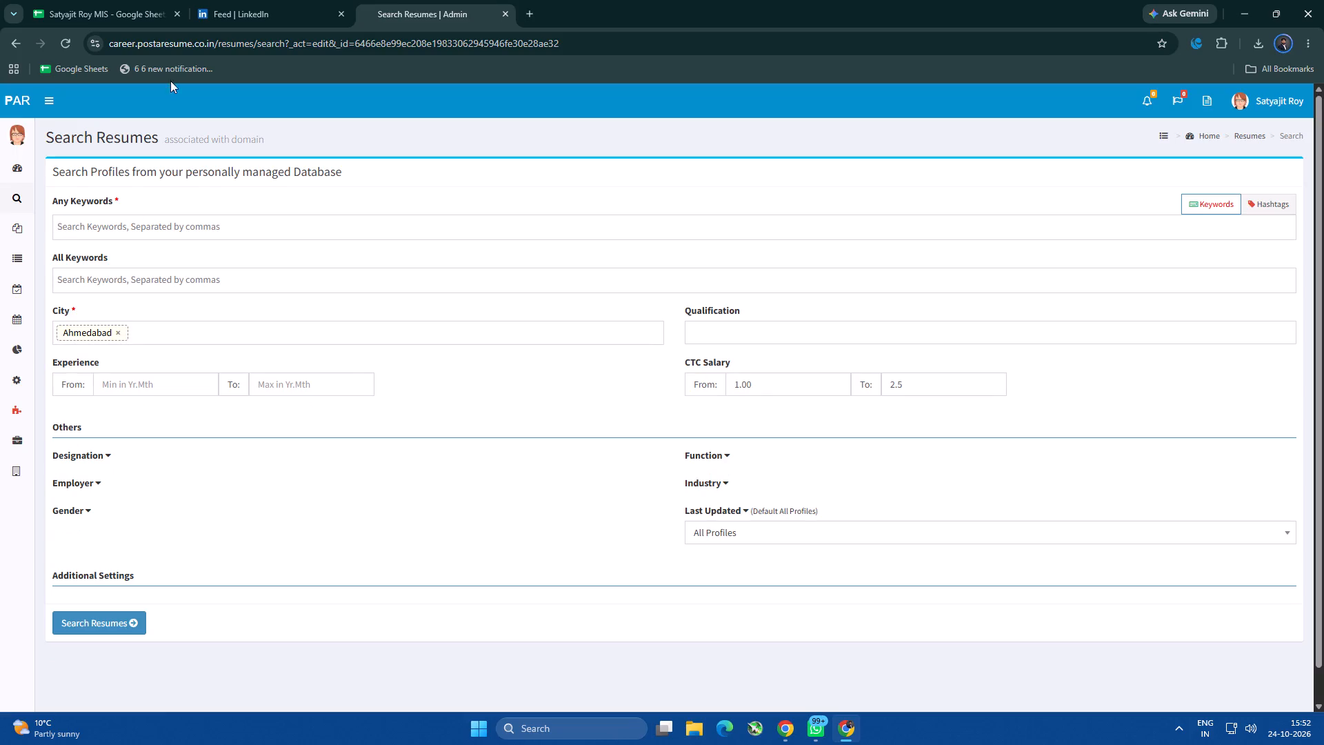
Go to the dashboard and open the sourced candidates of job opening 154621 - Senior Executive E commerce Operations.
left_click(48, 103)
left_click(37, 211)
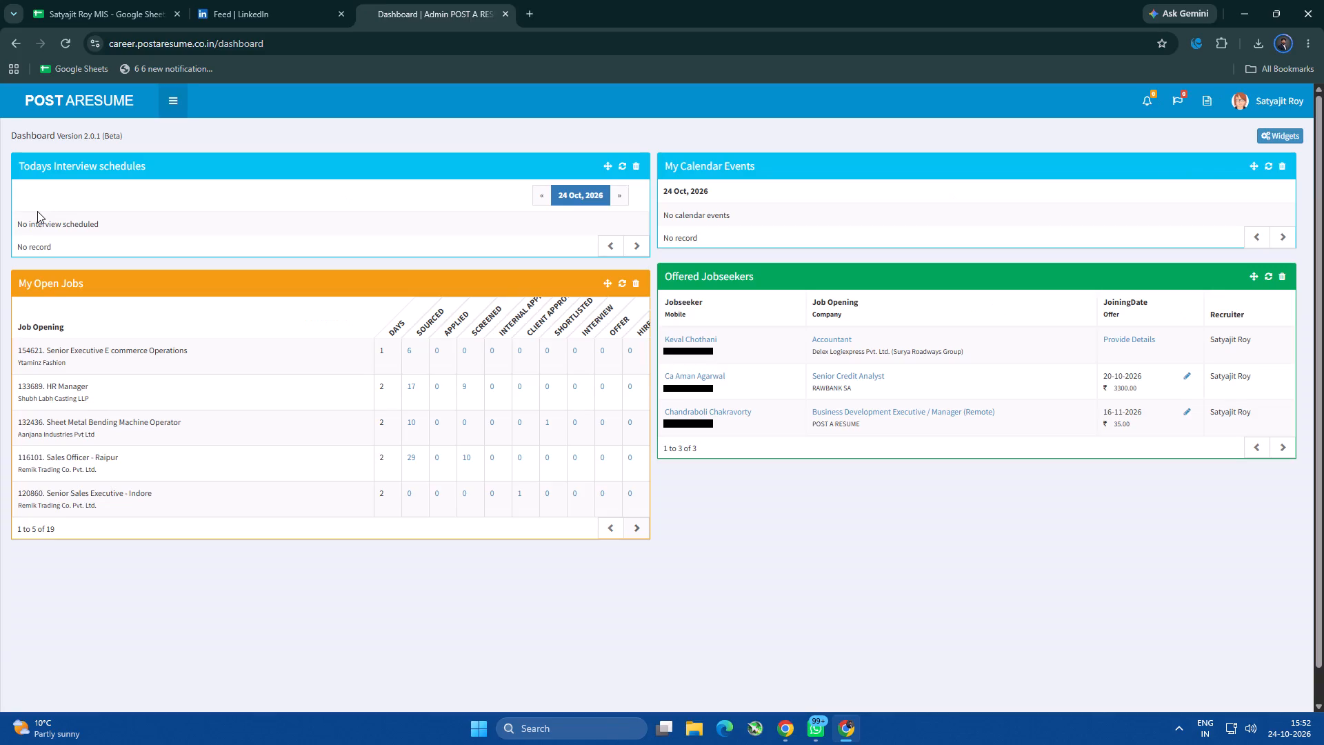
left_click(410, 349)
left_click(131, 0)
scroll(679, 241, "down", 4)
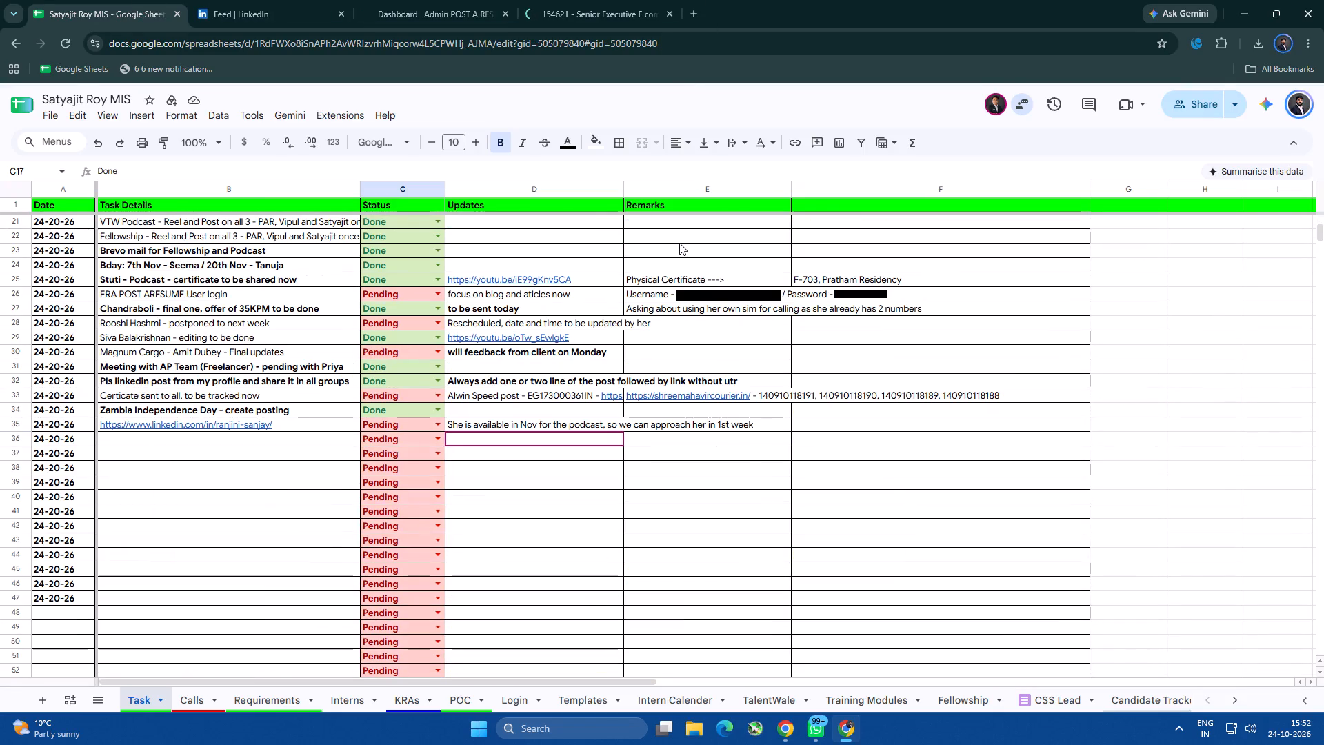
left_click(432, 423)
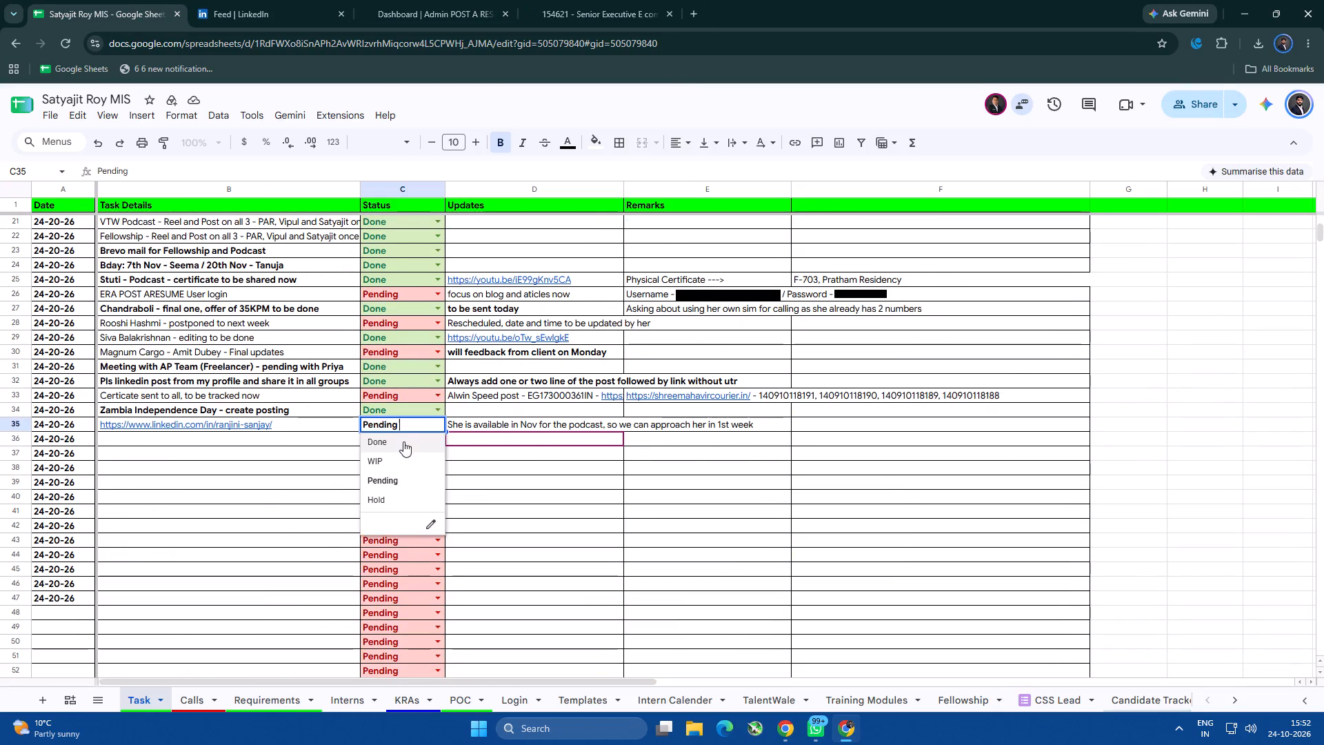
left_click(403, 441)
left_click(315, 422)
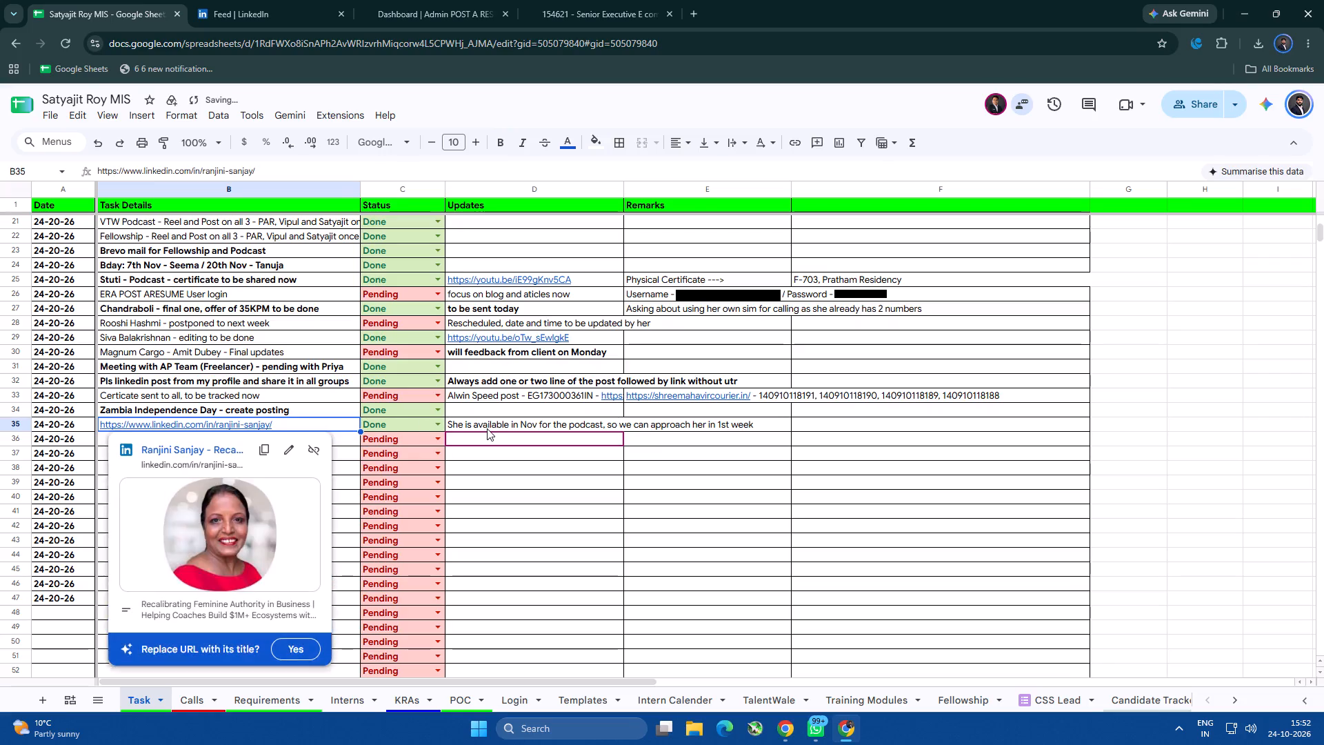
left_click(487, 428, "ctrl")
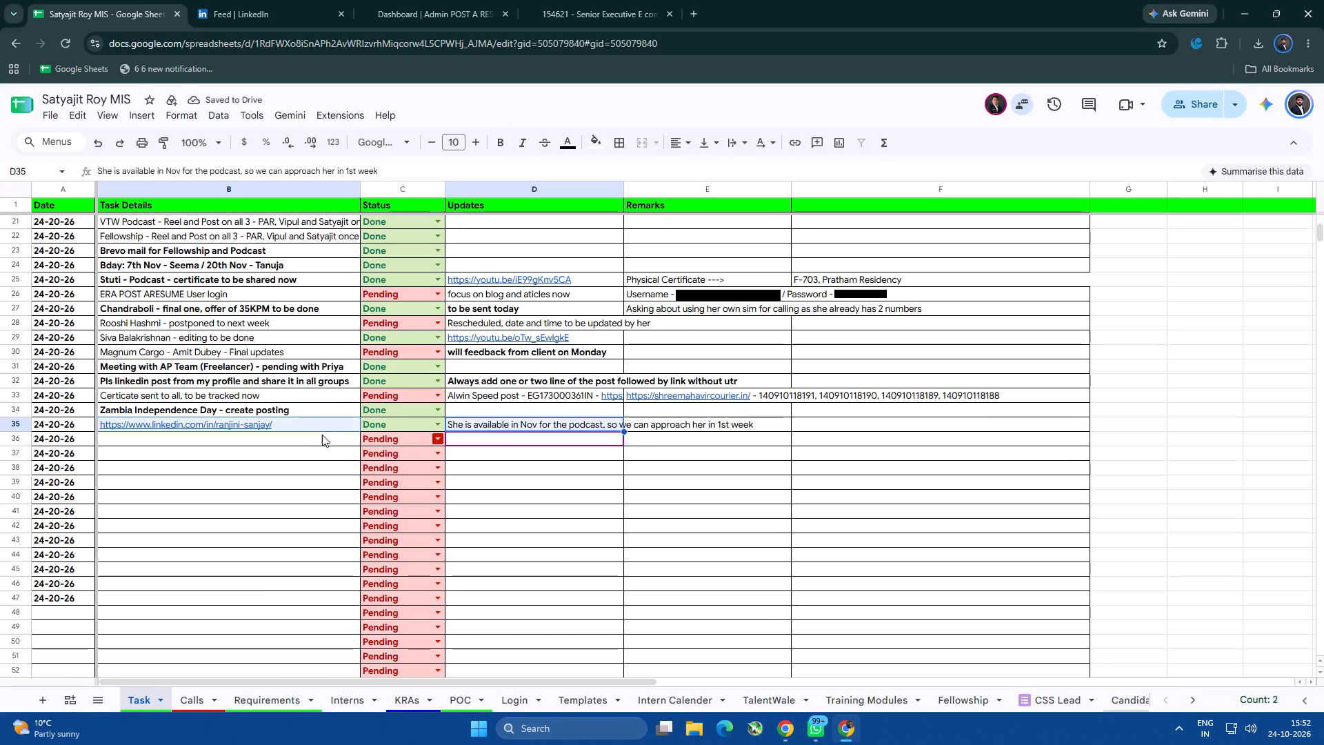
left_click(305, 435)
left_click(316, 427)
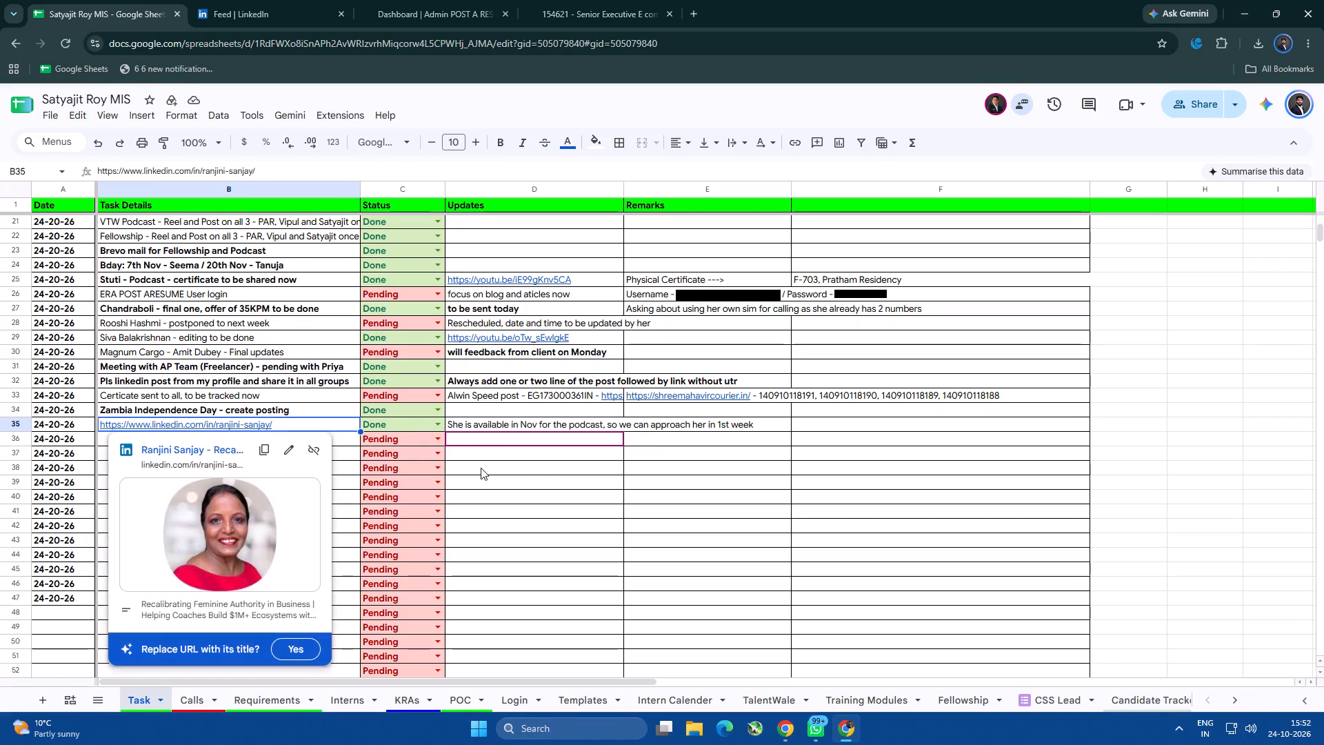
left_click(541, 479)
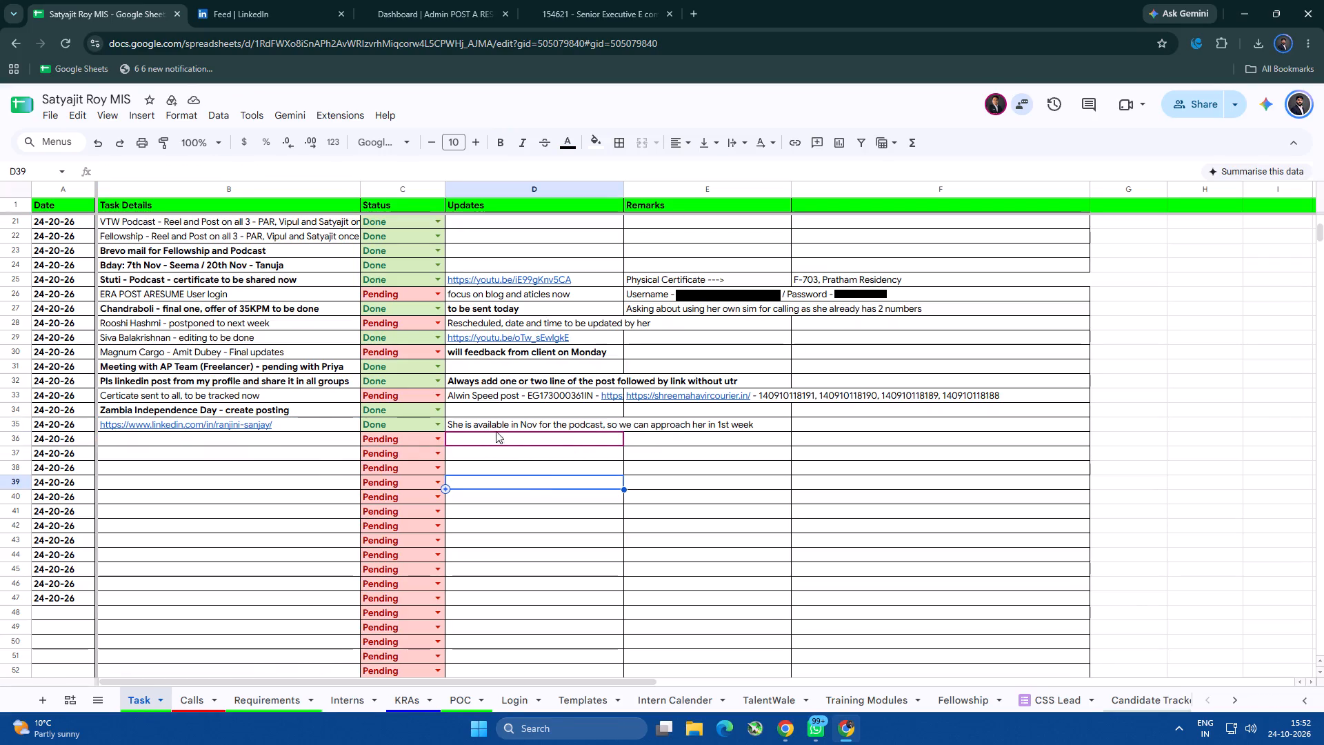
Return to the sourced candidates of opening 154621, start a job-sharing email to the Bhairavnath Exim candidate with Satyajit's sender ID, and open the email template choices.
left_click(454, 10)
left_click(629, 10)
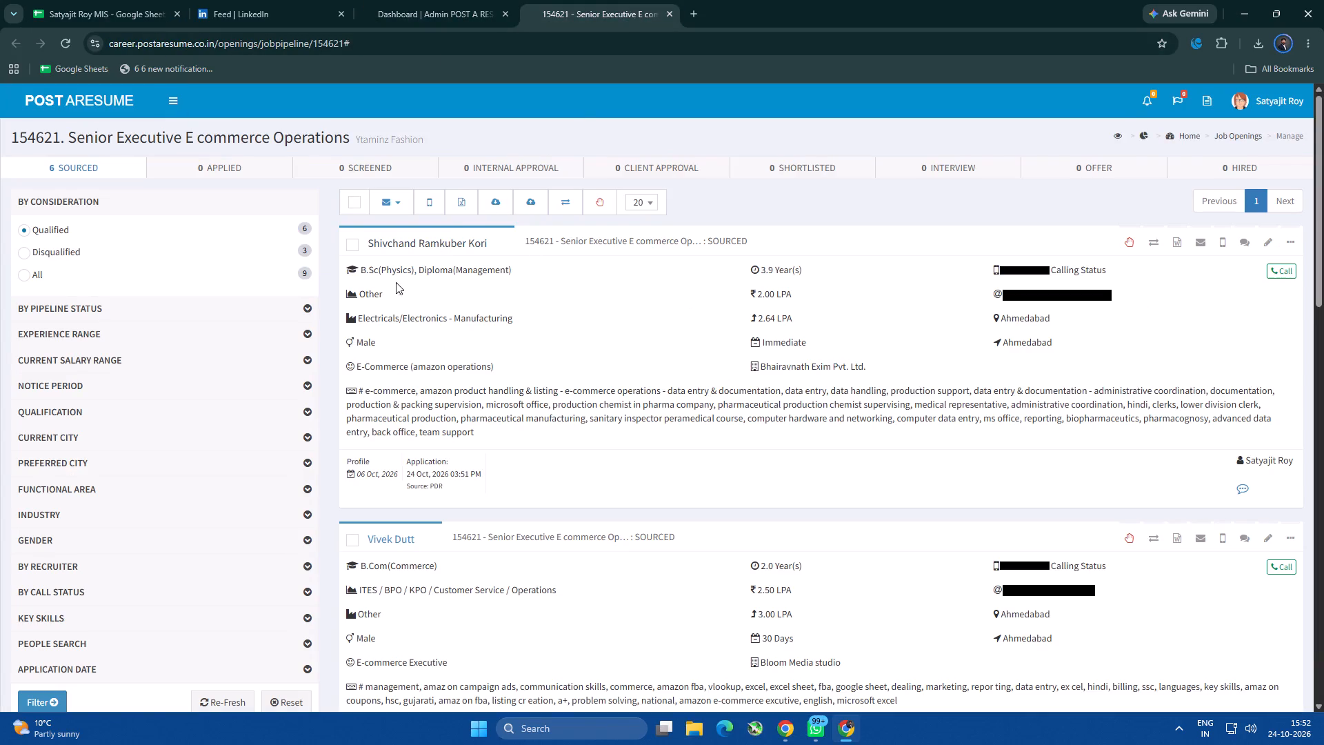
left_click(1205, 247)
left_click(1159, 289)
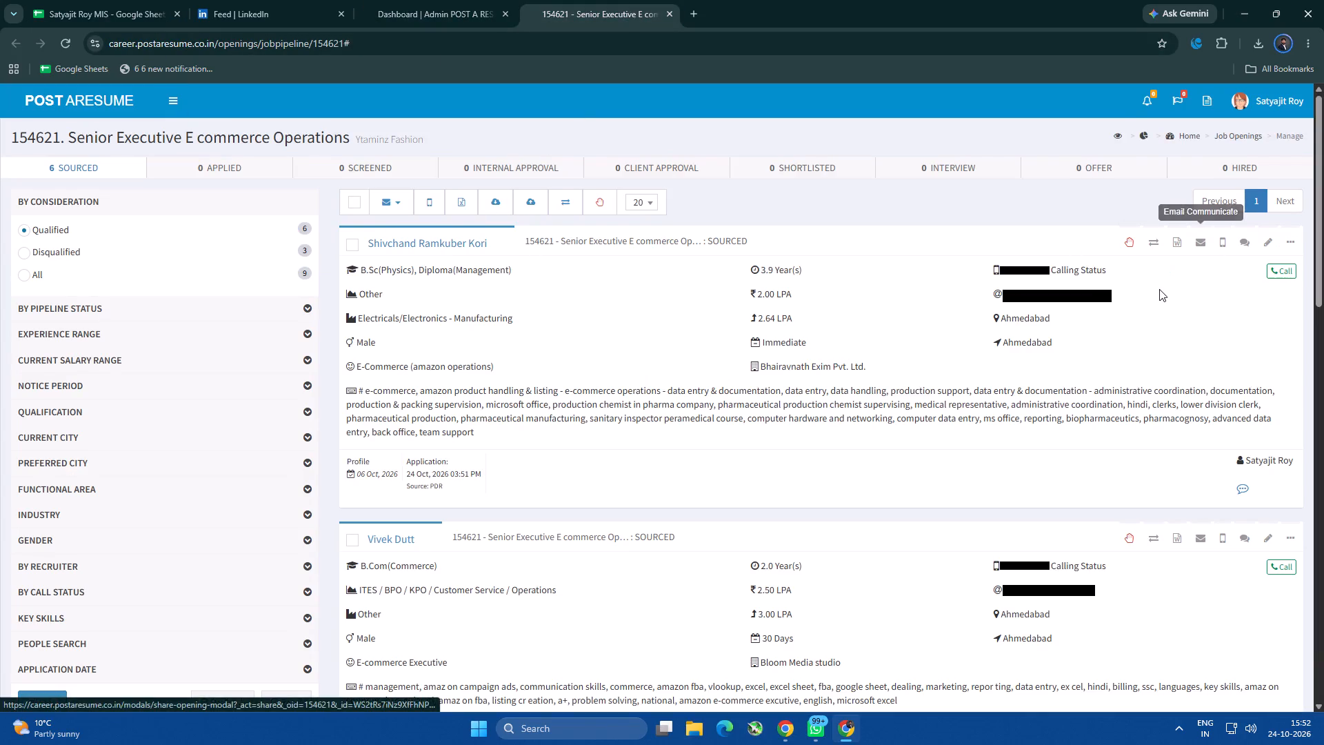
left_click_drag(348, 232, 348, 239)
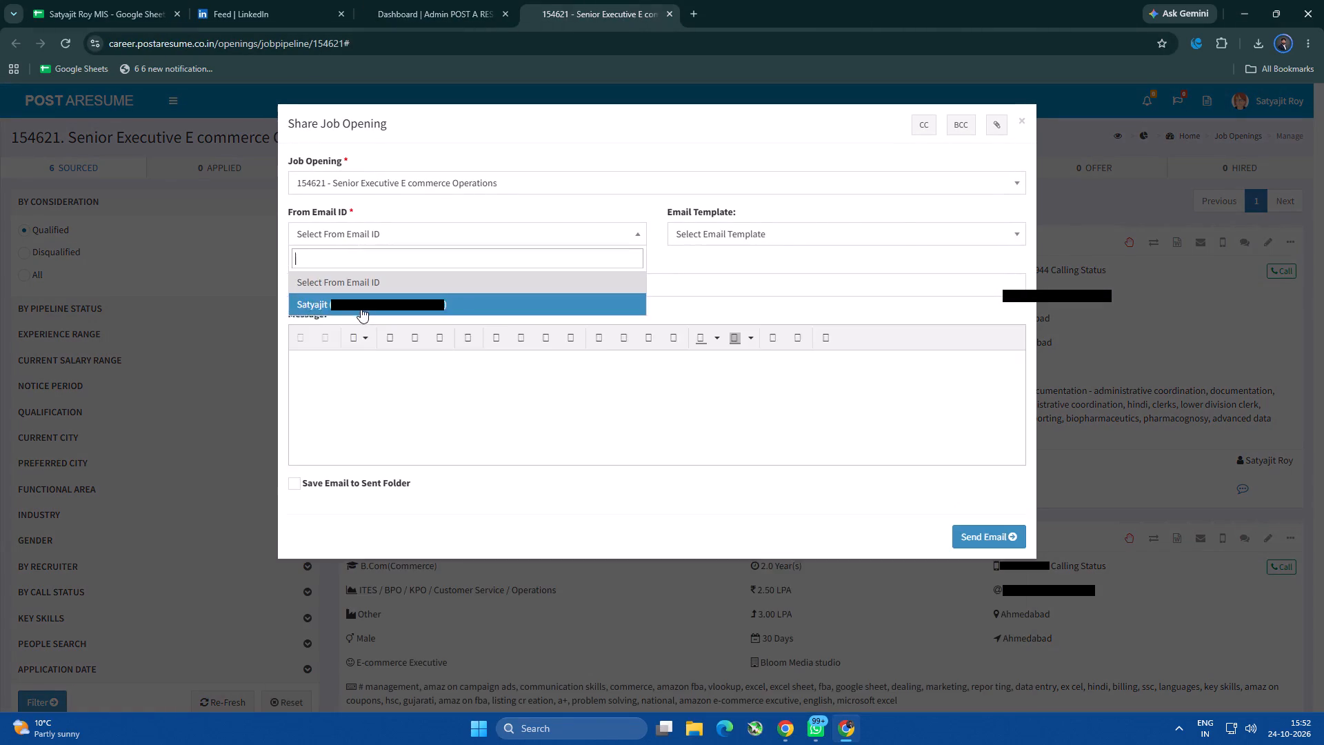
left_click(361, 308)
left_click(814, 236)
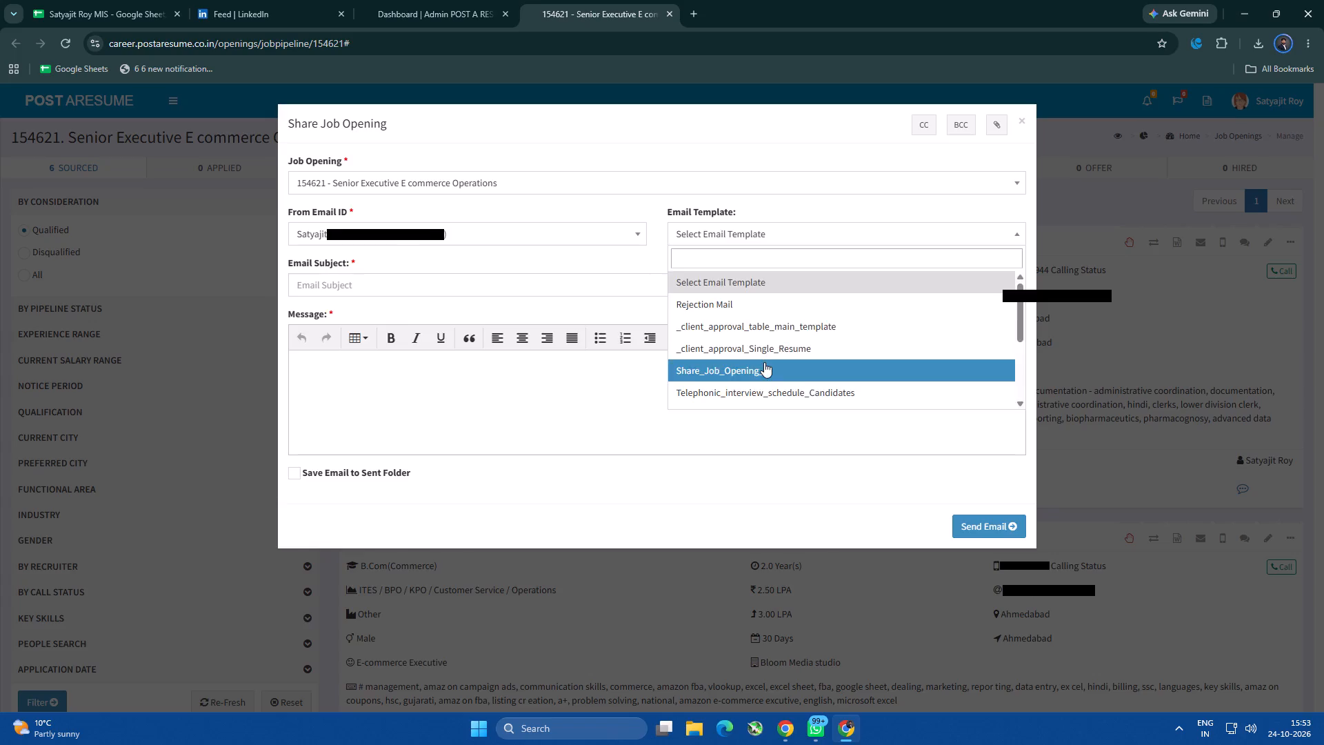
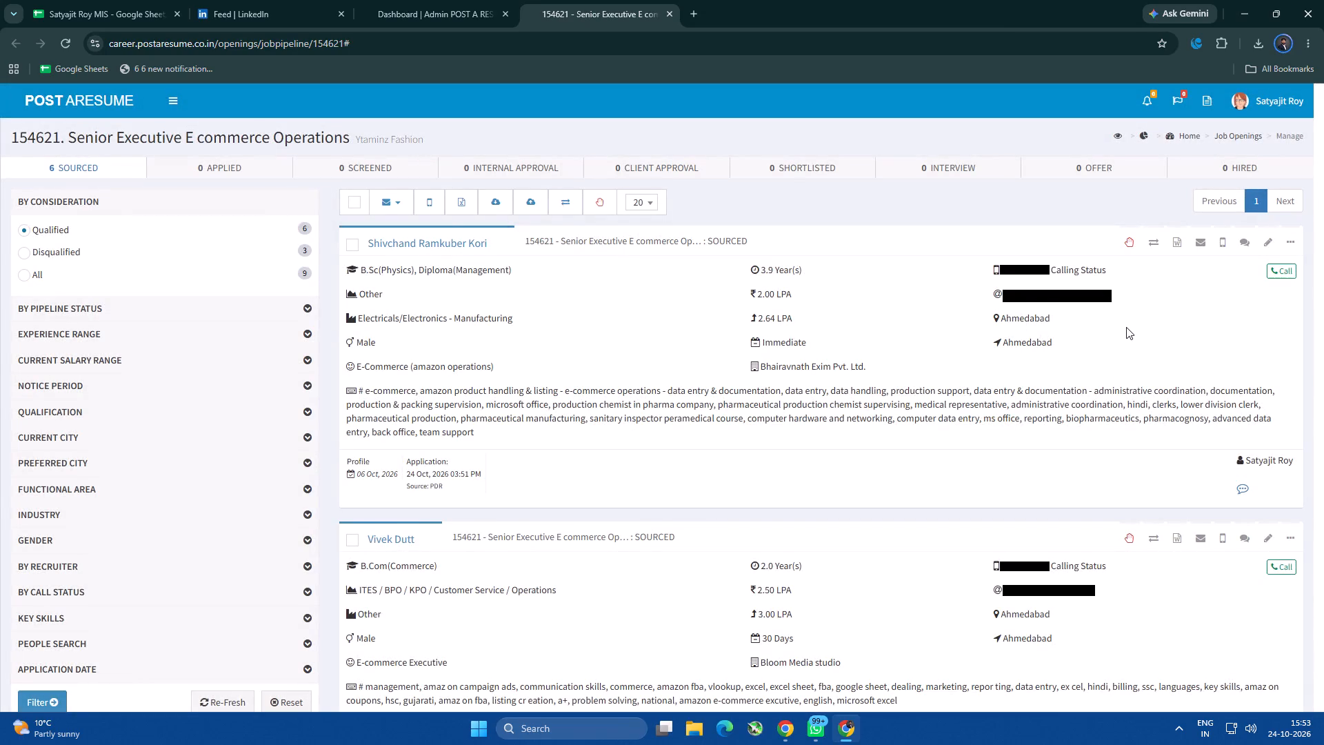
Prepare a Share Job Opening email to the Bloom Media studio candidate using Satyajit's sender ID and the Share_Job_Opening_ template.
scroll(1126, 327, "down", 1)
left_click(1198, 437)
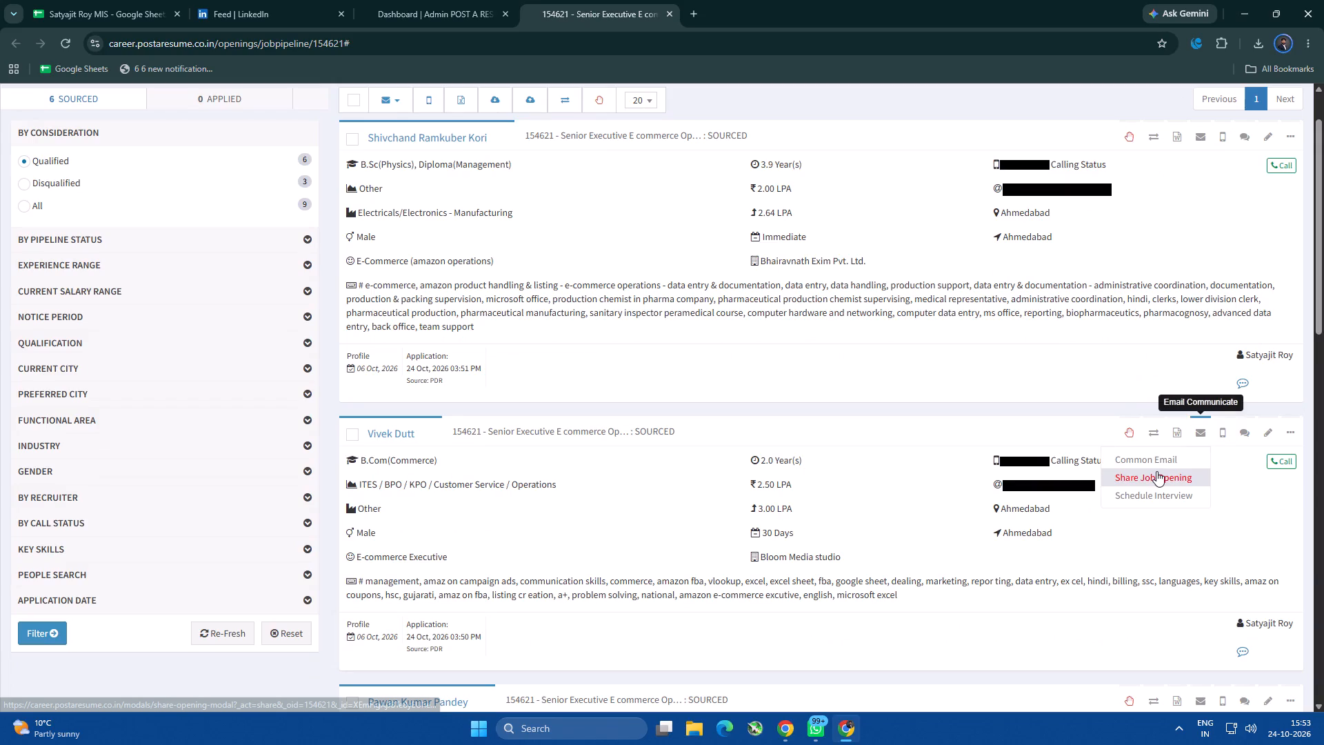
left_click(1156, 471)
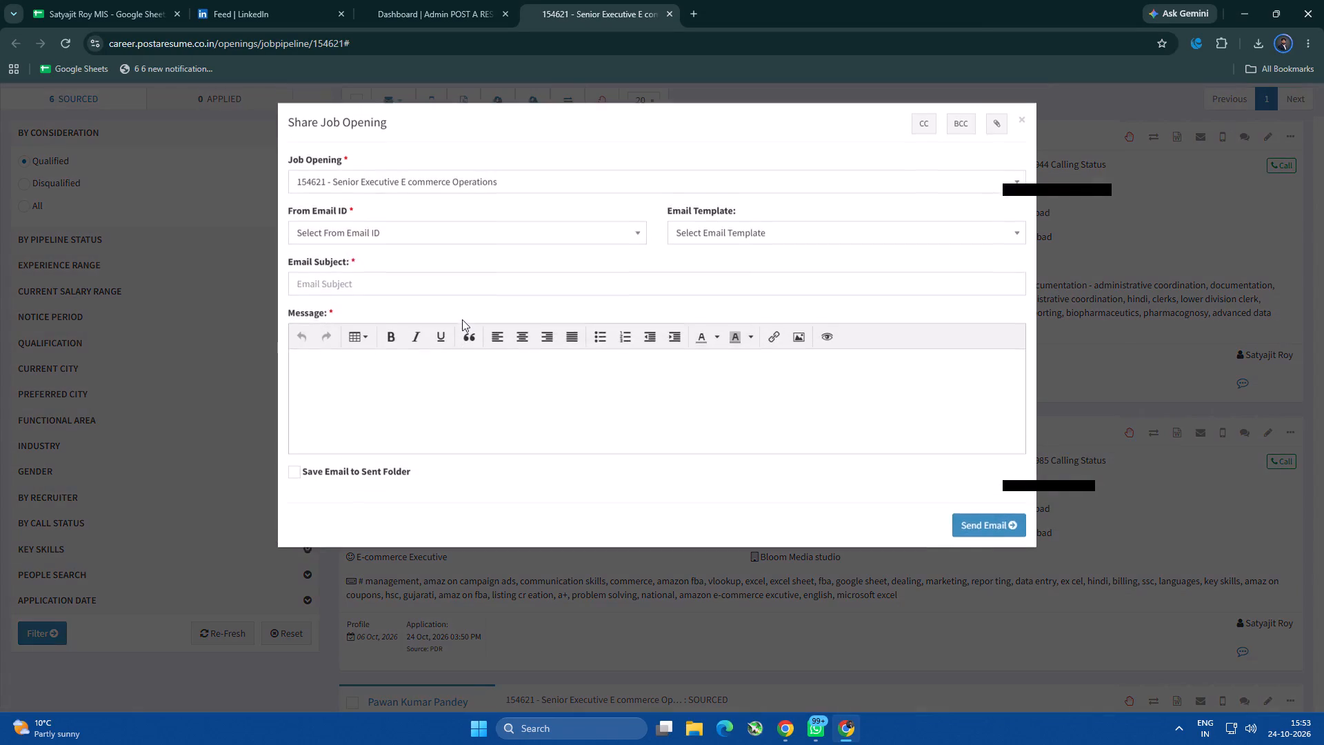
left_click(350, 223)
left_click(345, 317)
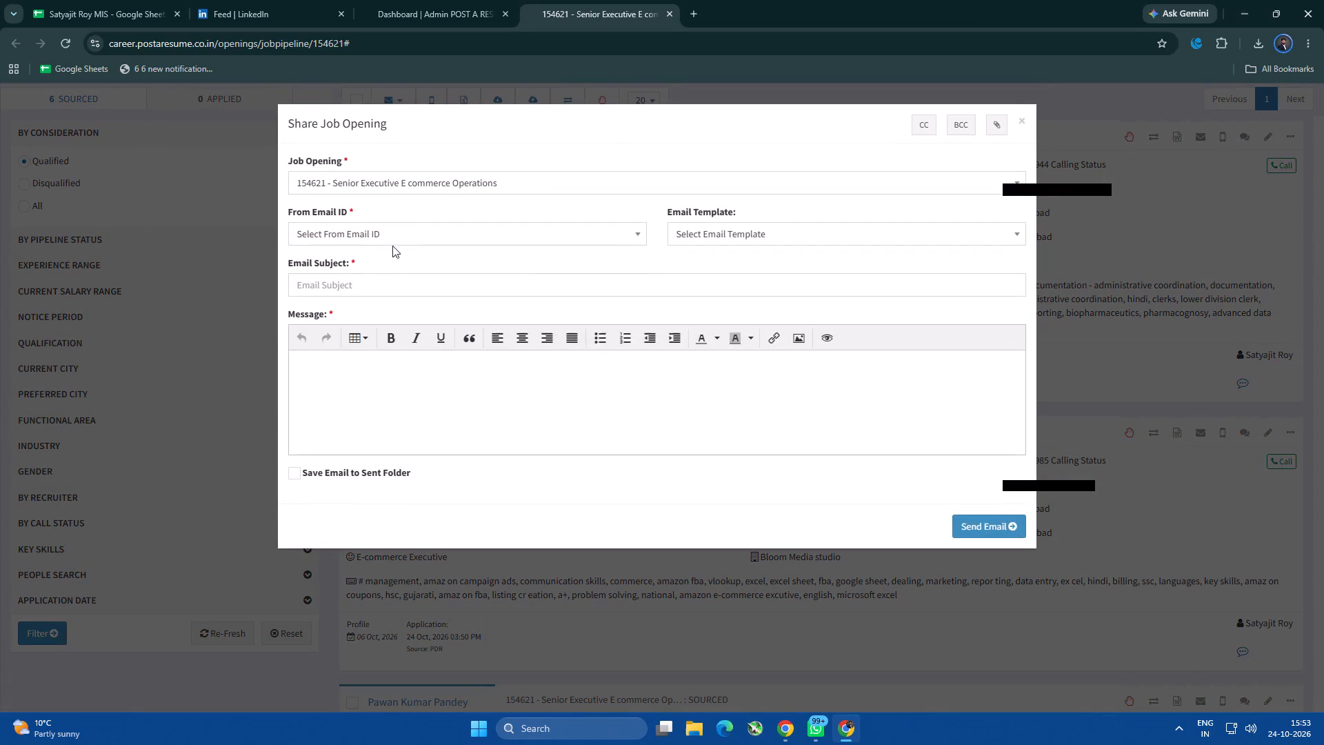
left_click(393, 244)
left_click(392, 301)
left_click(742, 227)
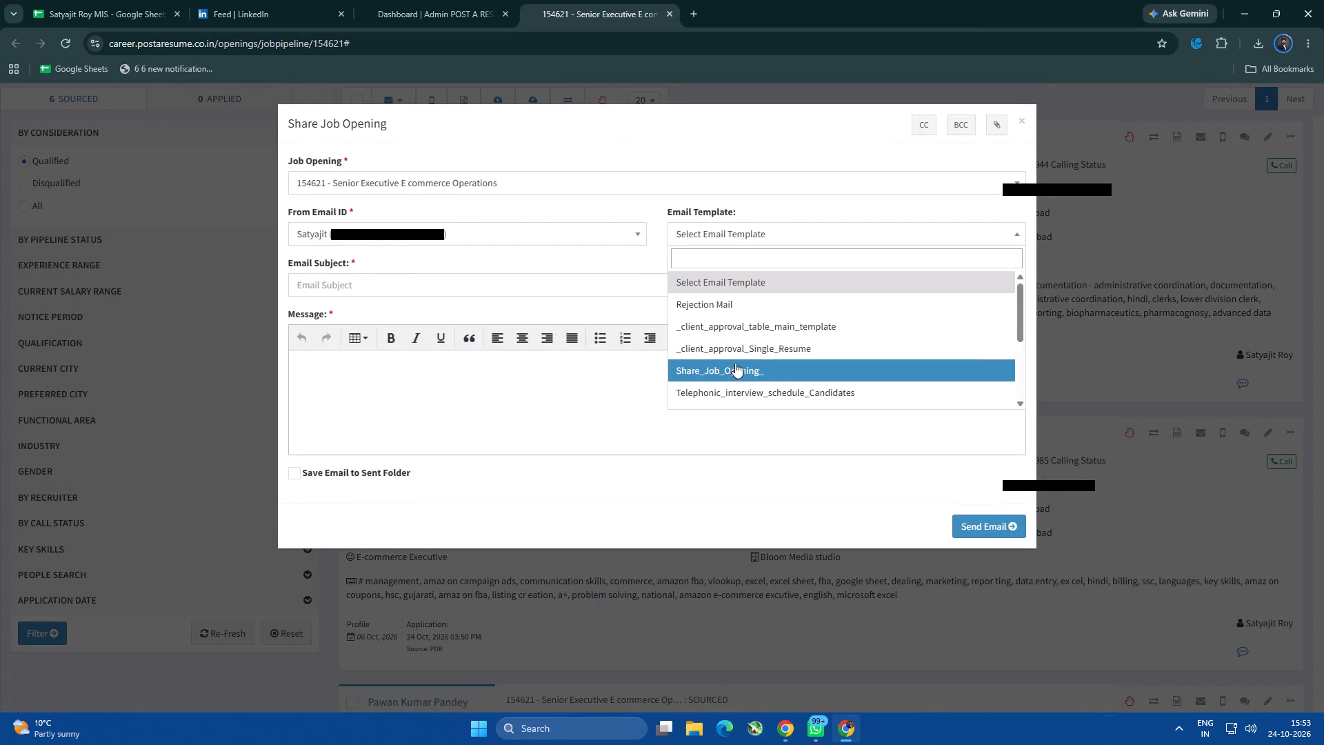
left_click(735, 368)
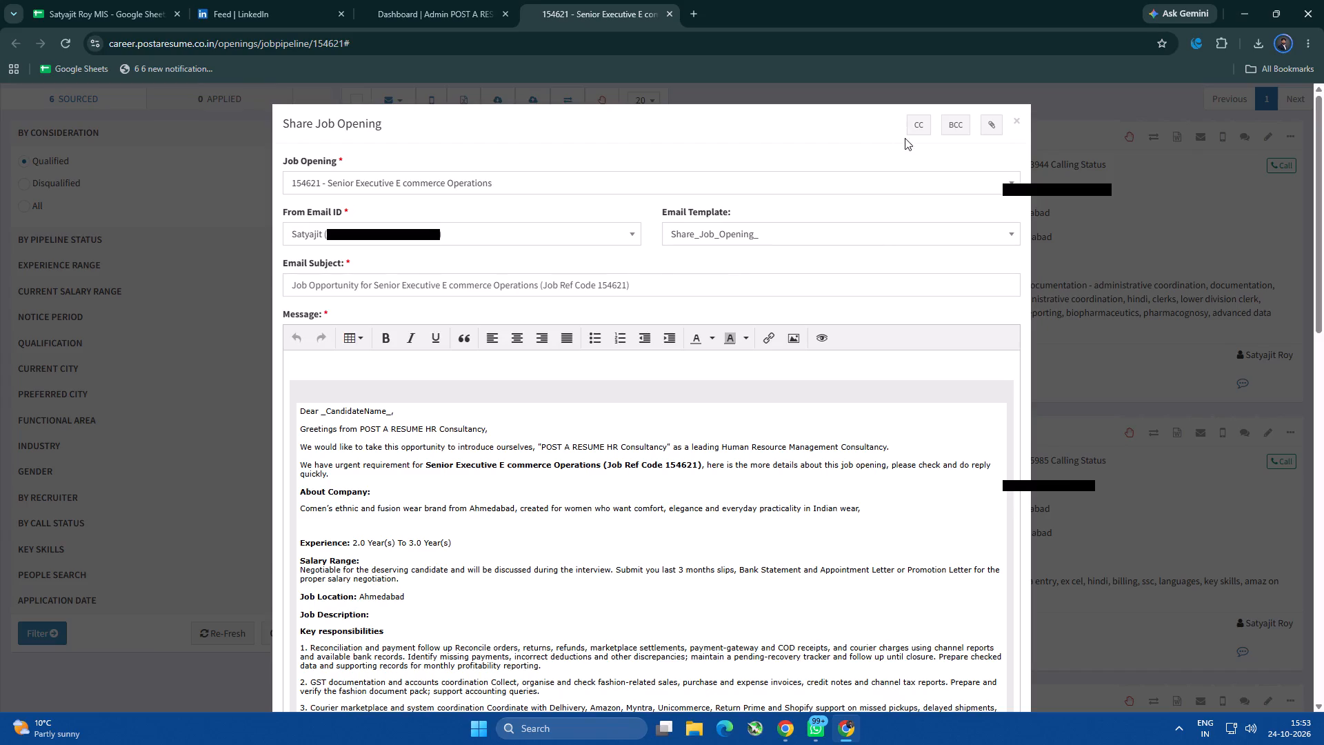
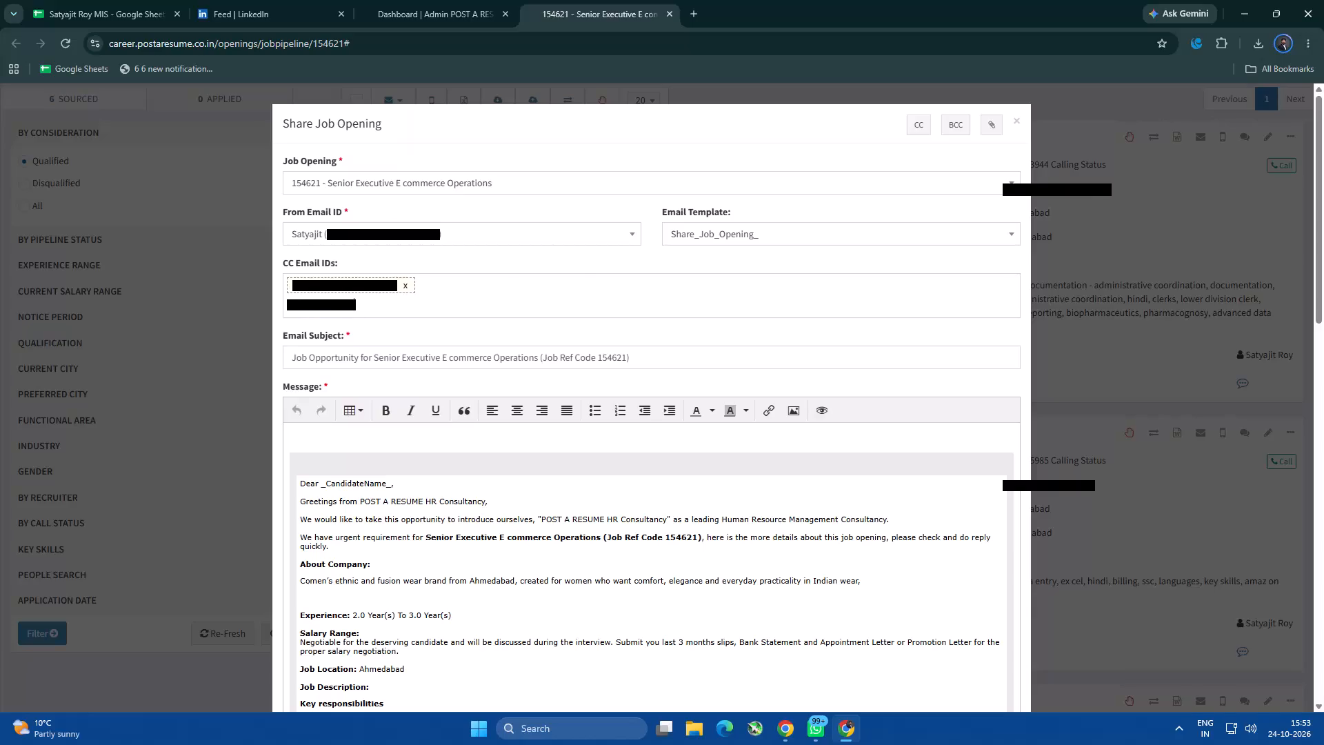
Add the CC recipient and send the job opening 154621 email to the Bloom Media studio candidate.
key("Return")
left_click(508, 262)
scroll(527, 339, "down", 6)
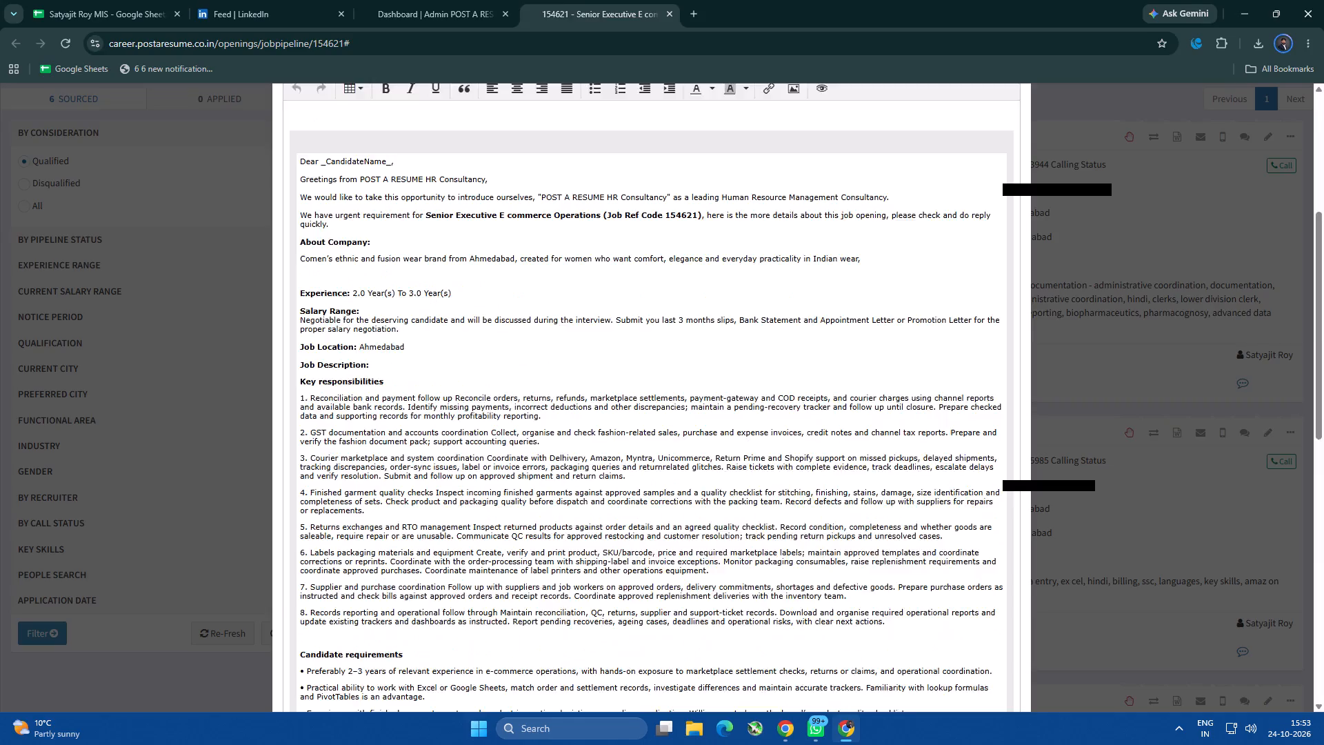
scroll(541, 354, "down", 4)
scroll(690, 465, "up", 1)
scroll(691, 466, "down", 5)
scroll(768, 543, "up", 1)
scroll(770, 544, "down", 1)
scroll(916, 679, "down", 5)
left_click(979, 673)
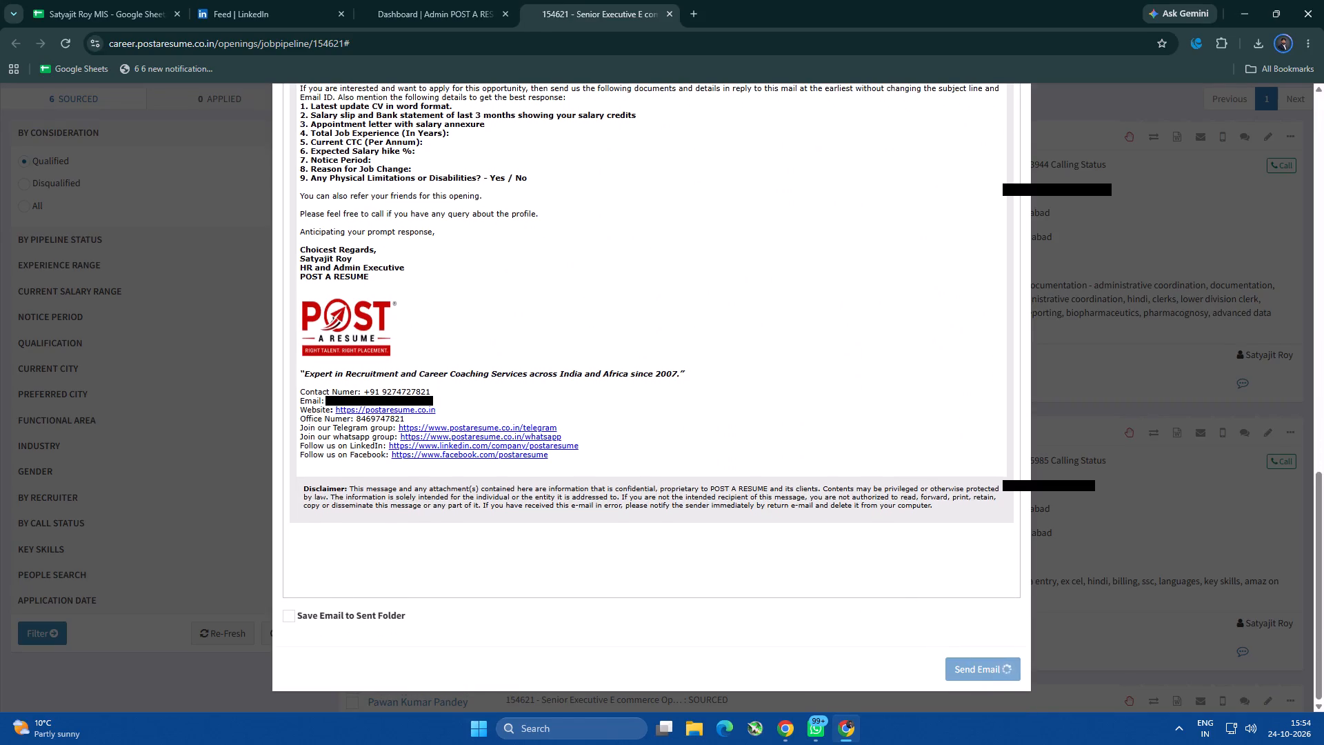
Prepare a Share Job Opening email to the avadat apparels candidate using Satyajit's sender ID and the Share_Job_Opening_ template.
scroll(821, 503, "up", 3)
scroll(821, 503, "down", 7)
scroll(821, 503, "up", 10)
scroll(822, 501, "down", 1)
scroll(822, 501, "up", 3)
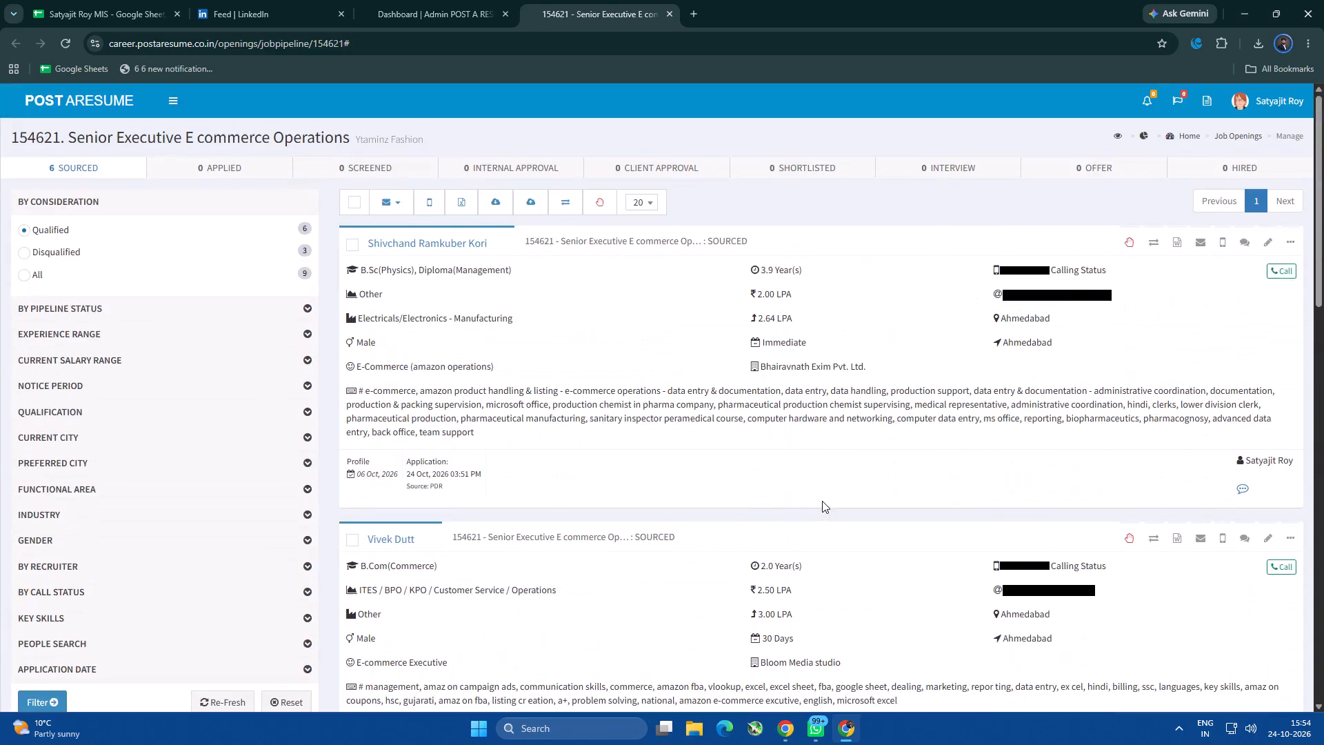
scroll(822, 501, "down", 8)
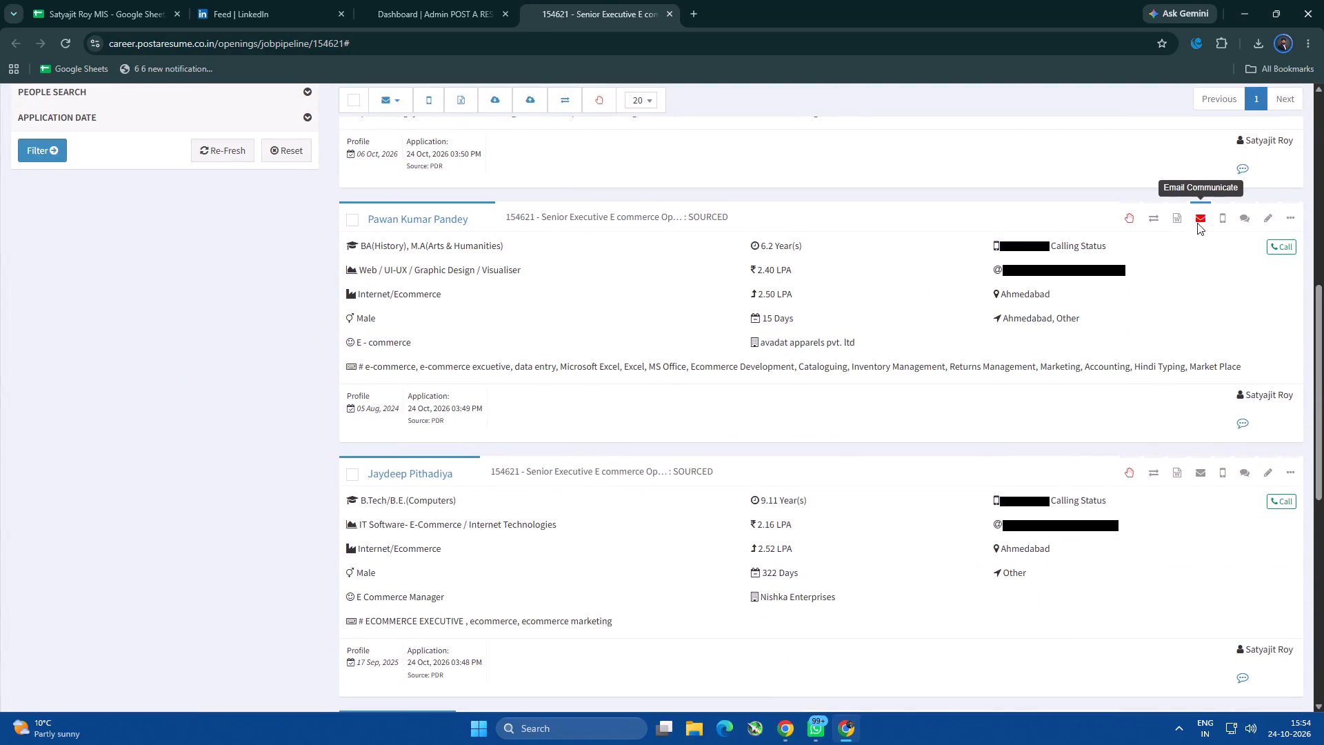
left_click(1198, 222)
left_click(1150, 255)
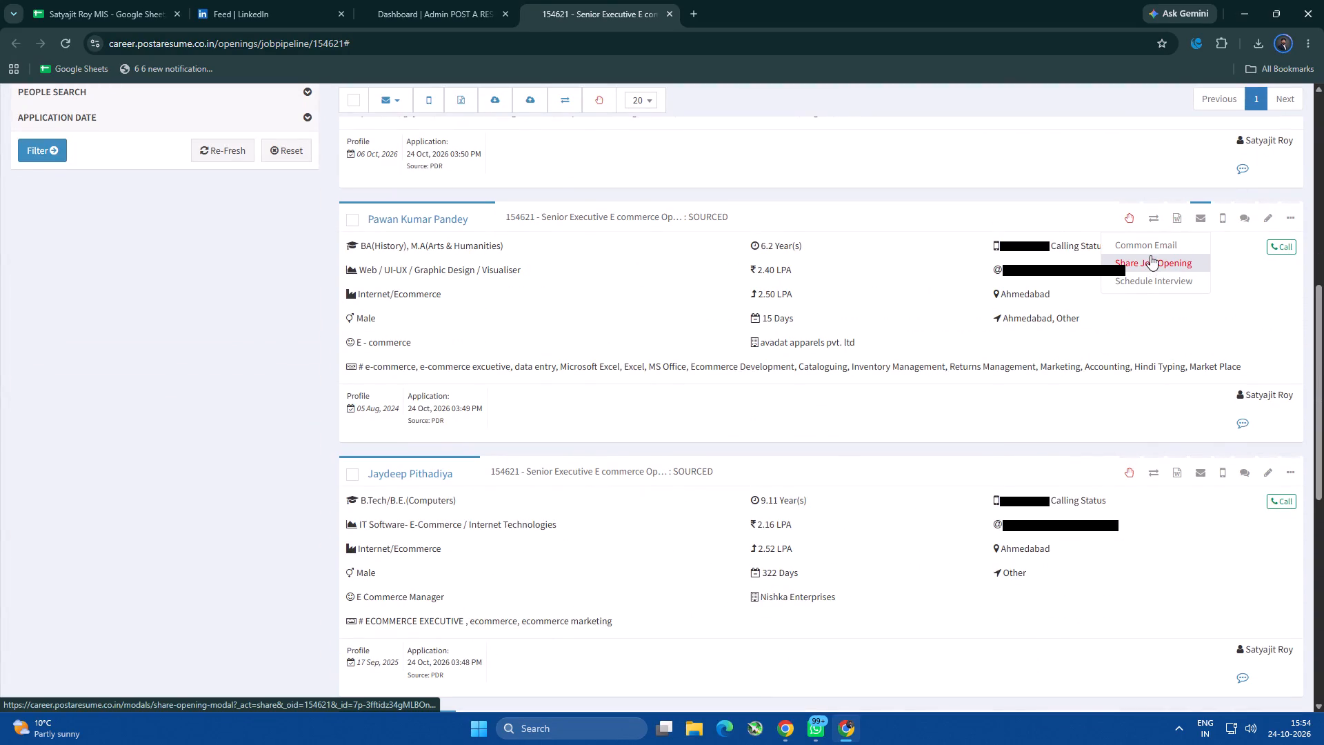
left_click(332, 227)
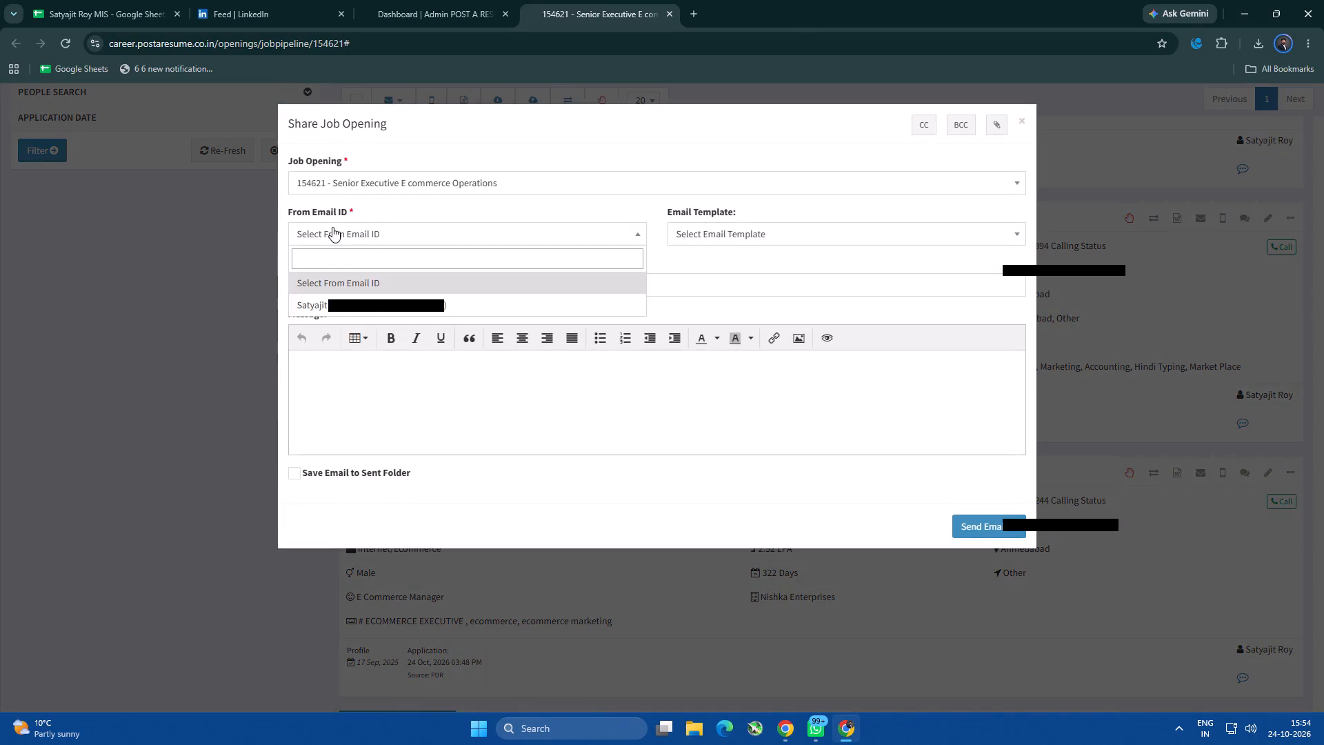
left_click(381, 312)
left_click(721, 237)
left_click(730, 370)
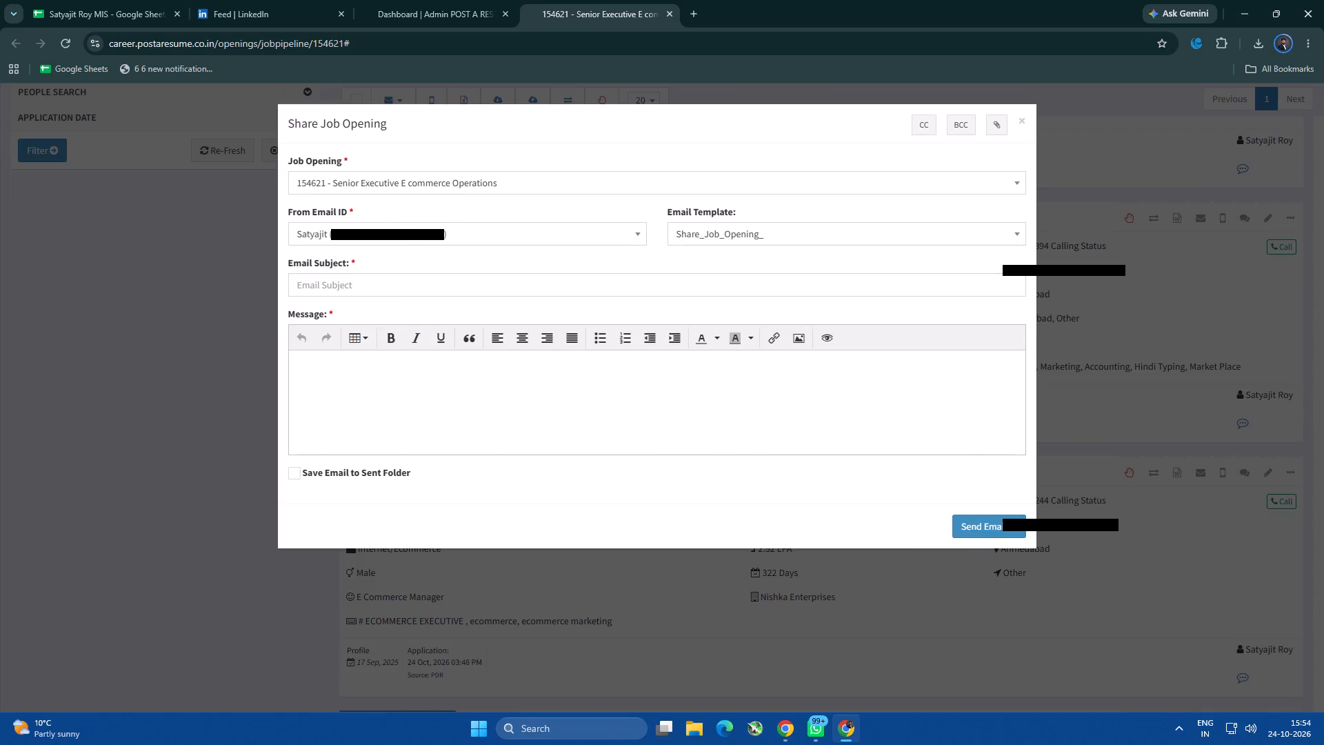
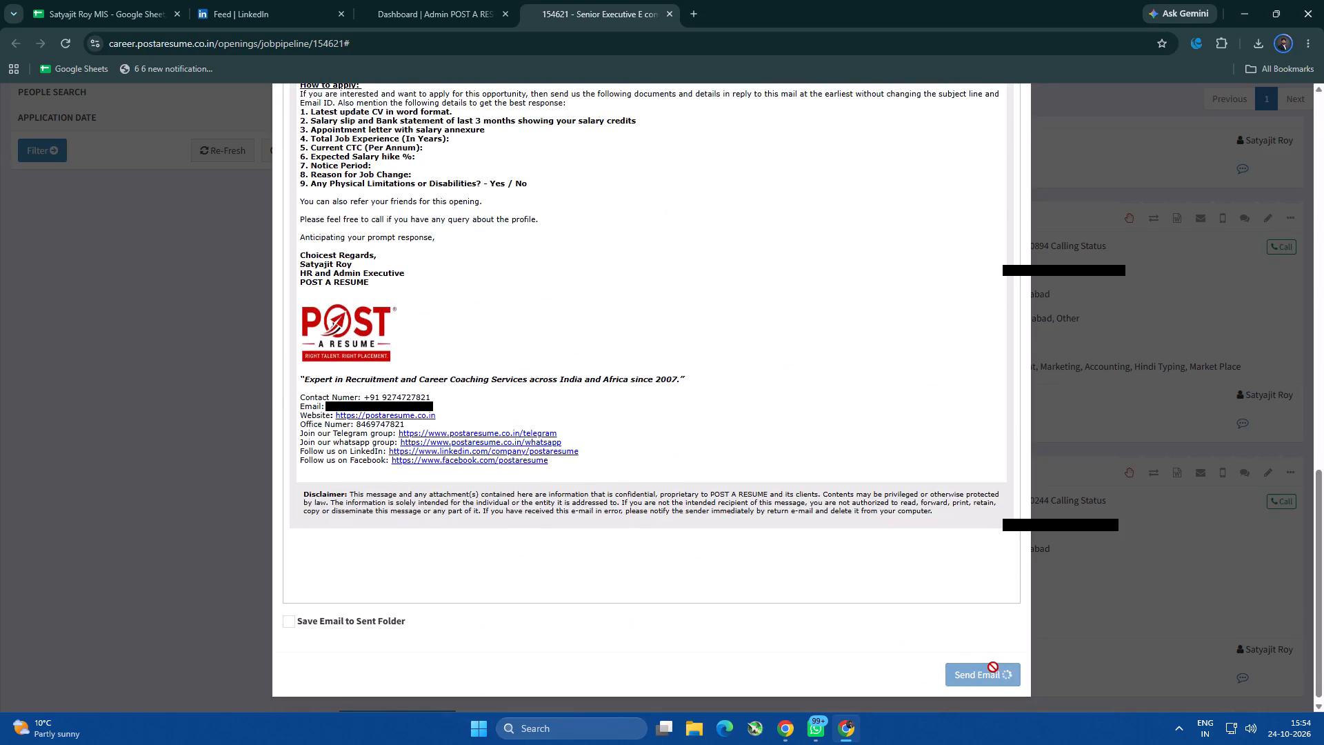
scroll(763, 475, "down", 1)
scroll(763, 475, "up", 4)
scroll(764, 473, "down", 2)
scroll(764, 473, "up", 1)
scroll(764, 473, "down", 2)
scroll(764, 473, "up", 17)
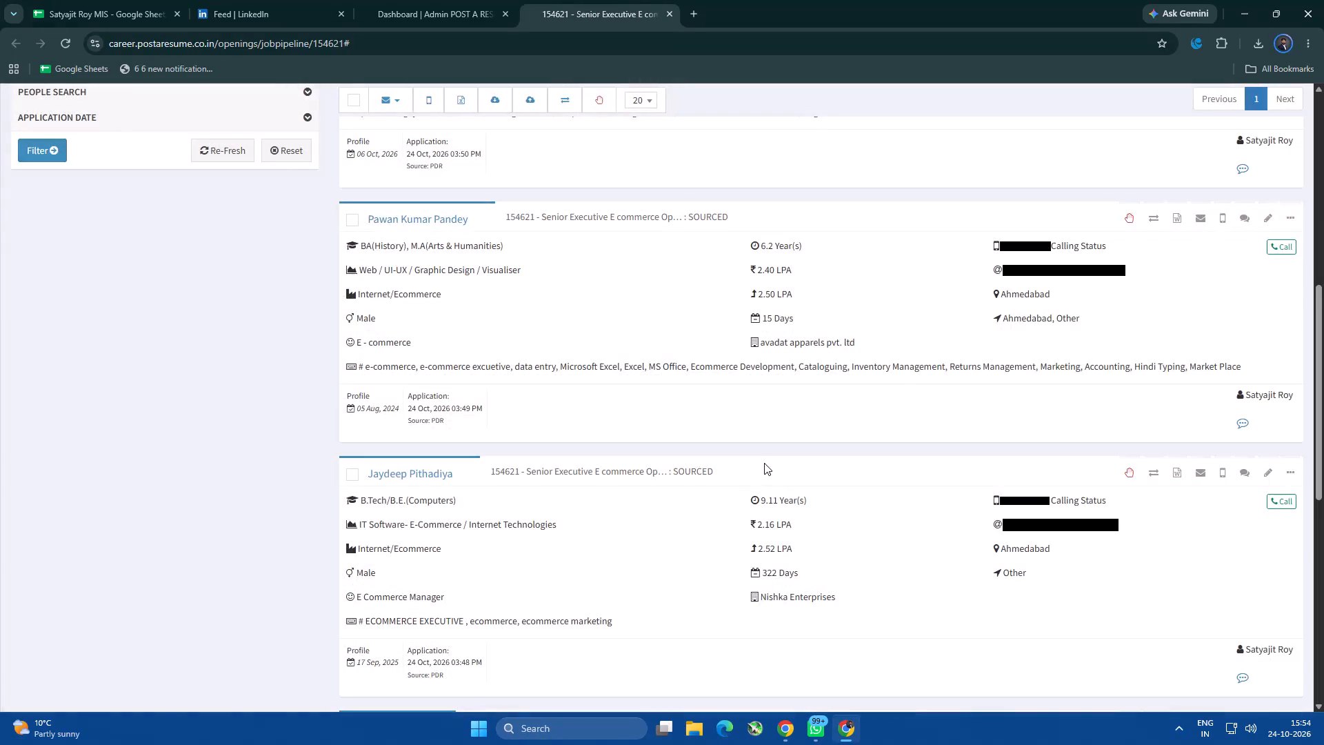
Look through the sourced candidates in the job opening 154621 pipeline to find the next one to email.
scroll(734, 446, "down", 4)
scroll(734, 446, "up", 2)
scroll(734, 446, "down", 1)
scroll(734, 445, "up", 13)
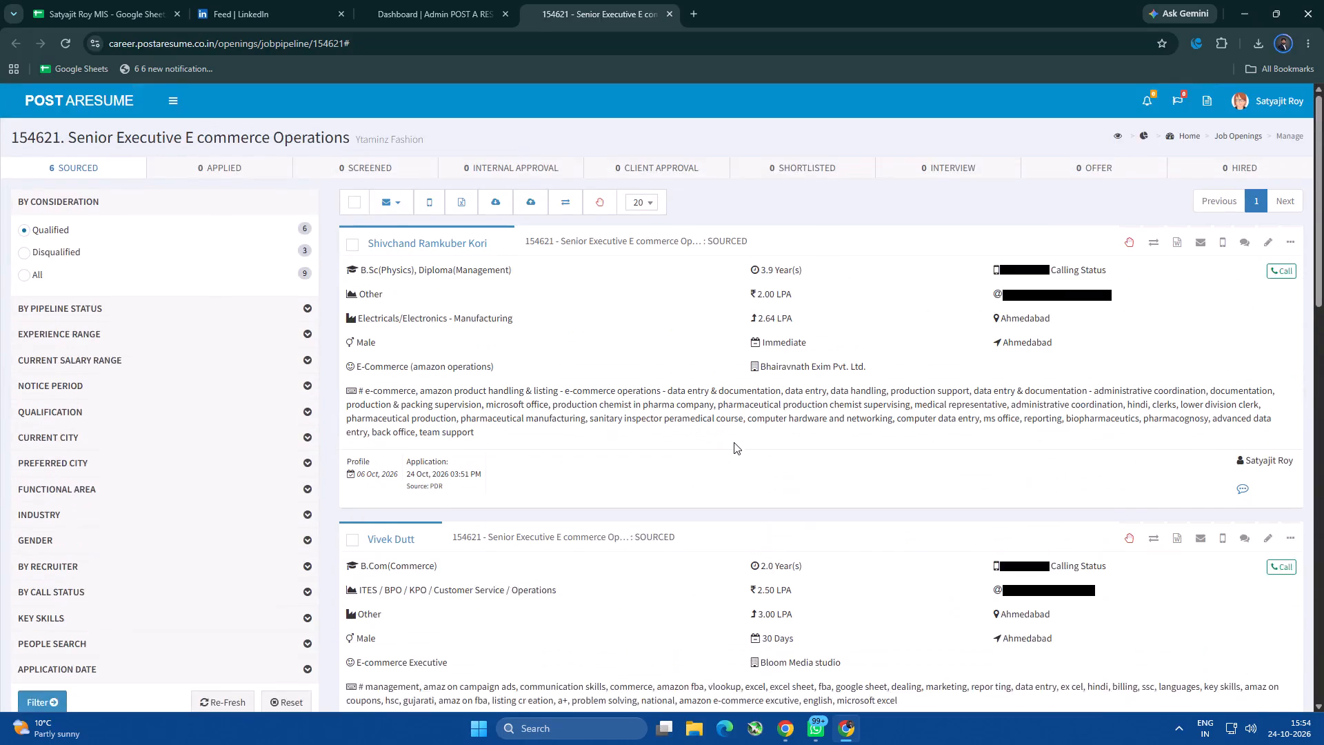
scroll(734, 442, "down", 12)
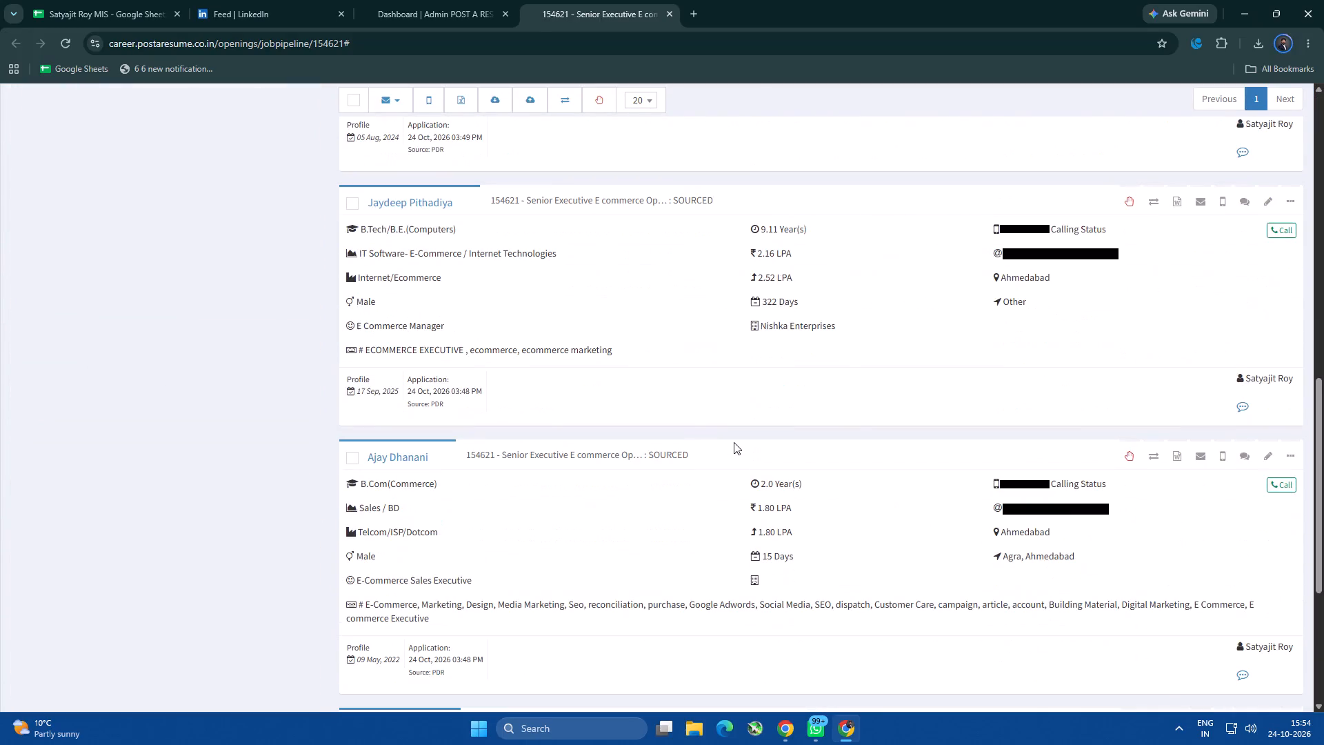
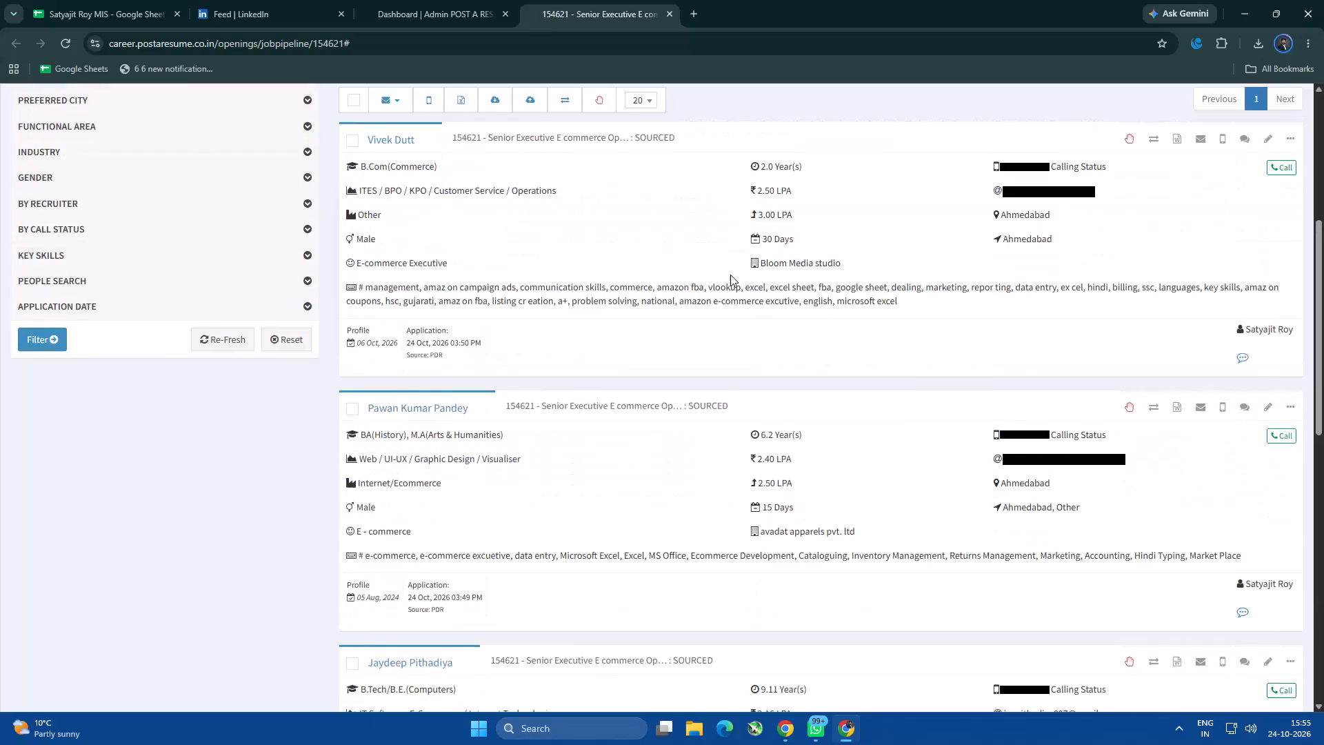
Start a job-sharing email to the E Commerce Manager candidate from Nishka Enterprises, choosing the recruiter's address as sender and opening the email template choices.
scroll(730, 275, "down", 7)
scroll(730, 275, "up", 1)
scroll(730, 275, "down", 5)
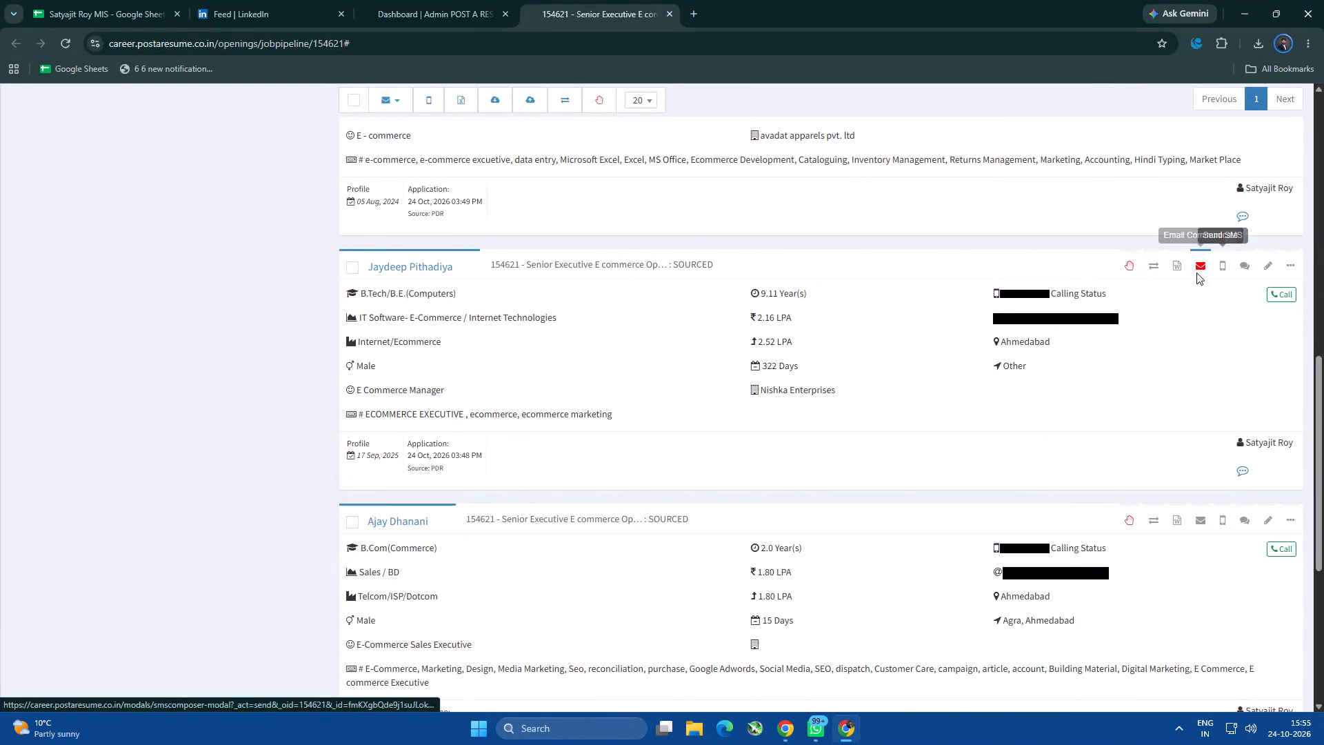
left_click(1203, 269)
left_click(1138, 310)
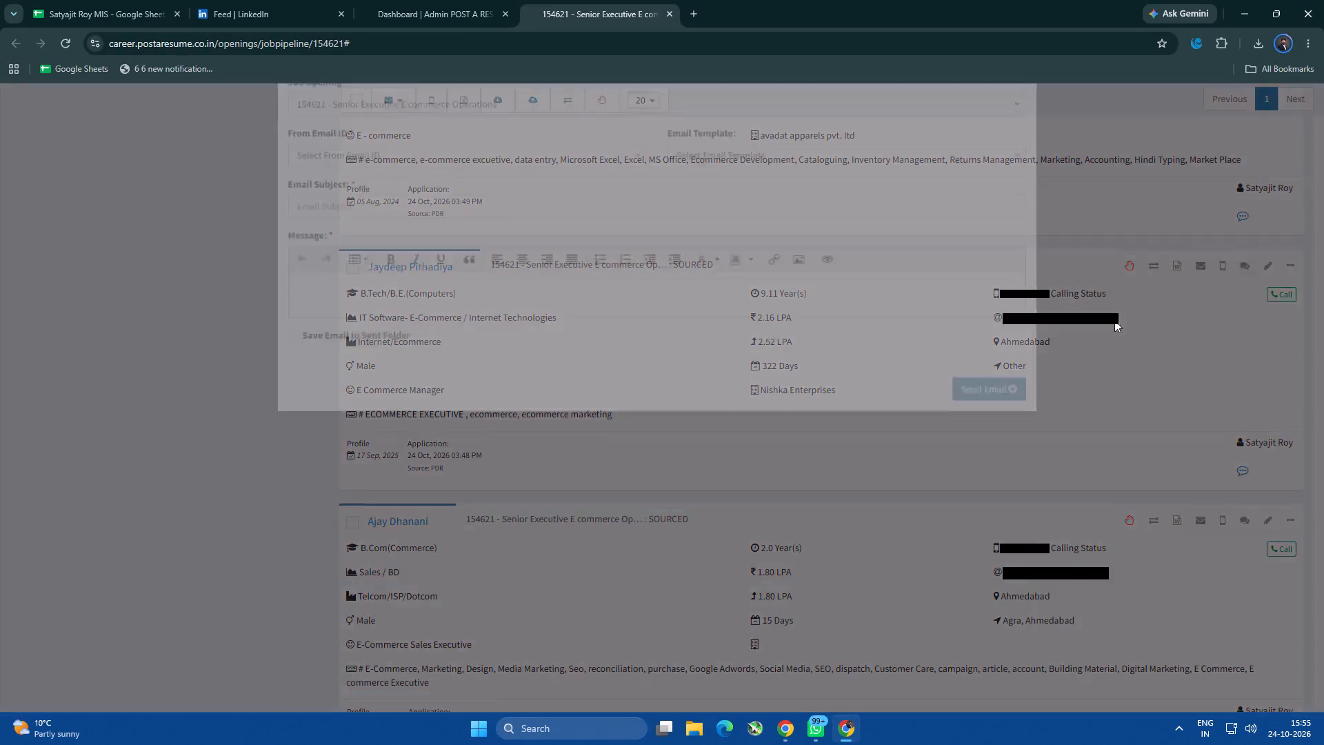
left_click(373, 236)
left_click(395, 296)
left_click(687, 230)
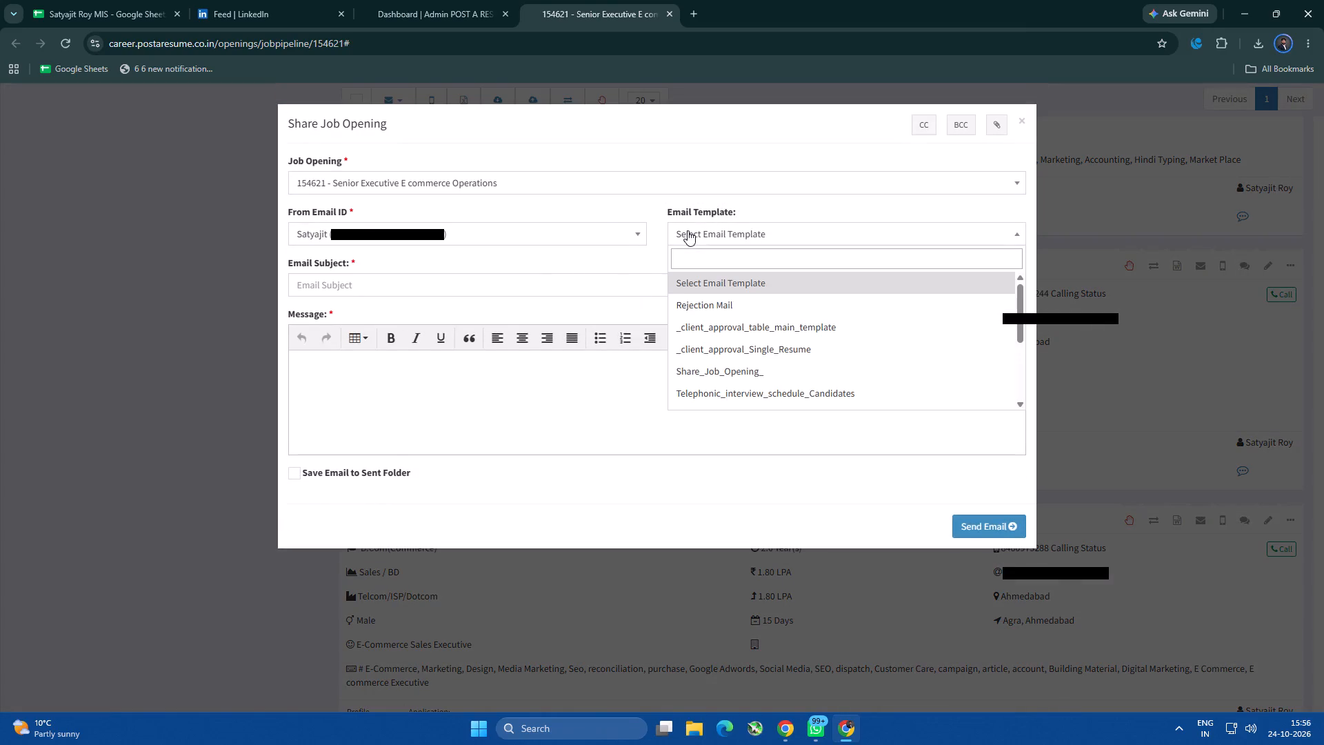
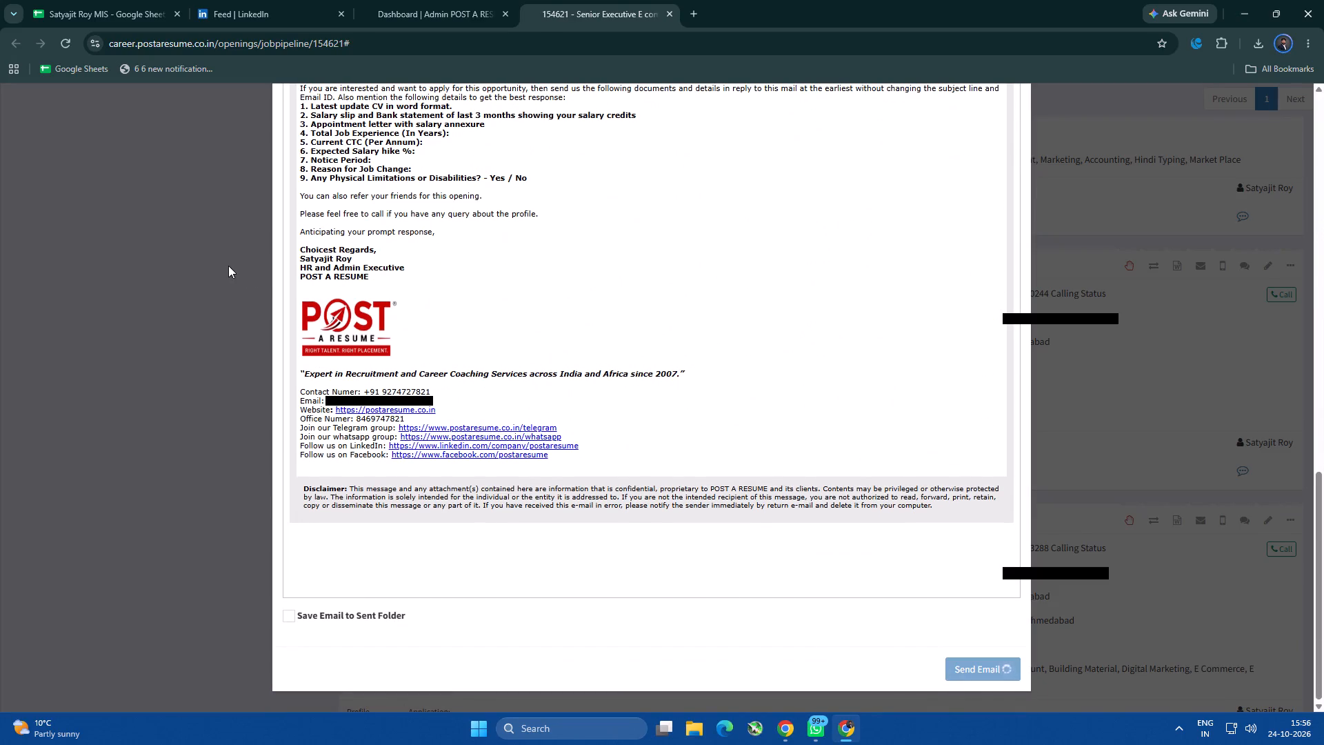
Review the next sourced candidates for job opening 154621, following the E Commerce Manager from Nishka Enterprises.
scroll(777, 458, "down", 4)
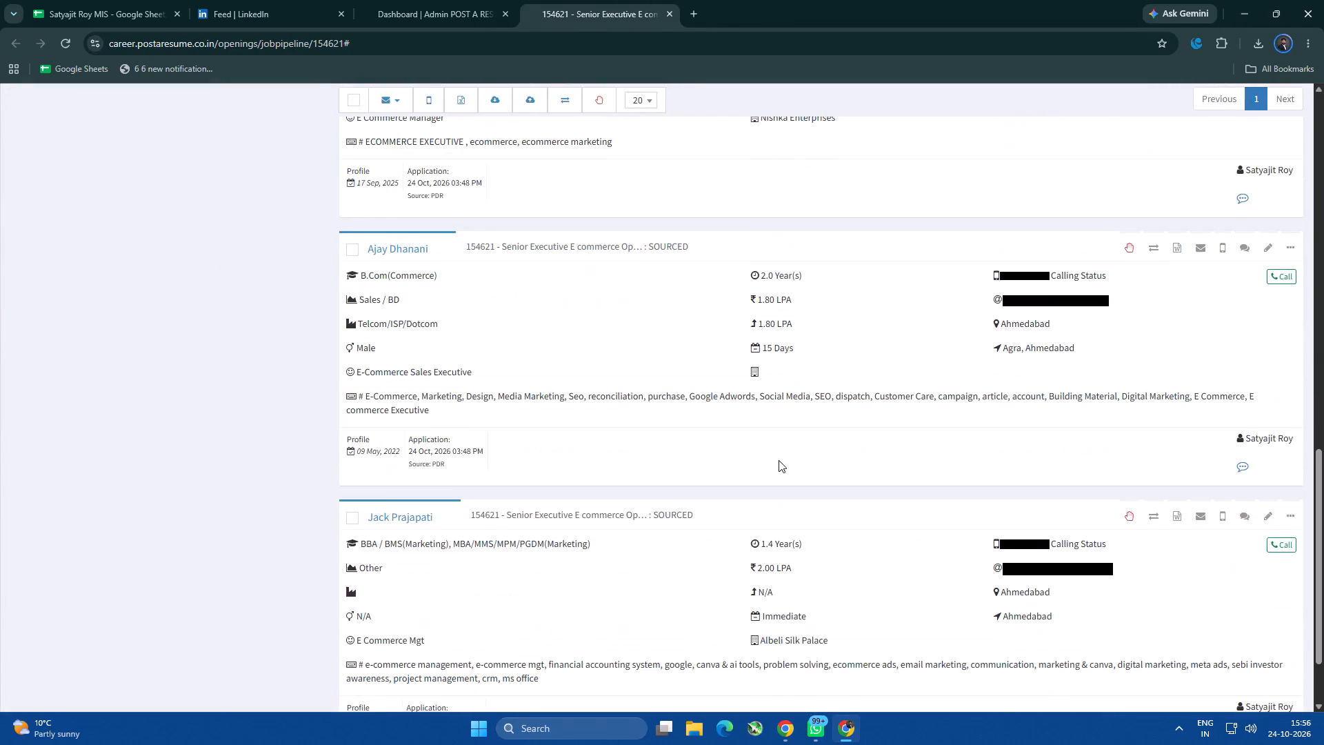
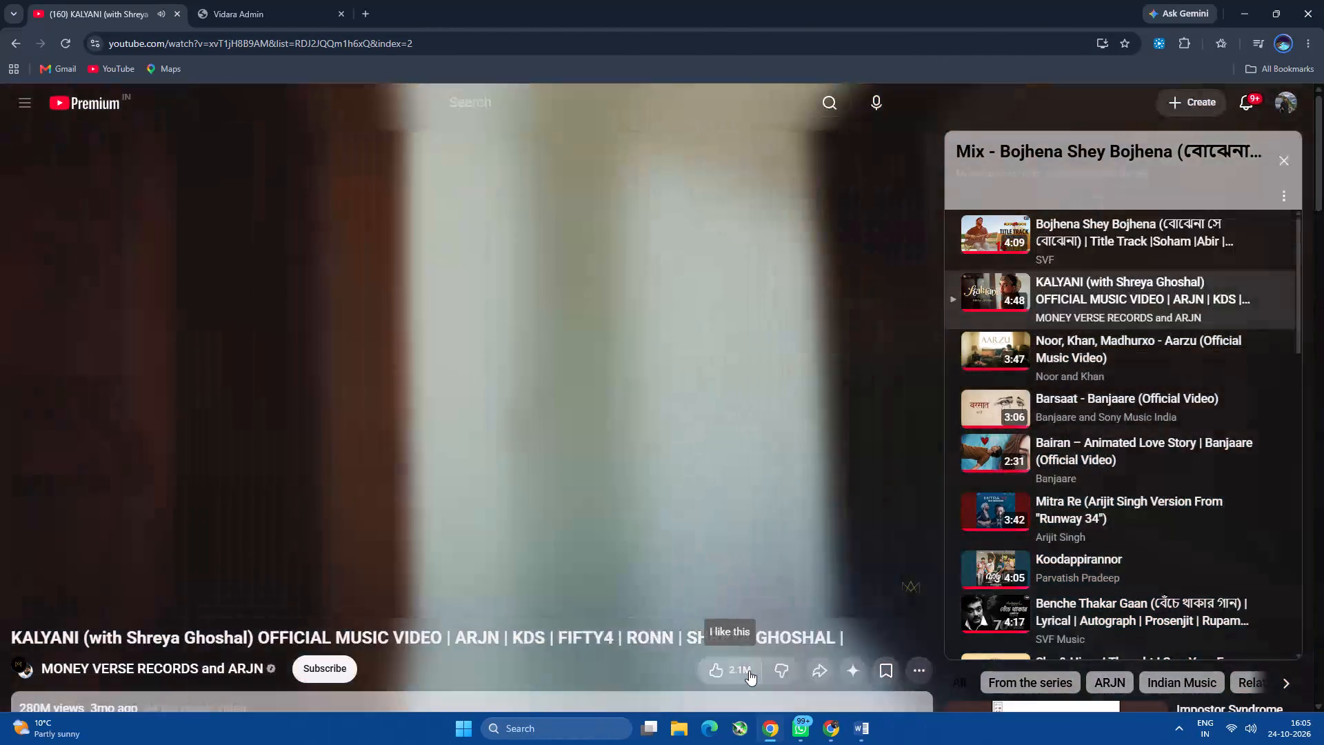
left_click(347, 0)
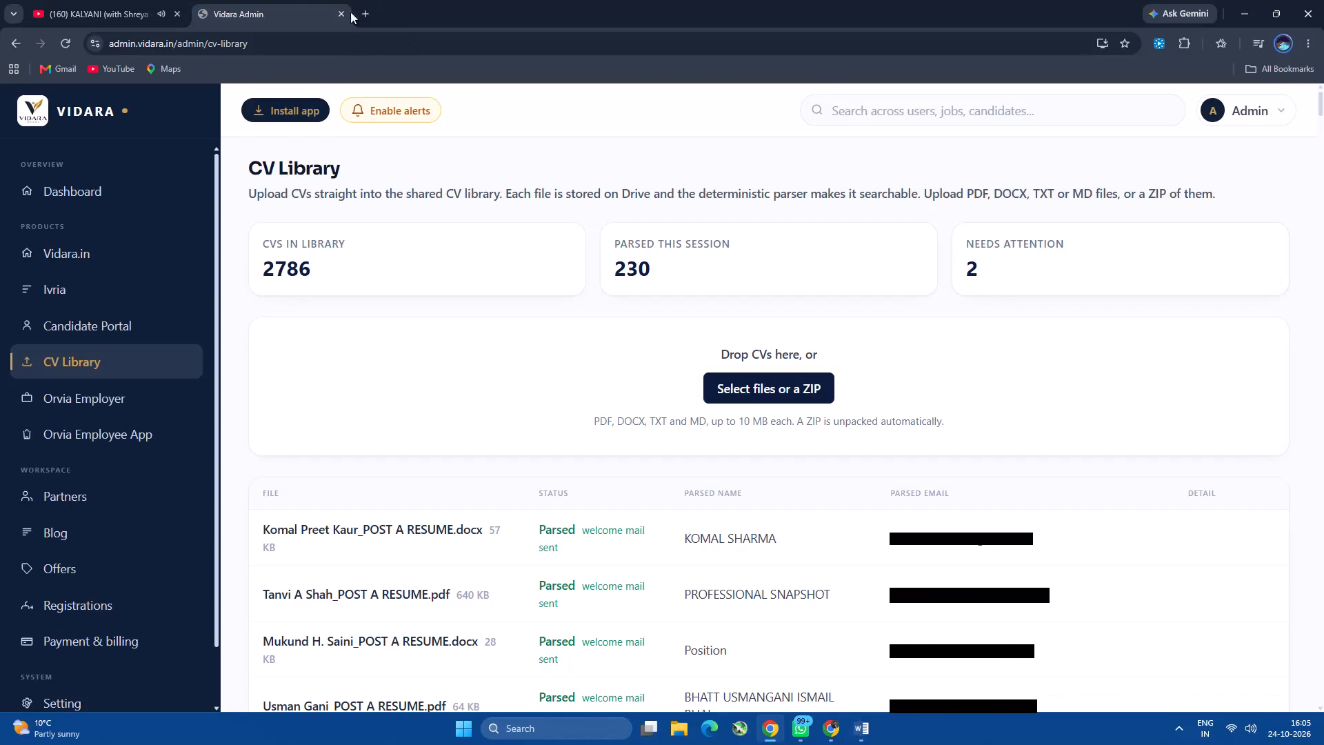
left_click(744, 399)
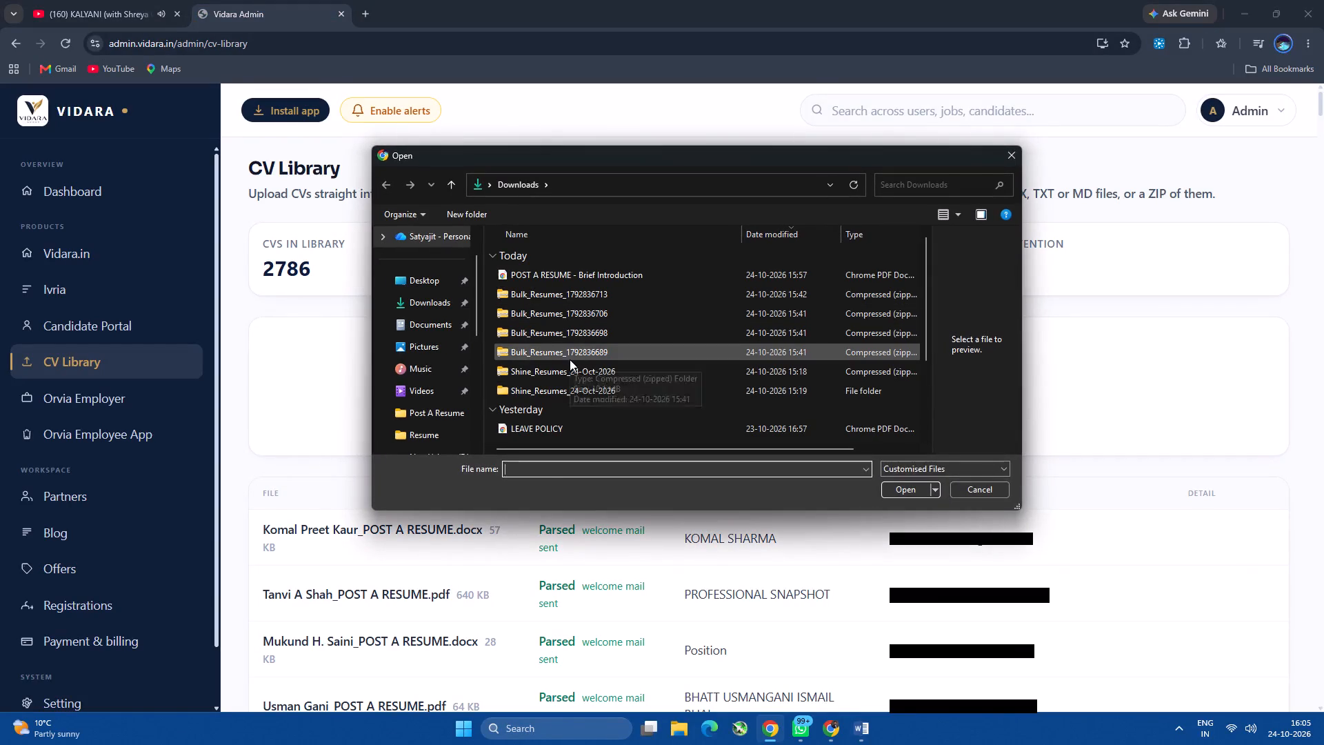
left_click(570, 359)
left_click(557, 333)
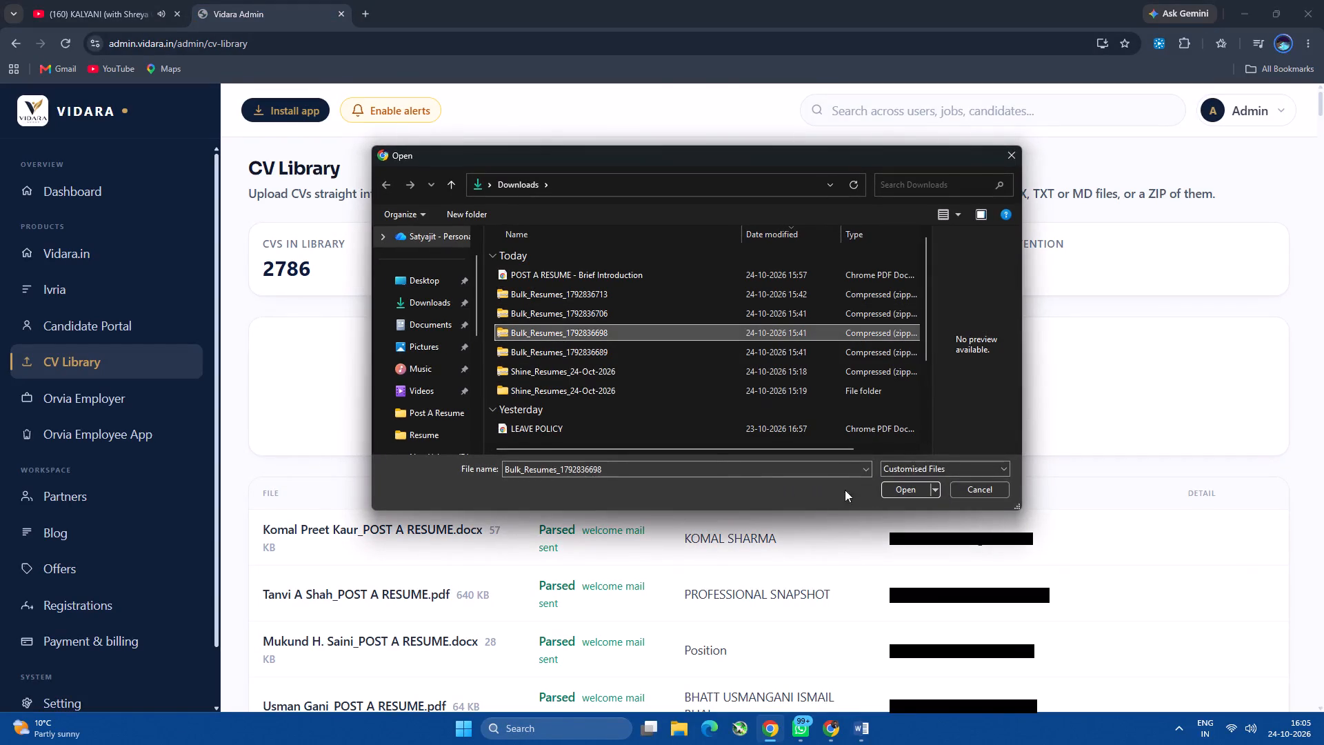
left_click(887, 492)
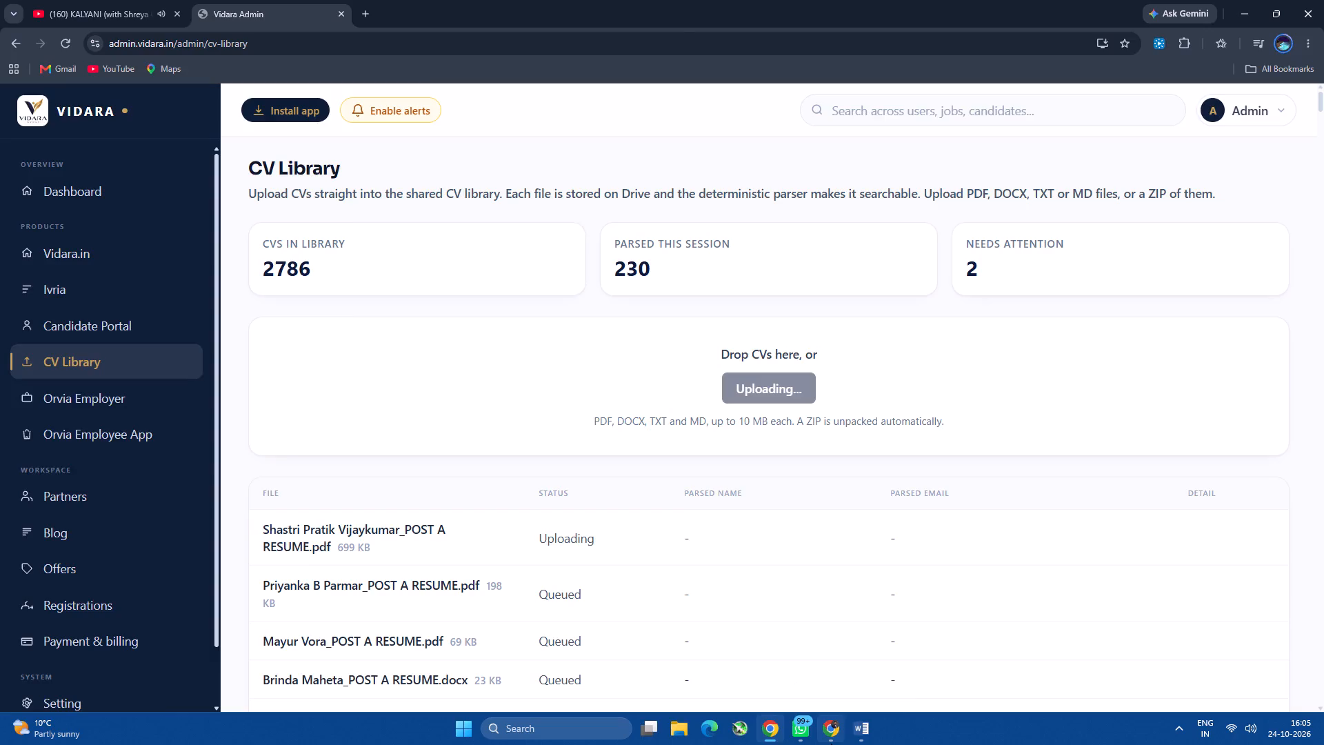
In Post a Resume, start sharing job opening 154621 with the E-Commerce Sales Executive candidate, set Satyajit's sender account, and open the email template choices.
left_click(831, 744)
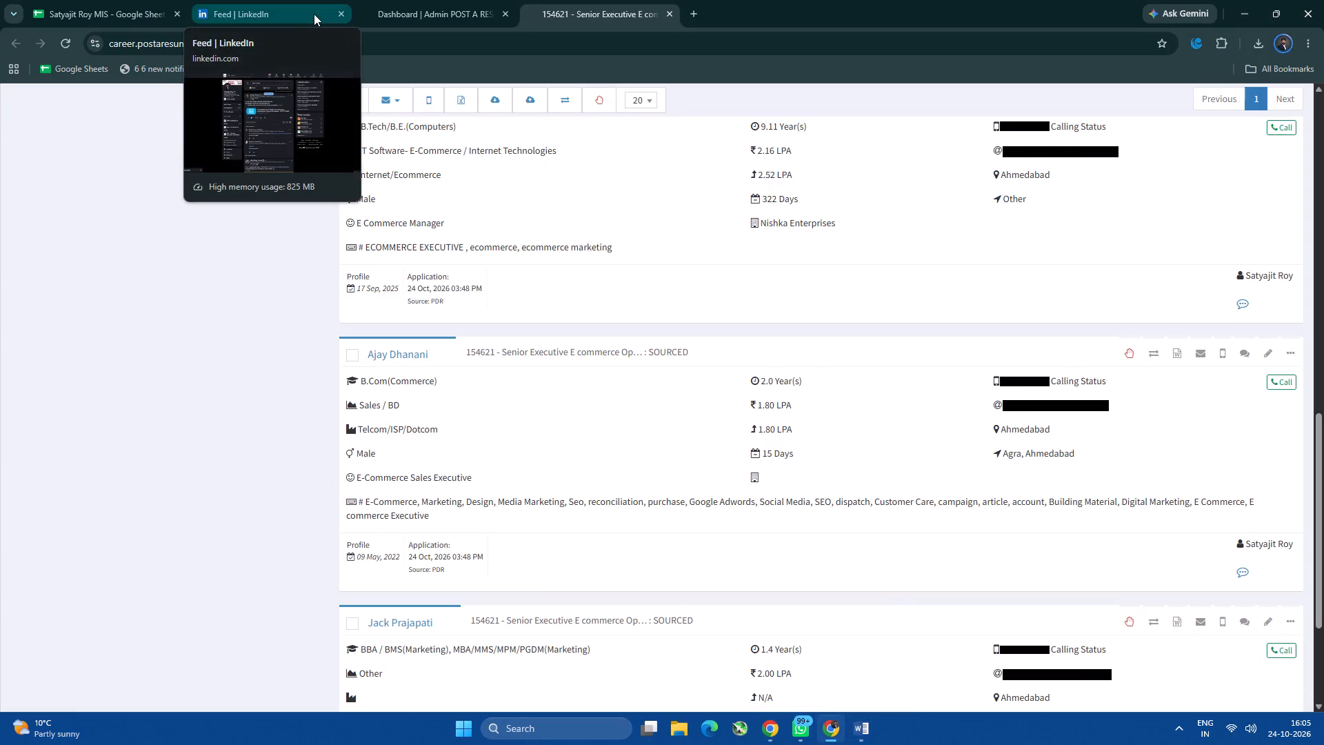
scroll(647, 539, "down", 5)
scroll(647, 539, "up", 1)
scroll(647, 537, "down", 5)
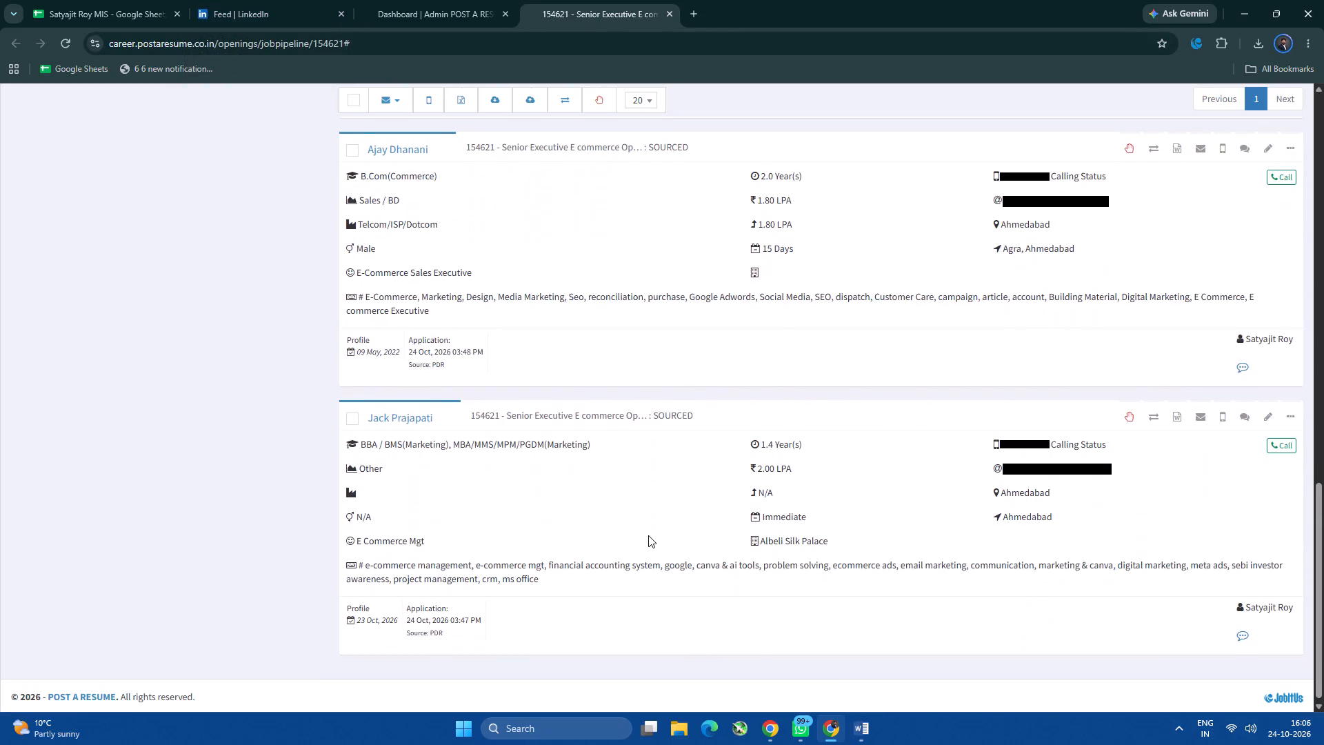
scroll(650, 534, "up", 4)
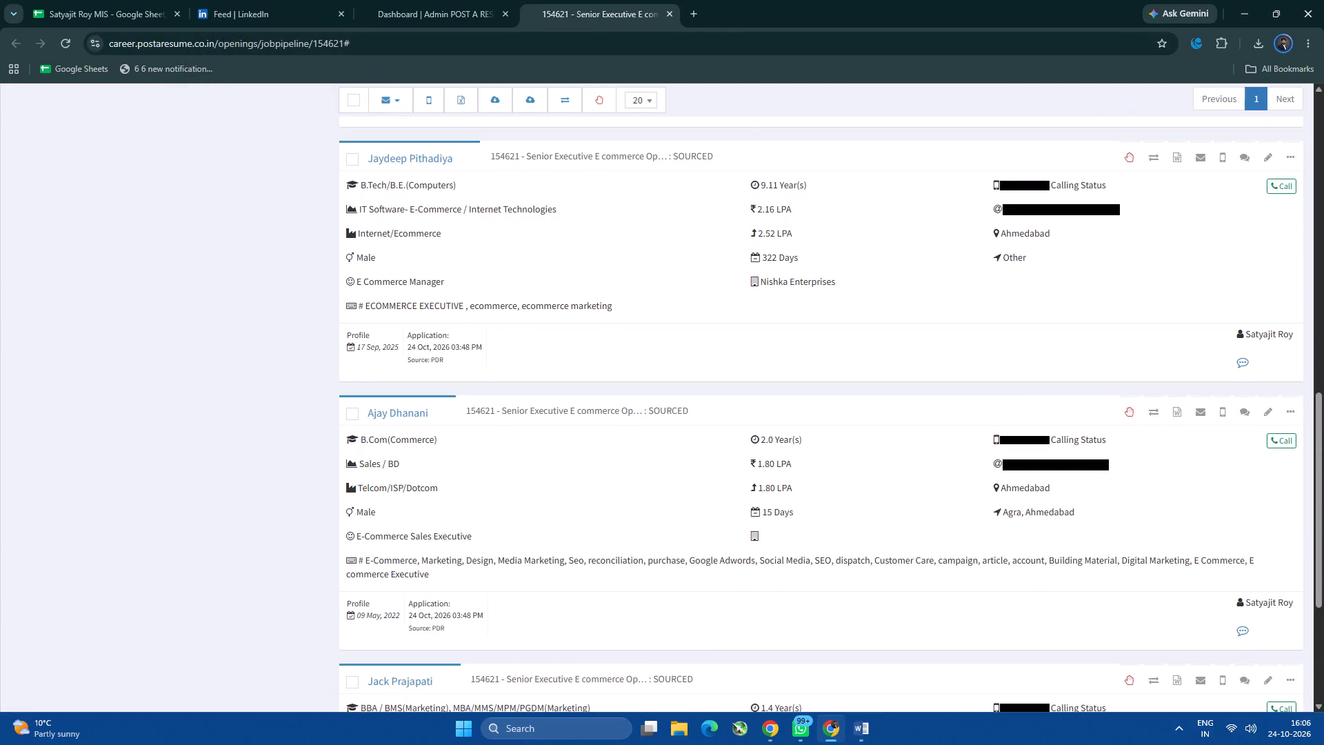
left_click(1203, 428)
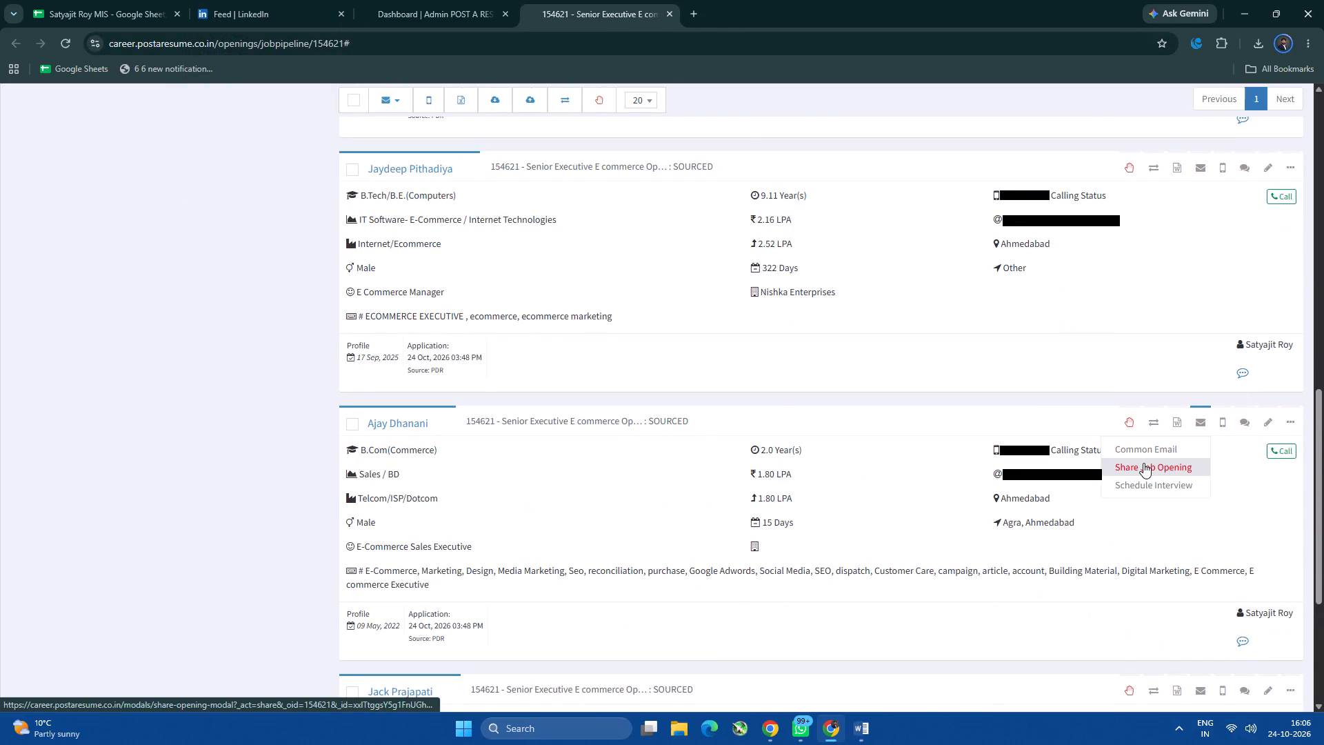
left_click(1143, 463)
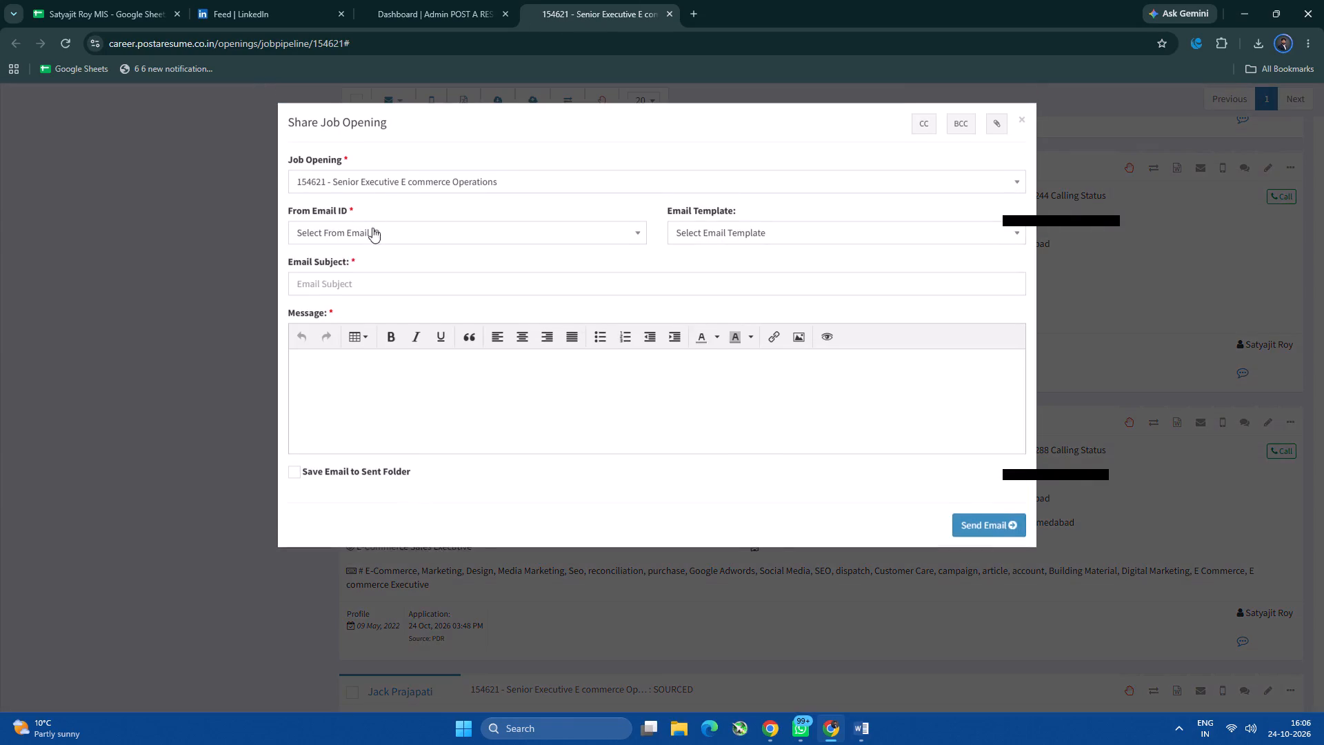
left_click(365, 240)
left_click(365, 302)
left_click(730, 222)
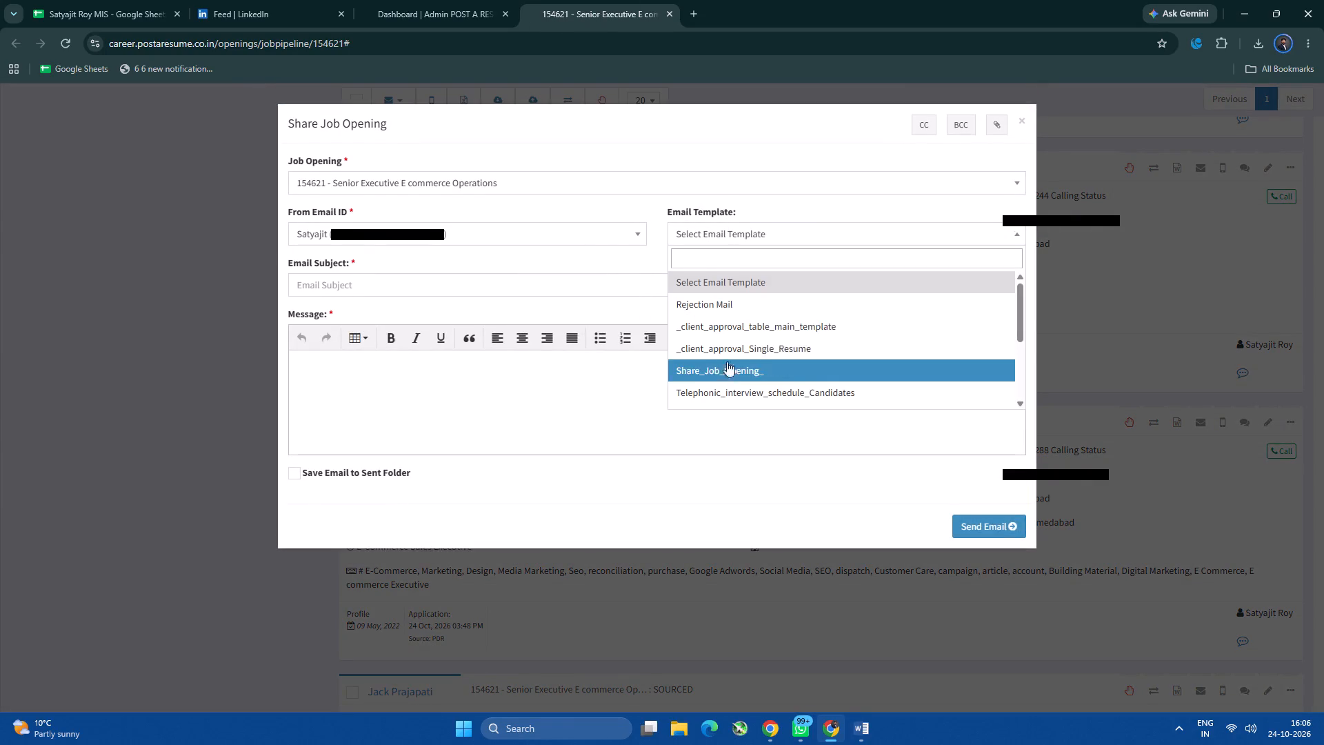
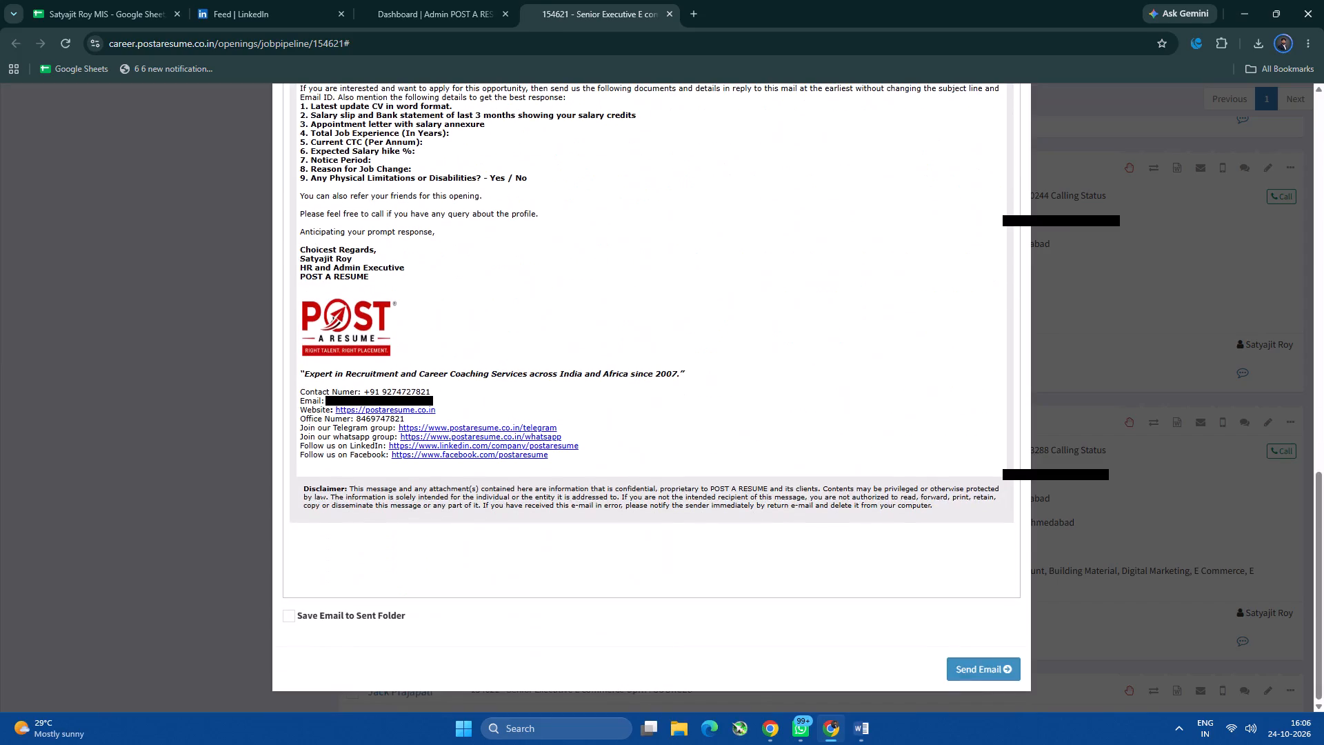
Send the prepared job-opening email for 154621 to the E-Commerce Sales Executive candidate.
scroll(596, 510, "down", 1)
left_click(982, 669)
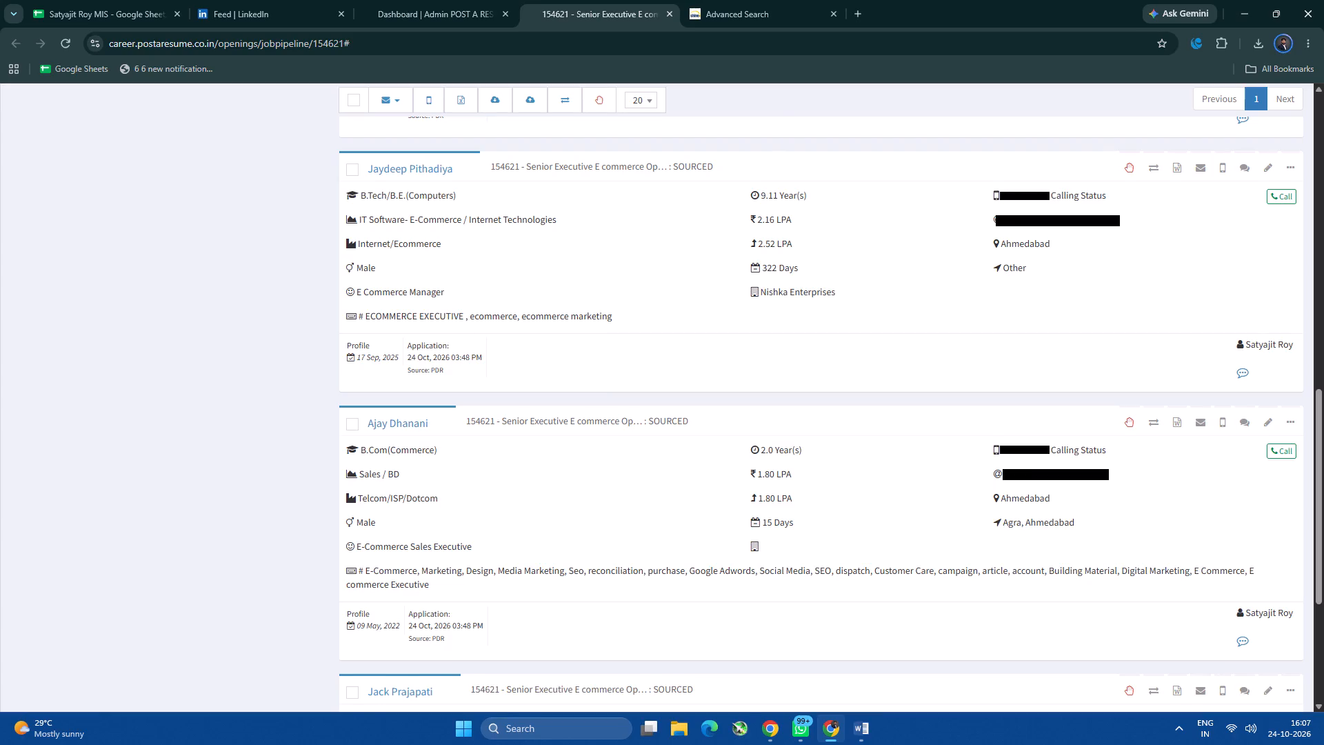
Start sharing job opening 154621 with the E Commerce Mgt candidate from Albeli Silk Palace, set Satyajit's sender account, and open the email template choices.
scroll(583, 315, "down", 4)
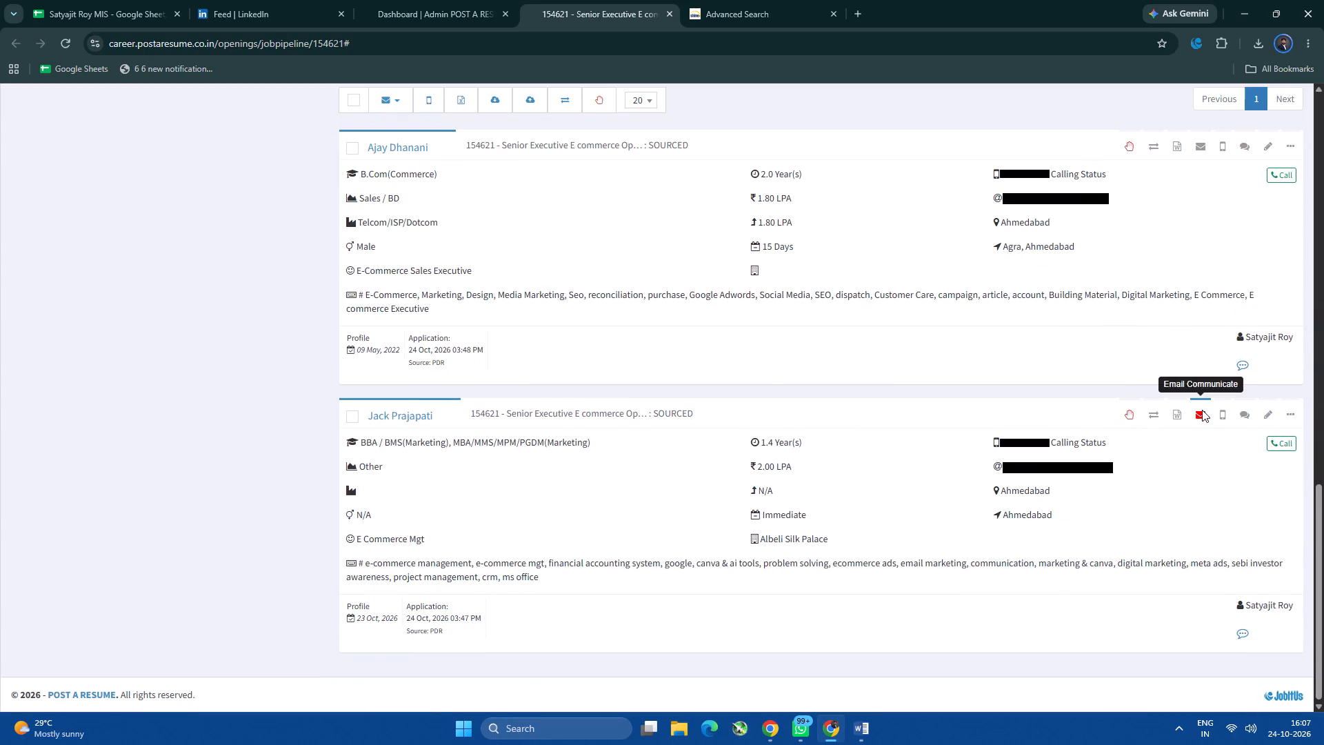
left_click(1202, 410)
left_click(1162, 463)
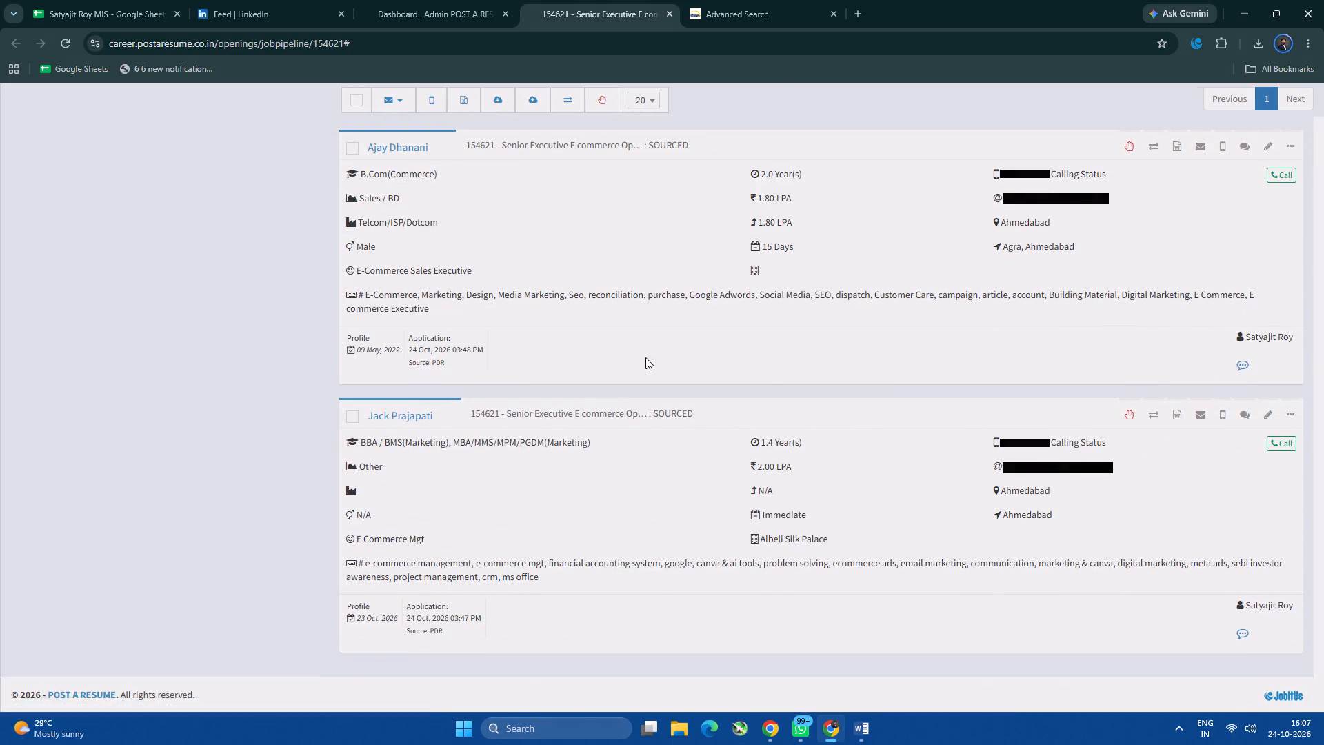
left_click_drag(388, 229, 392, 248)
left_click(399, 304)
left_click(754, 235)
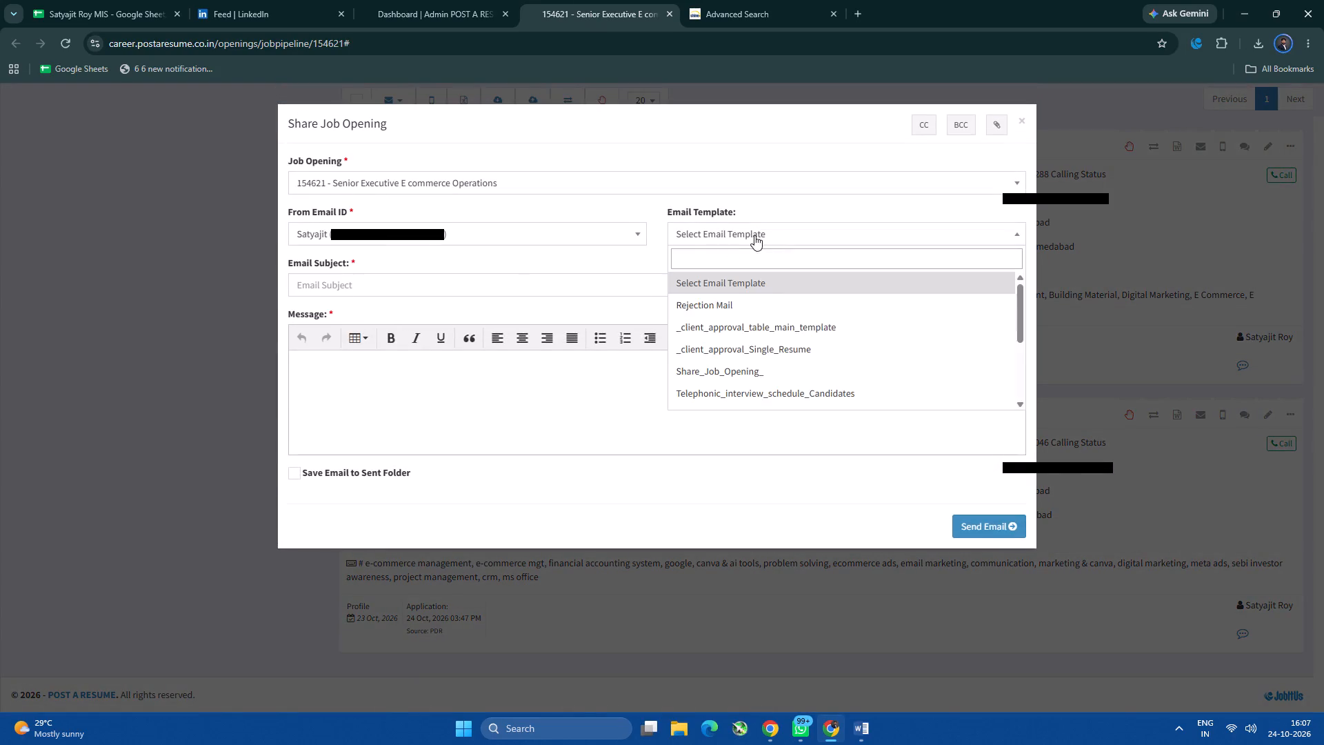
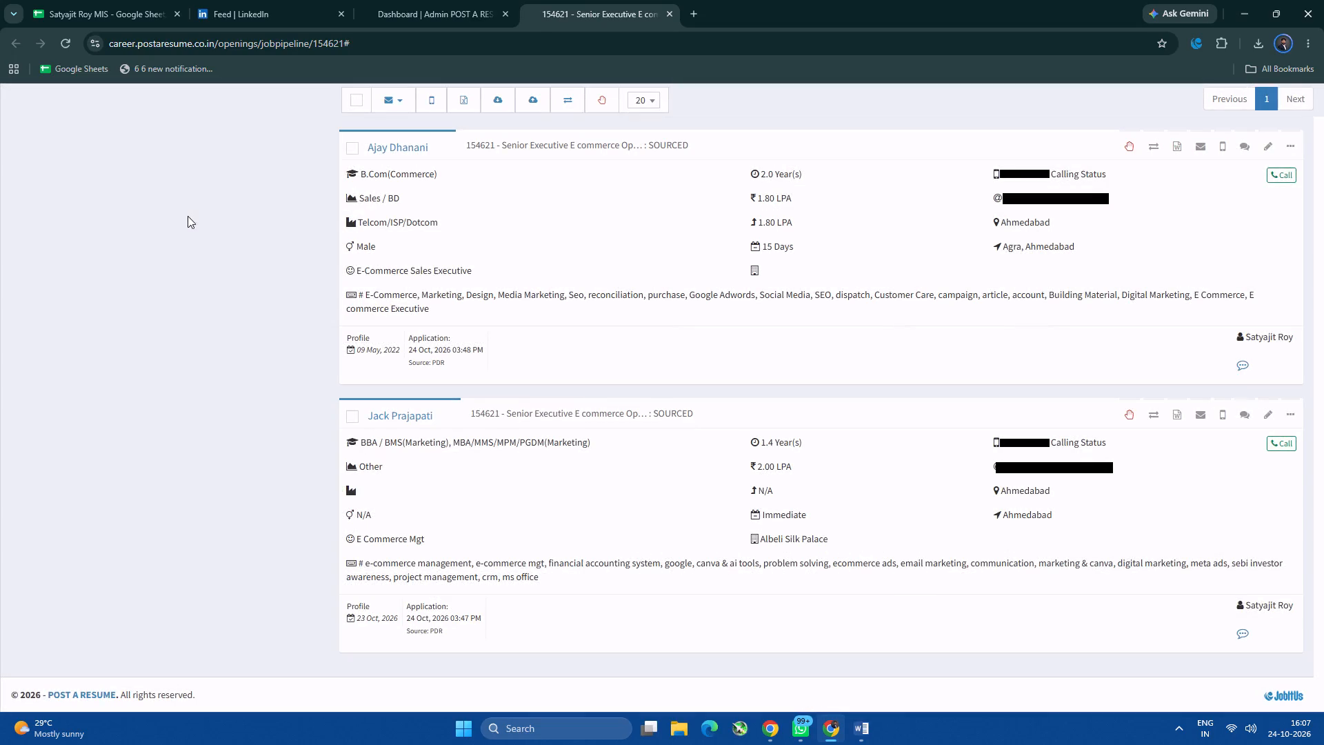
Start a Share Job Opening email for the E Commerce Mgt candidate from Albeli Silk Palace using Satyajit's sender account, and open the email template choices.
left_click(1207, 420)
left_click(1180, 456)
left_click(311, 243)
left_click(342, 301)
left_click(745, 240)
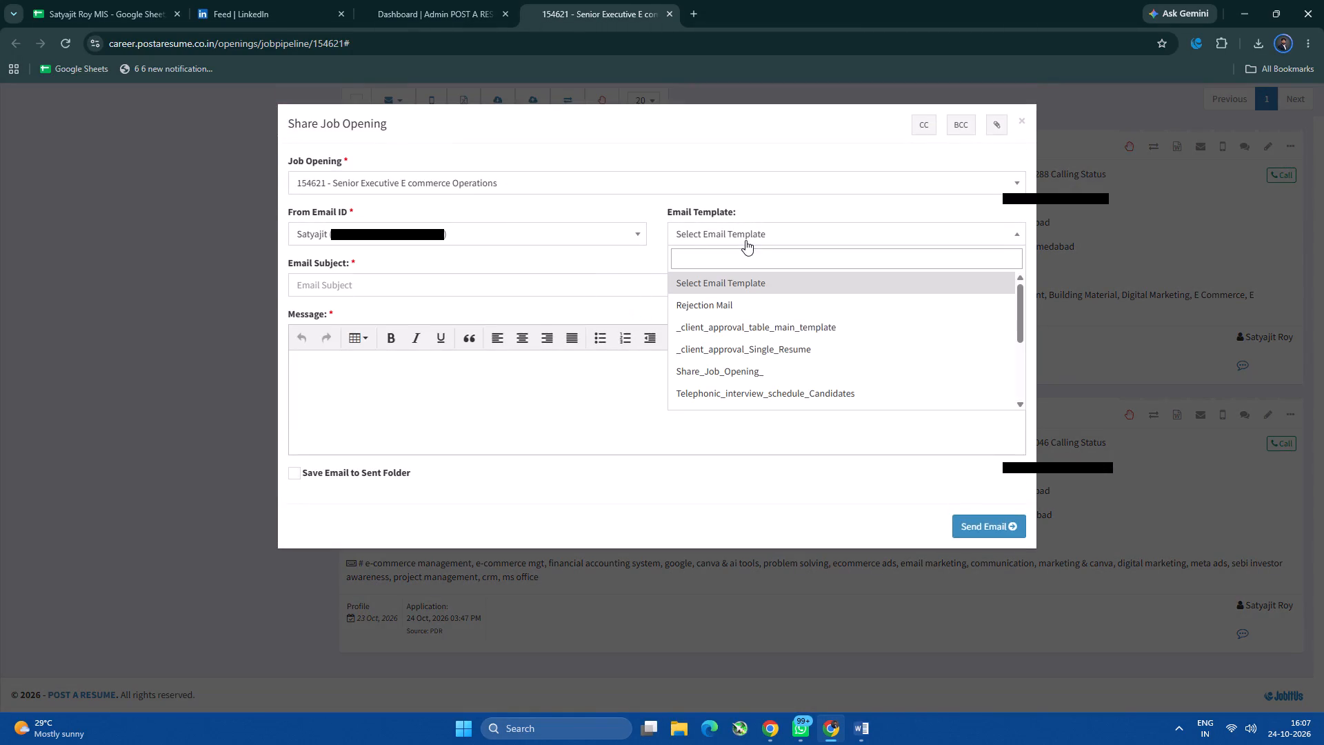
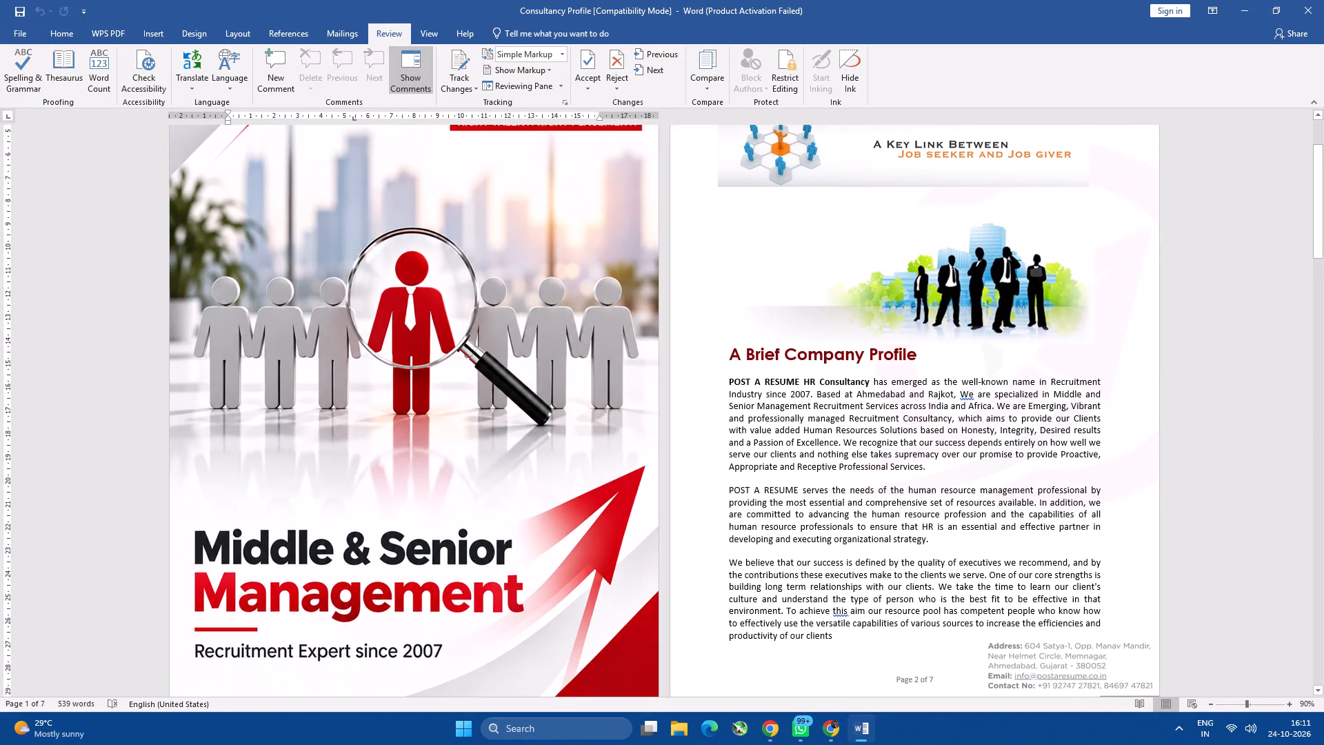
Switch from Word to the Post a Resume browser window and close the Dashboard page, returning to the job opening 154621 share form.
left_click(772, 728)
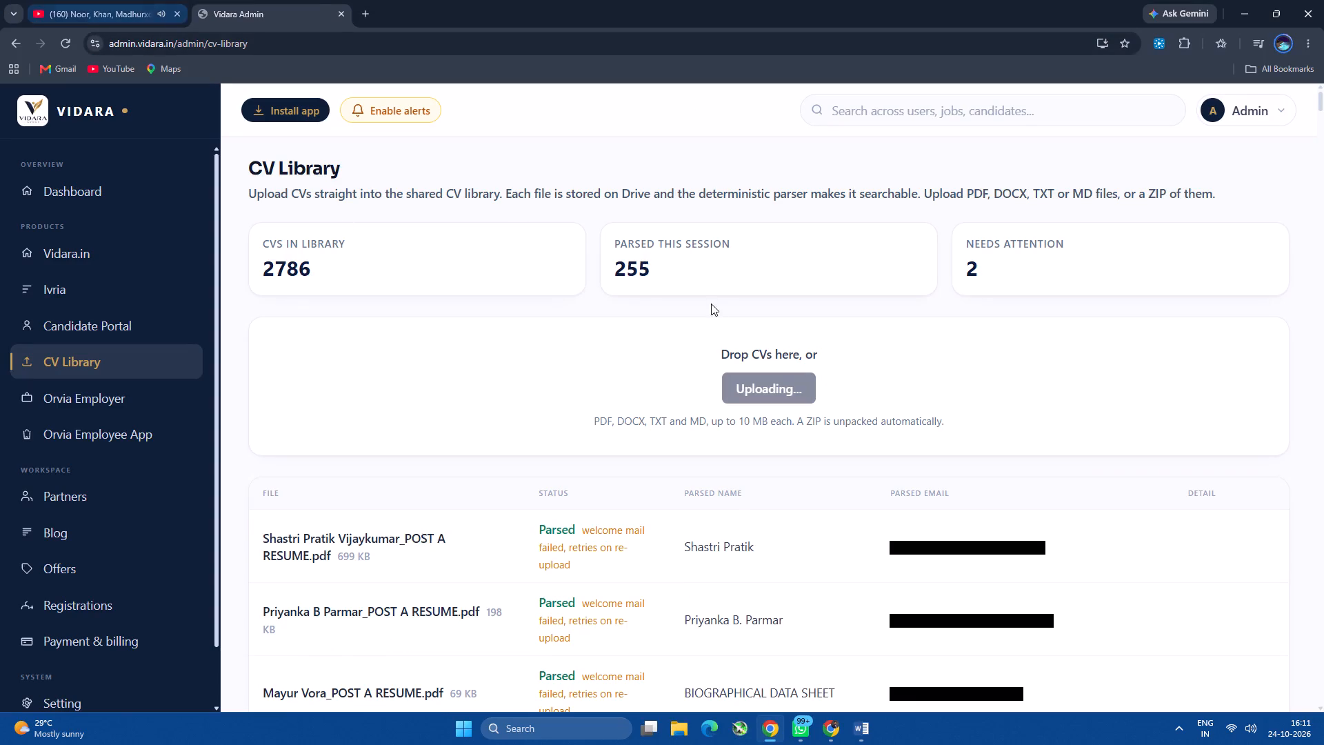
left_click(819, 738)
left_click(419, 0)
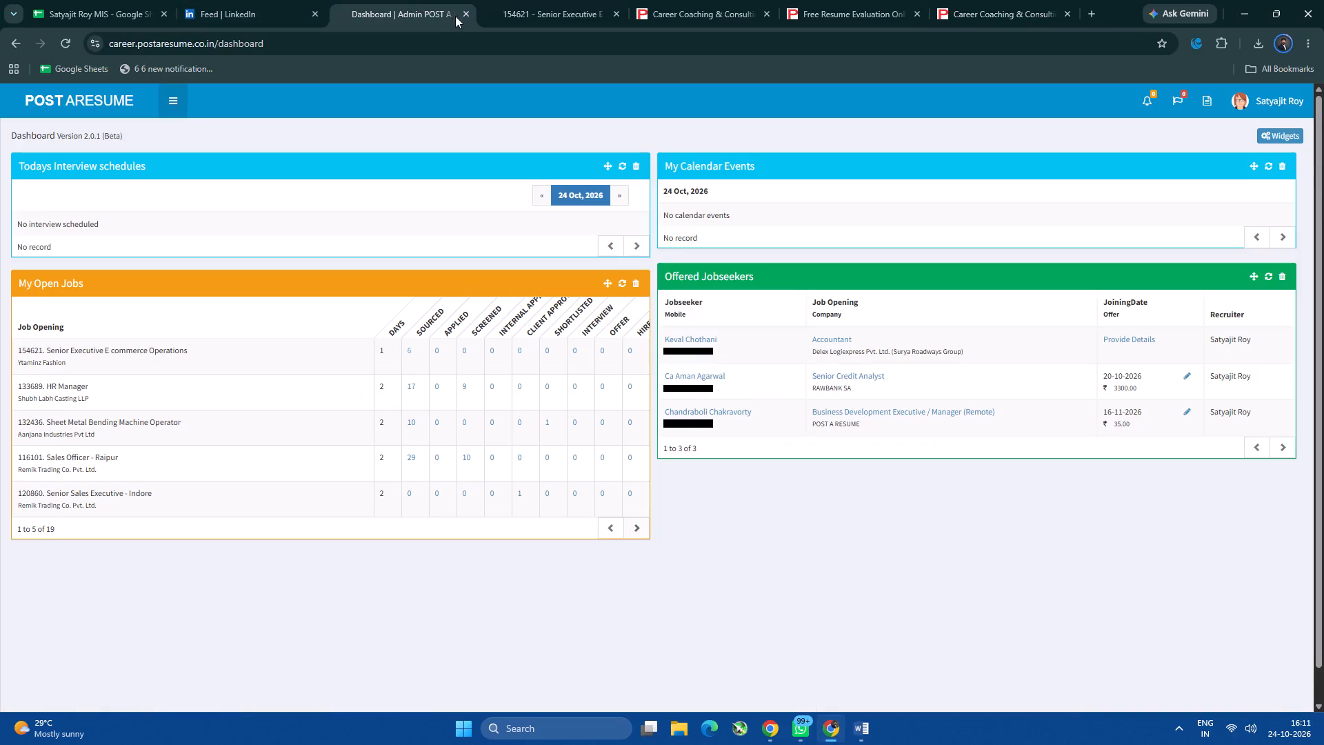
left_click(460, 12)
left_click(461, 12)
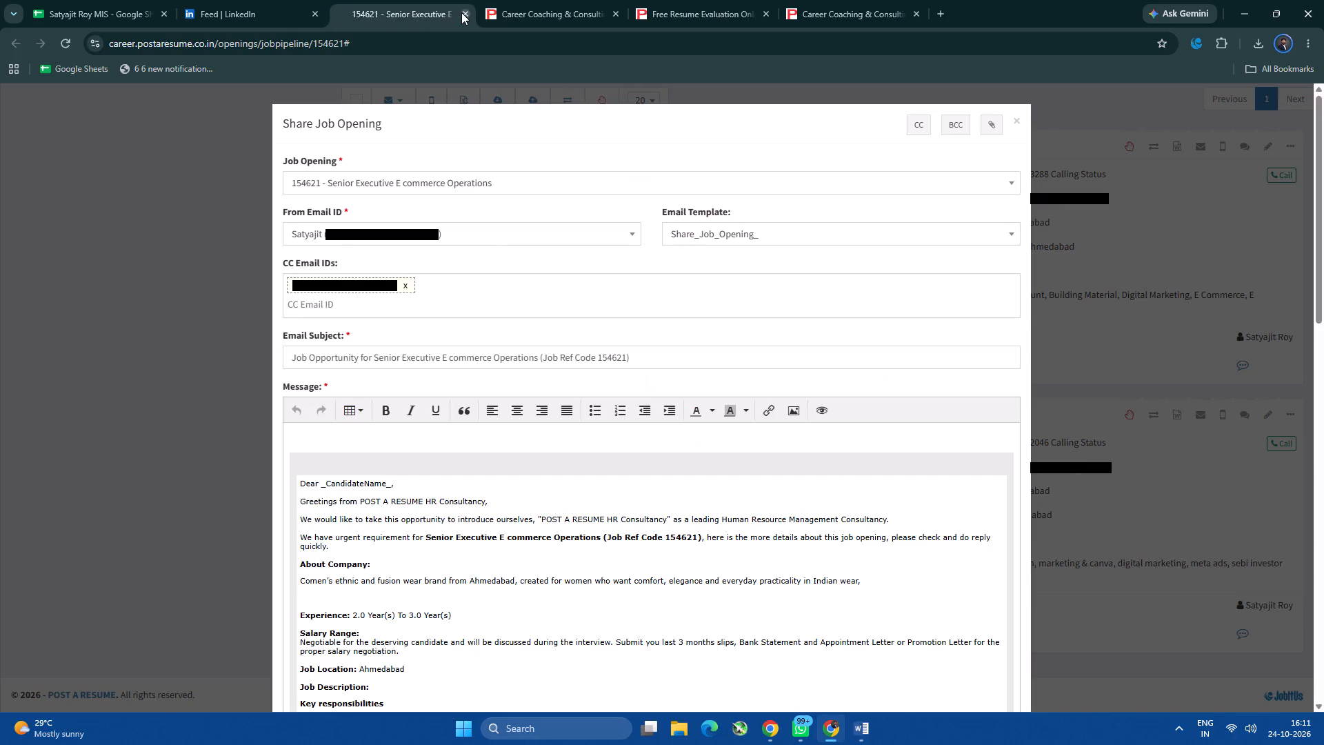